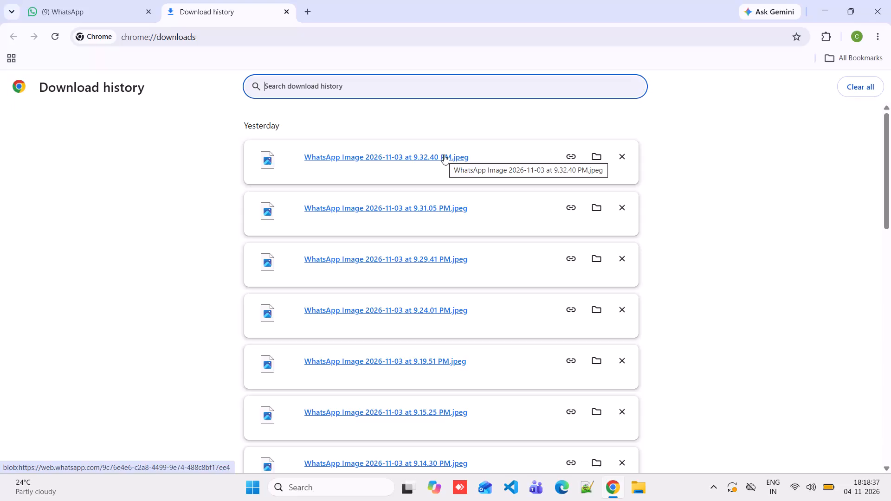
Open the downloaded Word document "Nursery Maths P.T-2 2026 (1).docx" from the download history.
scroll(444, 154, down, 5)
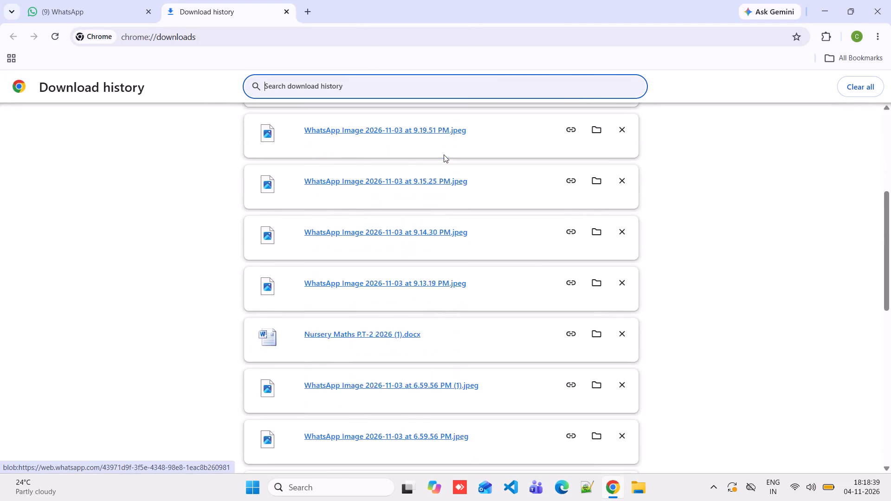
scroll(444, 154, down, 1)
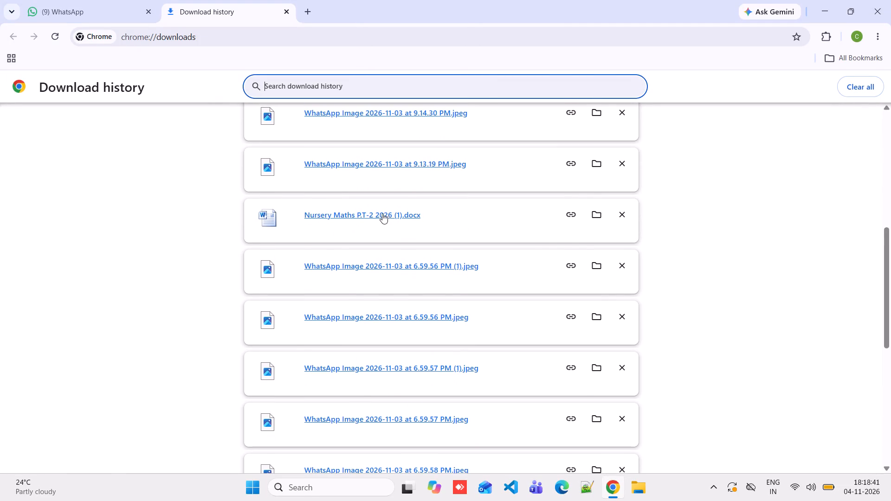
click(381, 215)
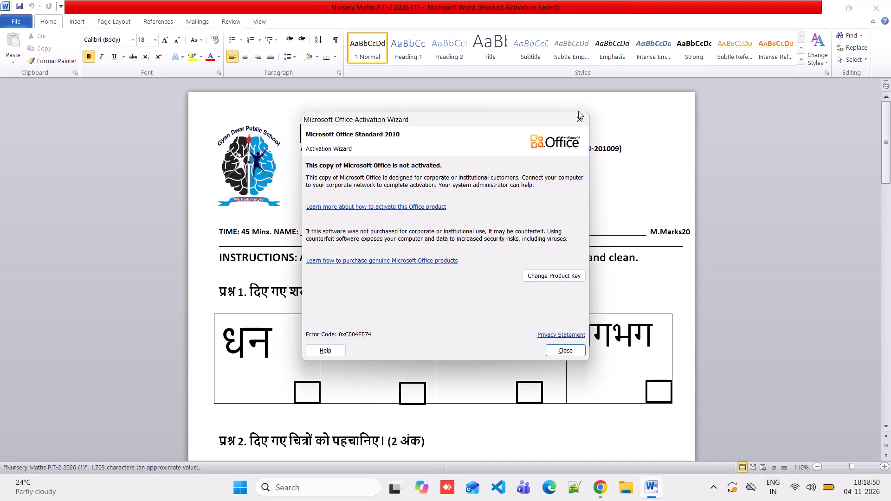
Dismiss the Microsoft Office Activation Wizard to get to the test paper.
click(580, 116)
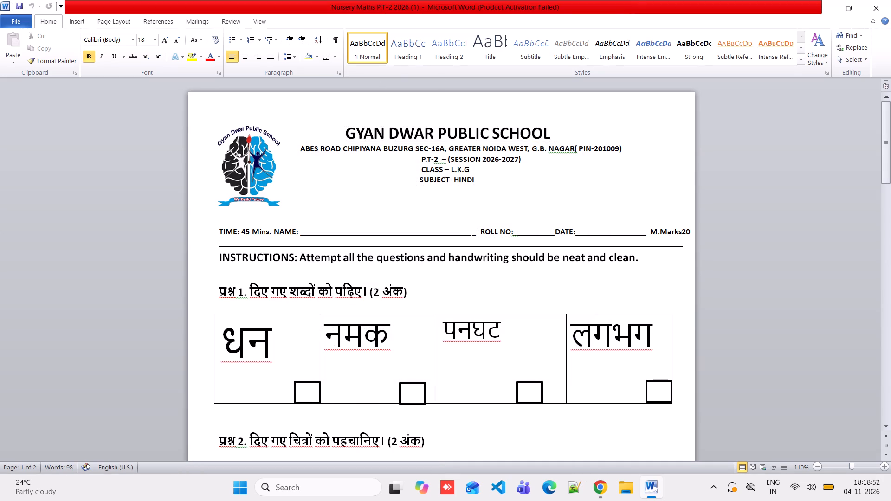
Look over questions 2 and 3 on the first page of the L.K.G Hindi P.T-2 question paper.
scroll(373, 298, down, 4)
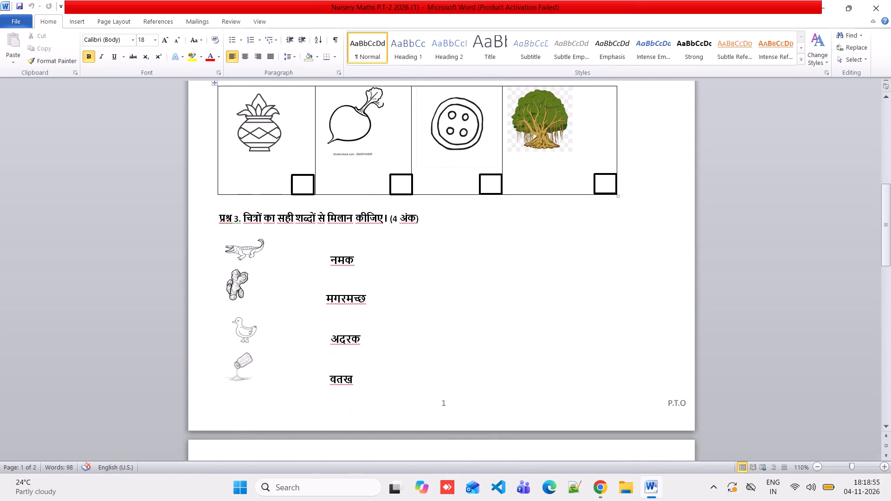
scroll(373, 298, right, 1)
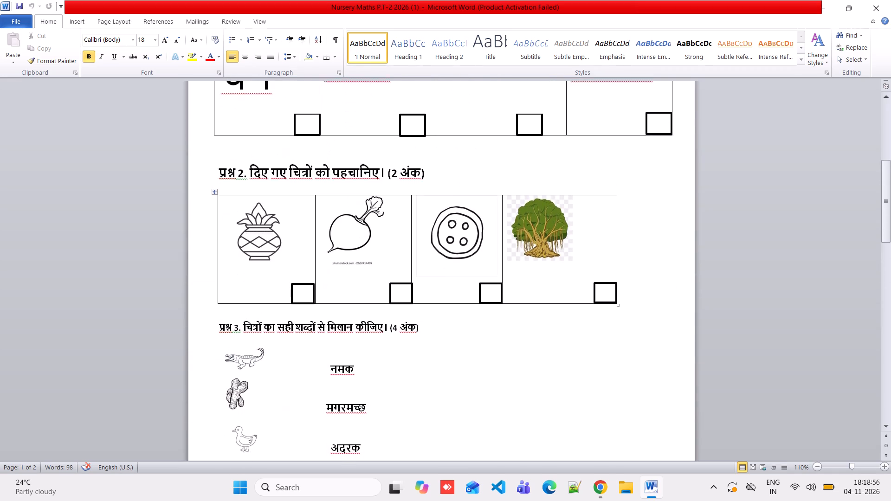
scroll(373, 298, right, 1)
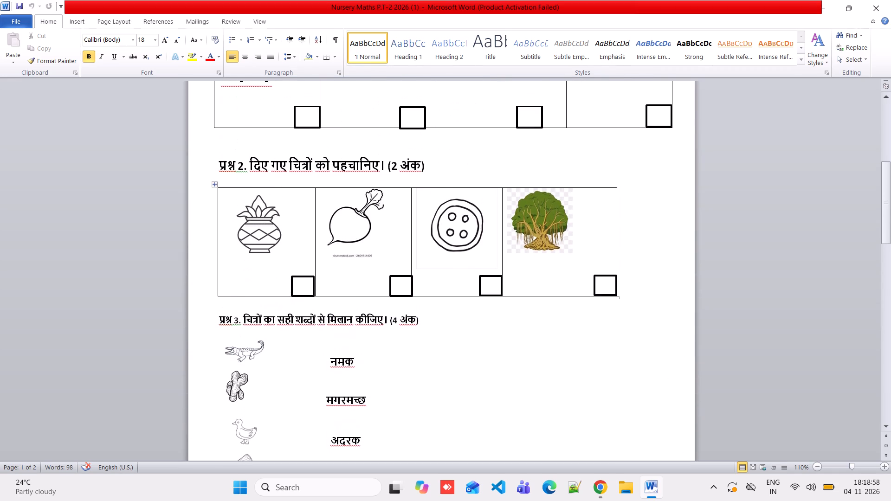
scroll(373, 298, right, 1)
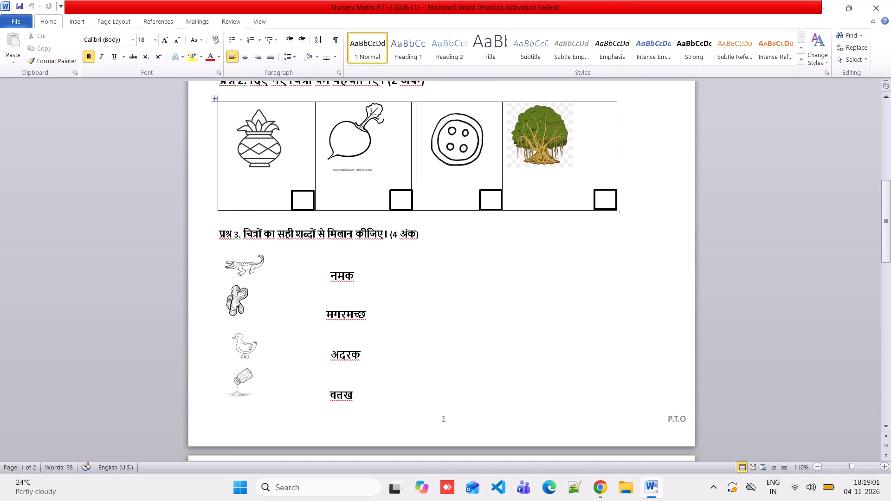
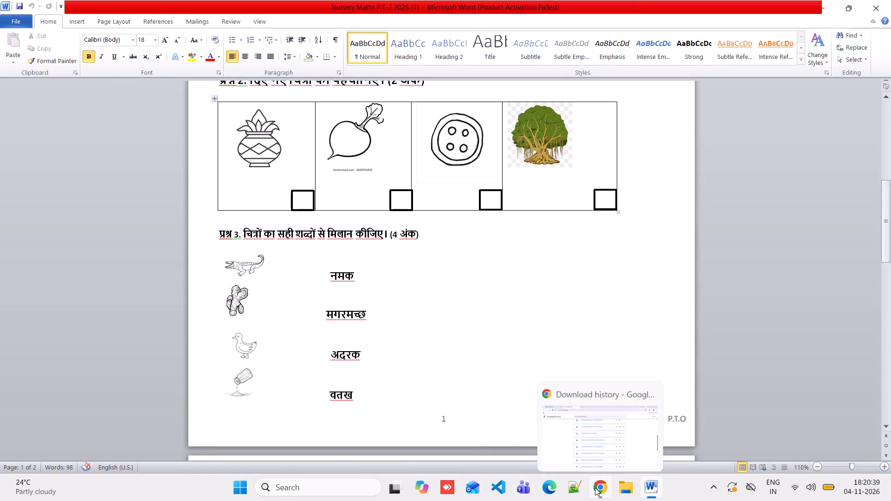
Switch from the question paper to the Download history page in Chrome.
click(588, 413)
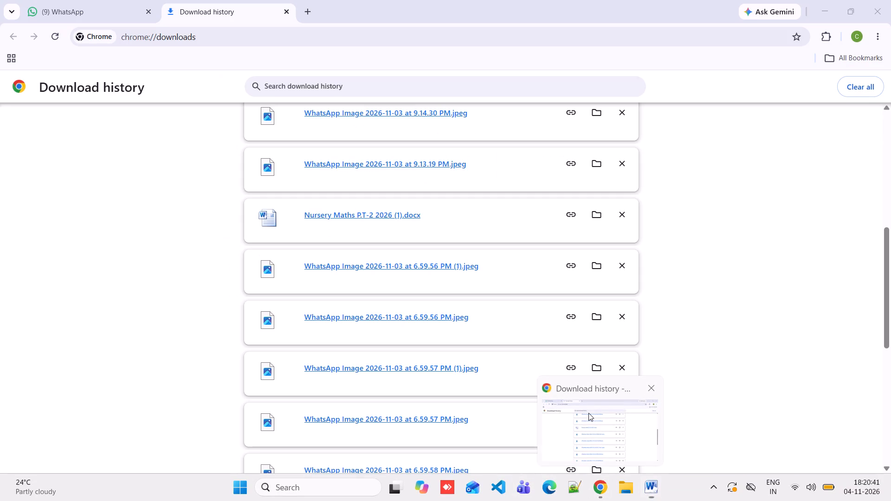
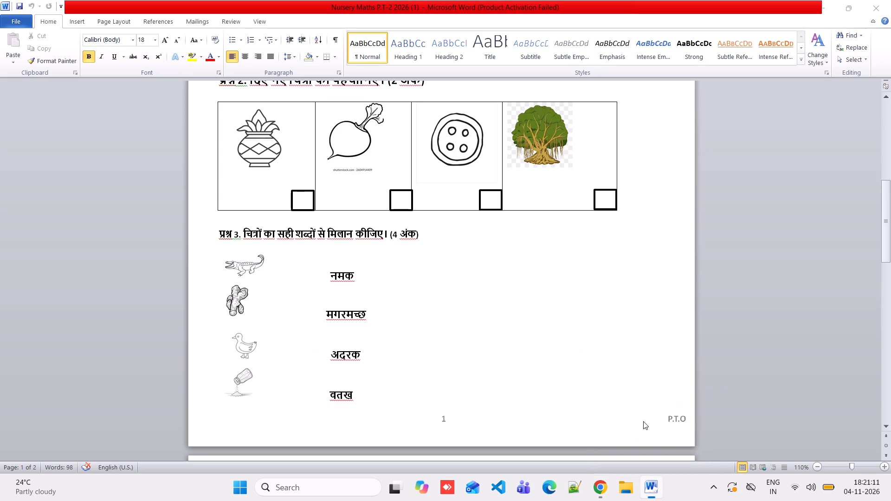
Look over question 4 on the second page of the Hindi question paper.
scroll(559, 338, down, 3)
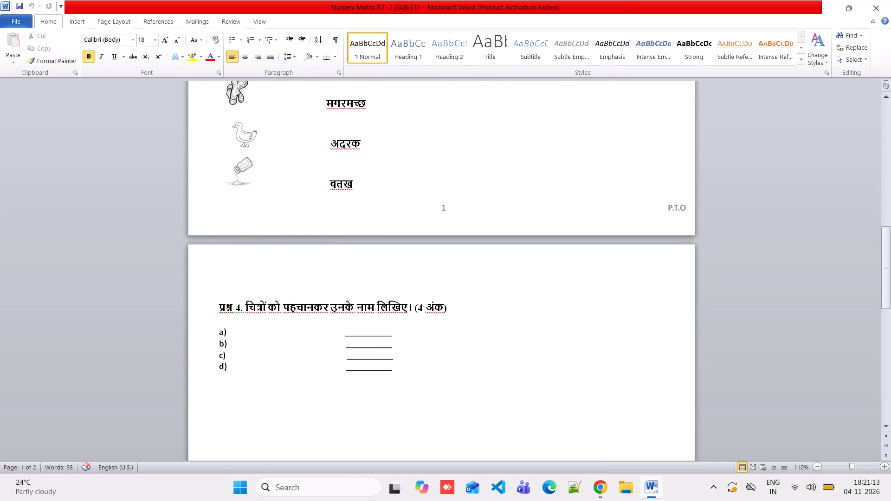
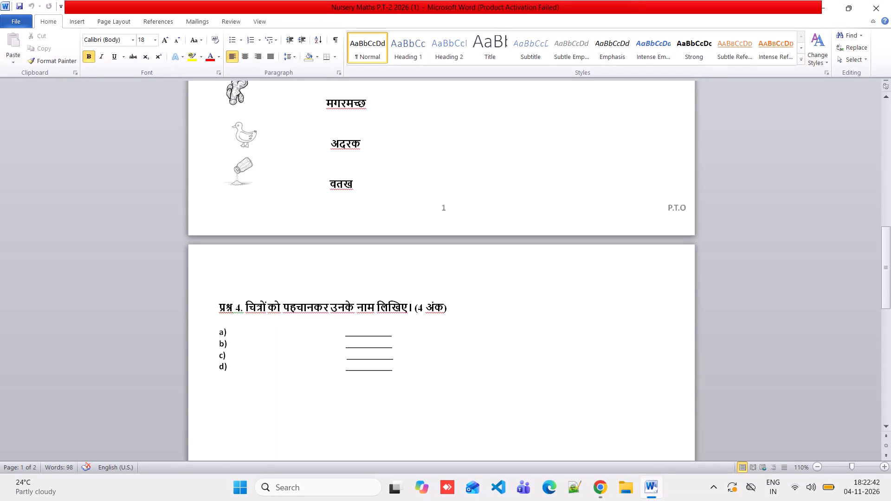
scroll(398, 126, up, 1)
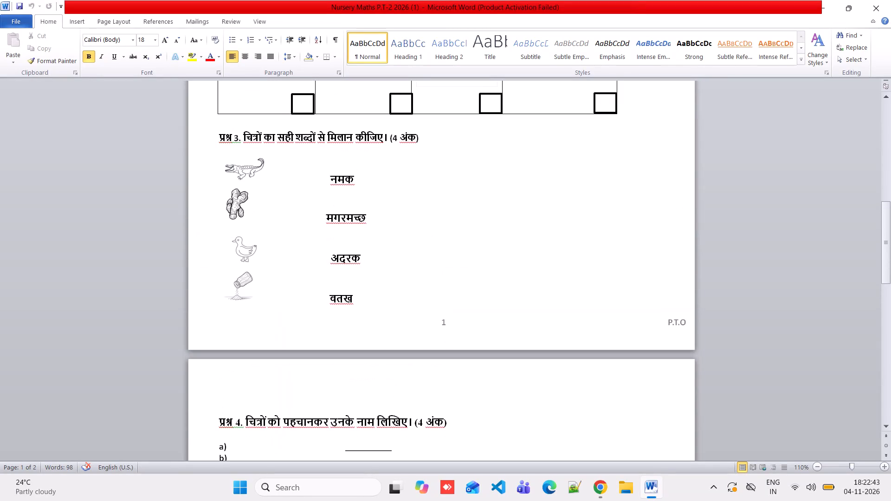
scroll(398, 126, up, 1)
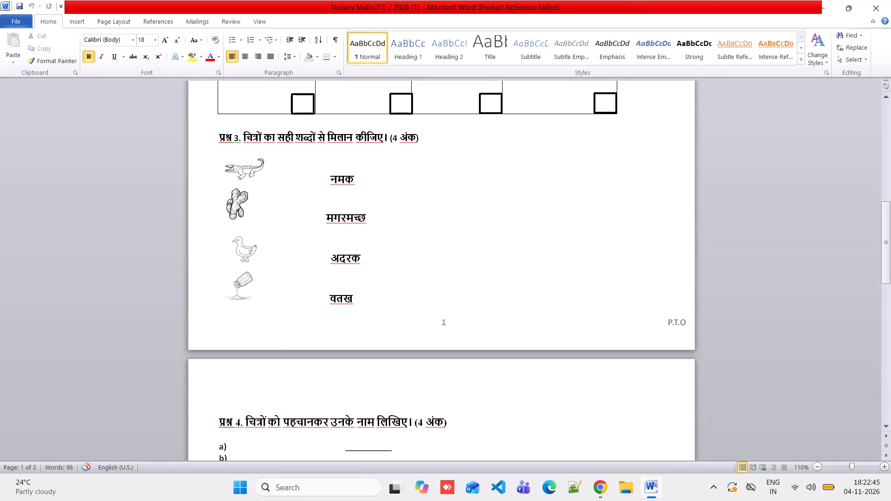
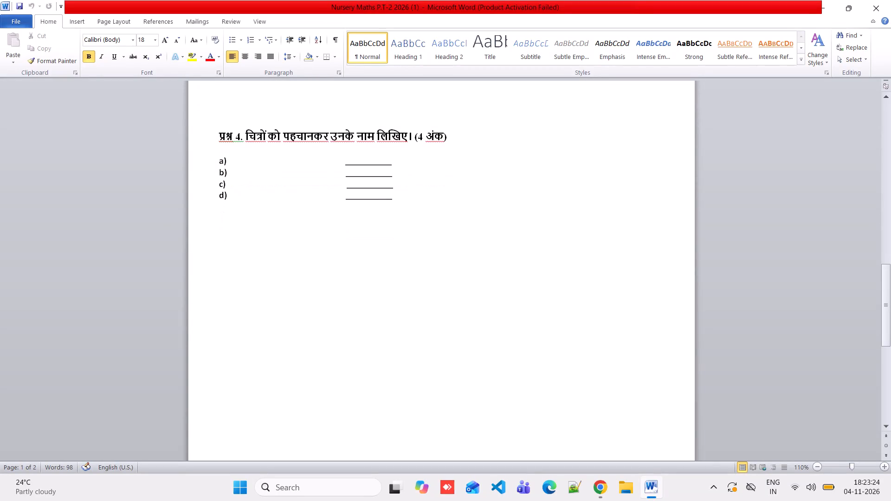
Switch to Chrome and search Google for "achkan drawing images".
scroll(322, 180, right, 1)
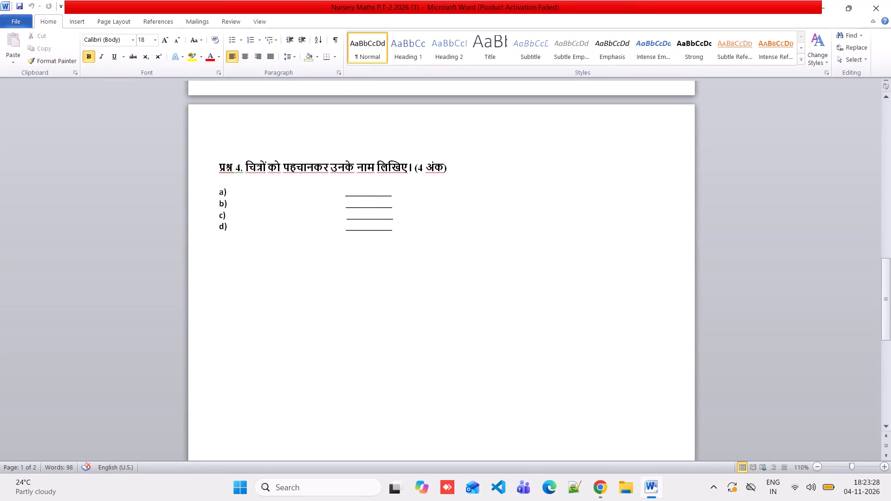
click(599, 445)
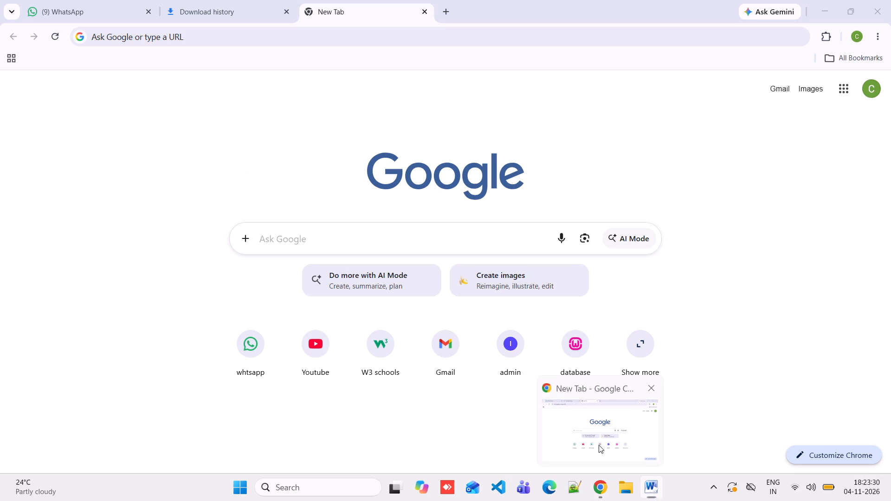
click(303, 39)
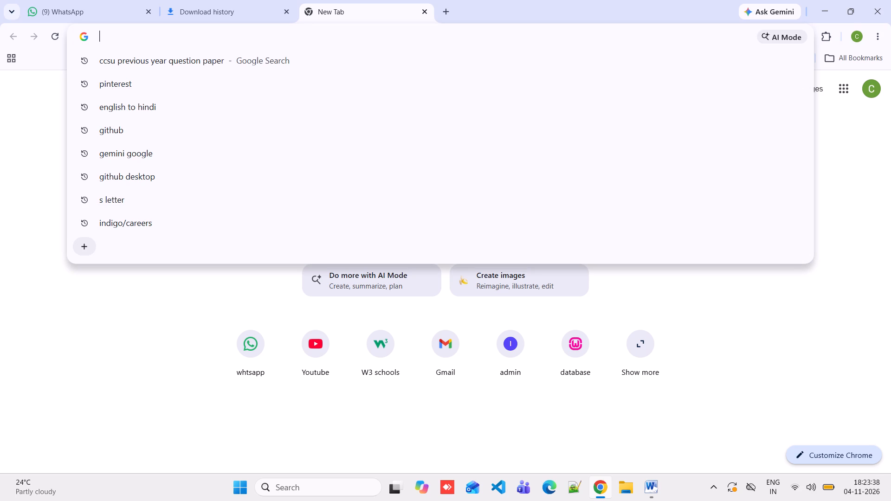
text(aa)
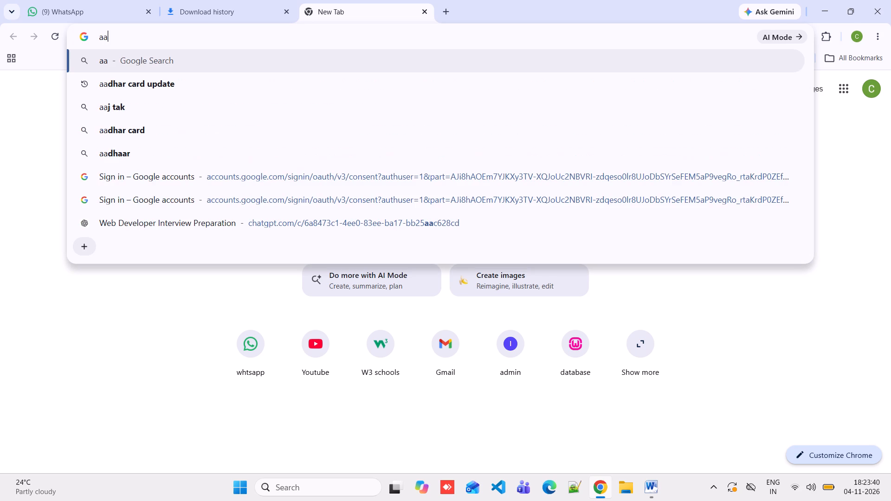
text(chak)
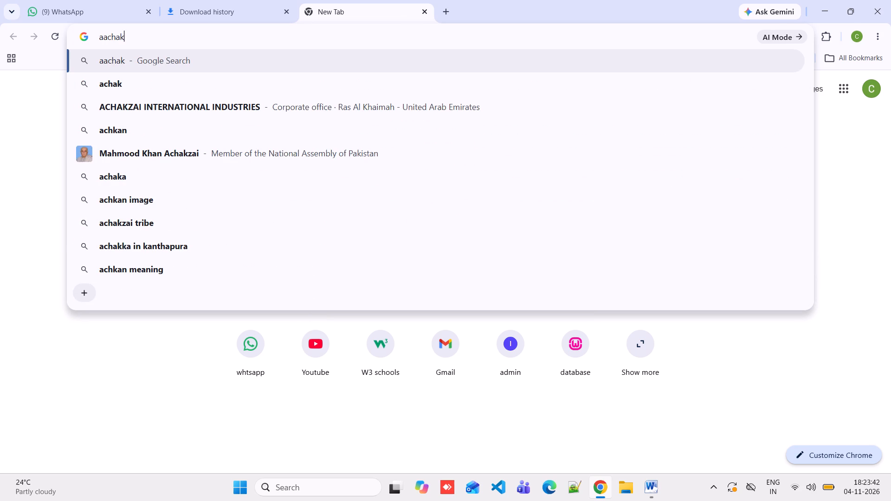
text(an)
key(space)
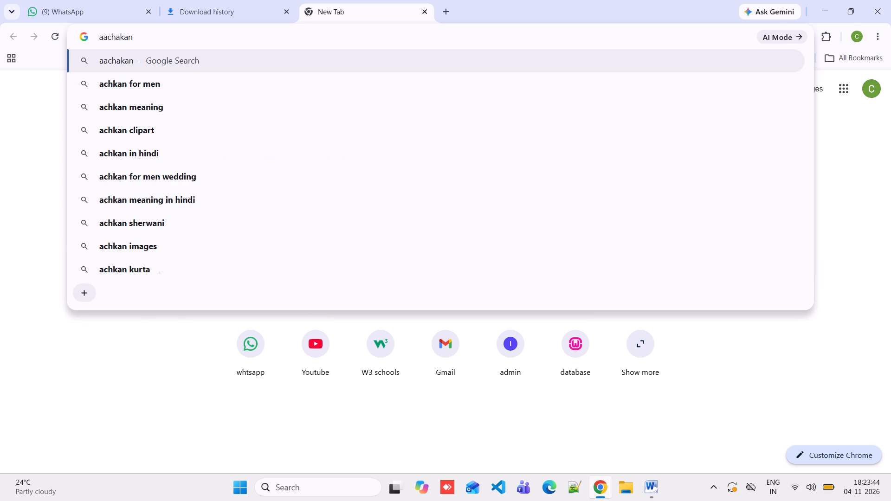
text(imag)
text(es)
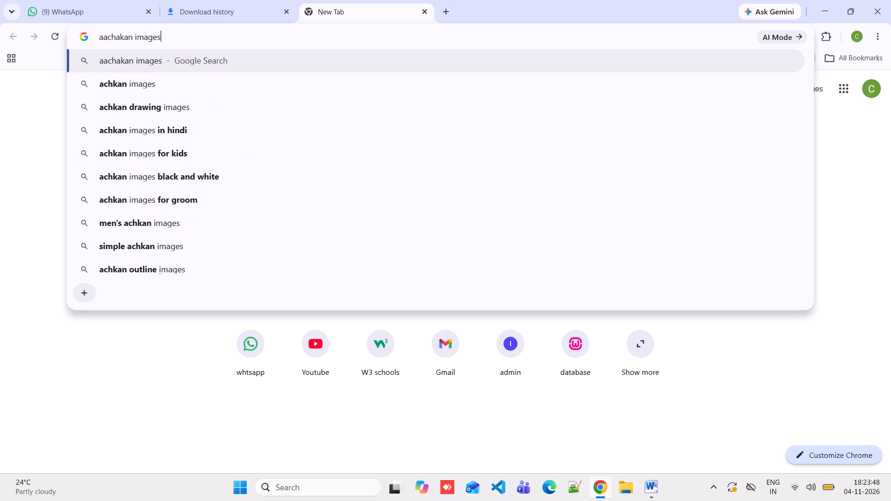
click(166, 107)
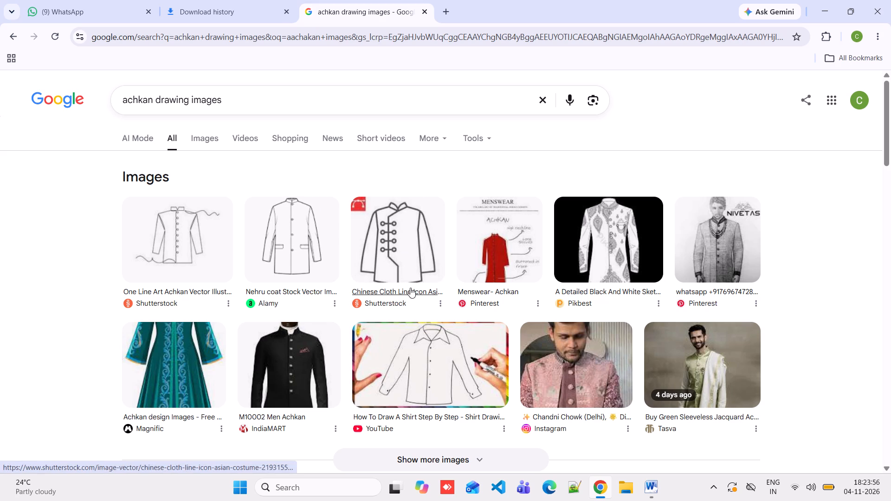
Browse the achkan image results and open the preview of VistaCreate's black-and-white stand-collar jacket drawing, "Winter clothing Free Stock Vectors".
scroll(410, 288, down, 3)
scroll(410, 288, up, 1)
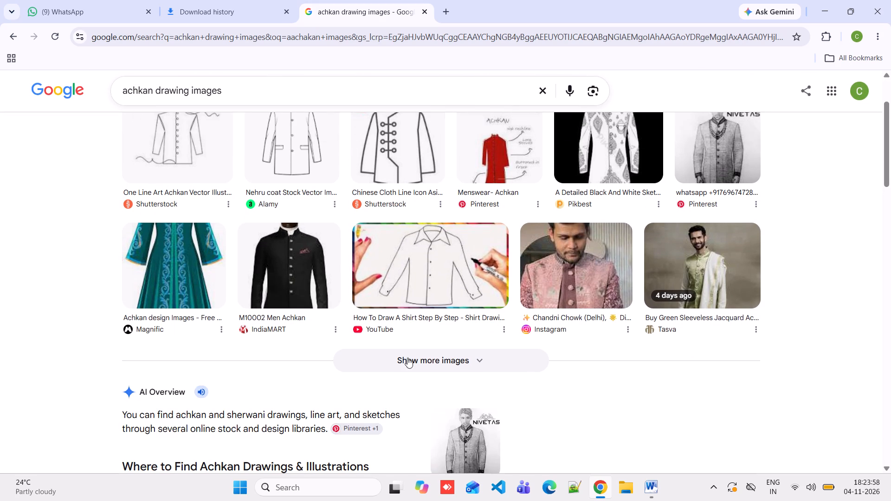
click(405, 366)
scroll(405, 366, down, 5)
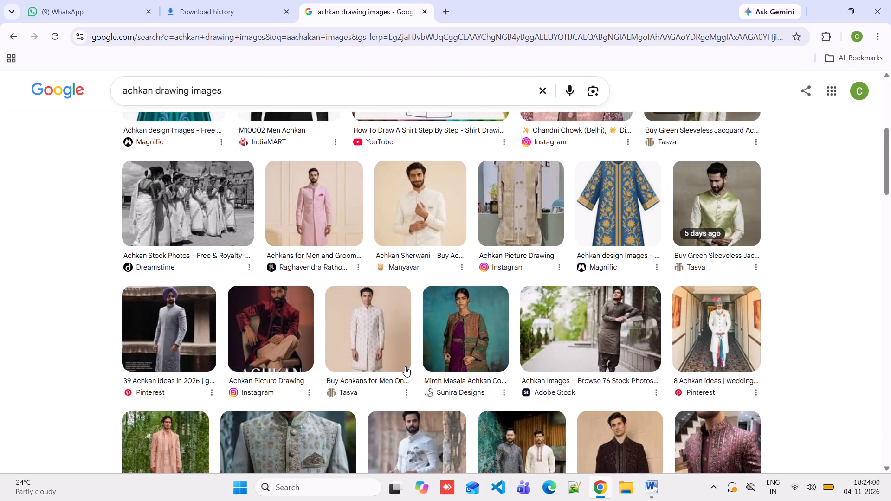
scroll(405, 366, up, 3)
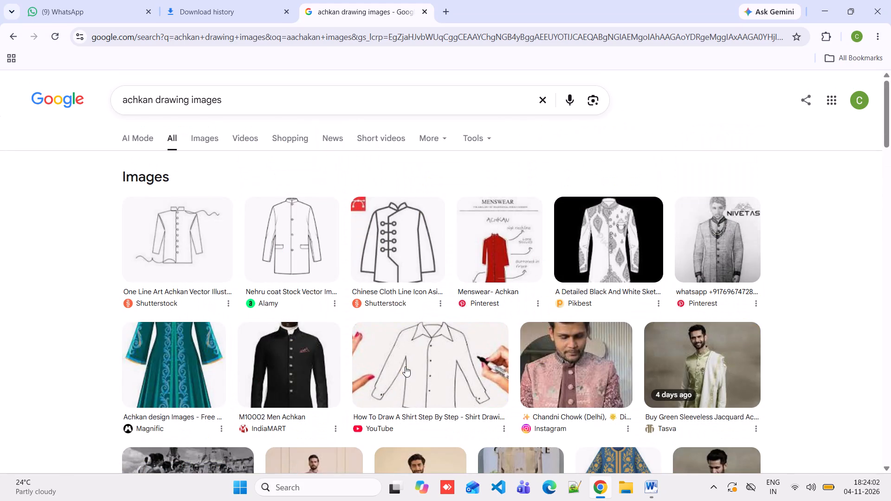
click(382, 250)
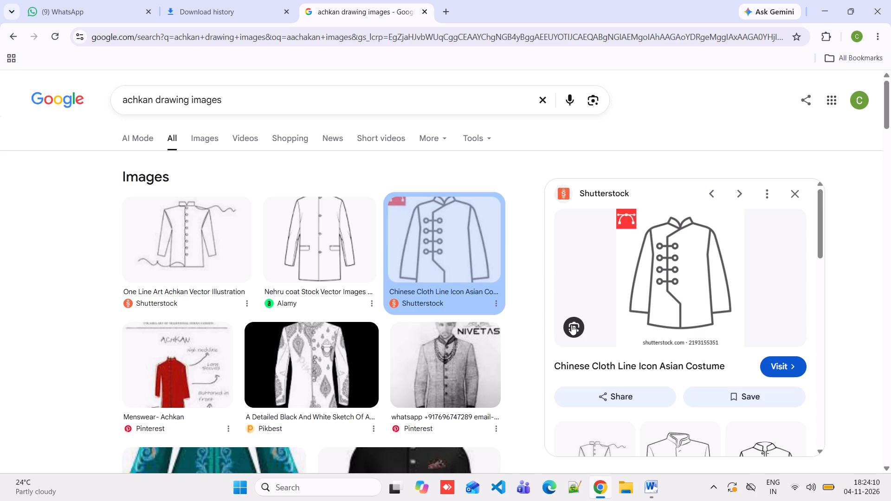
scroll(571, 325, down, 5)
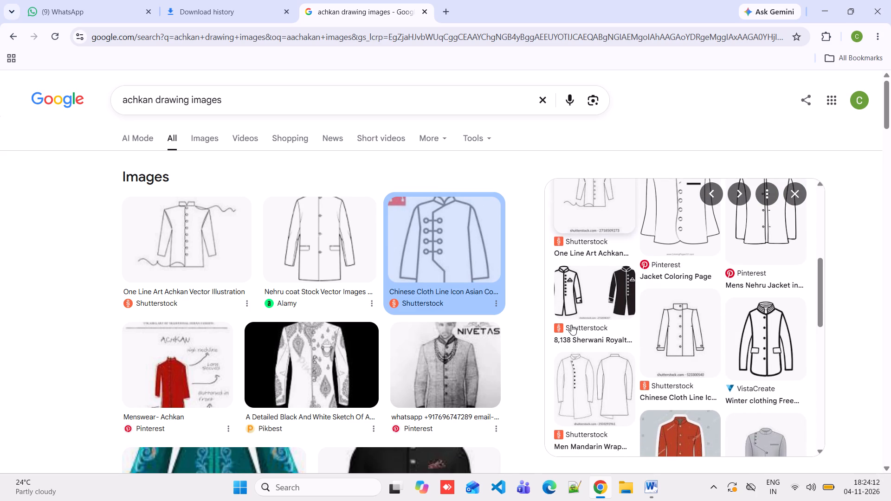
scroll(571, 325, down, 1)
click(773, 353)
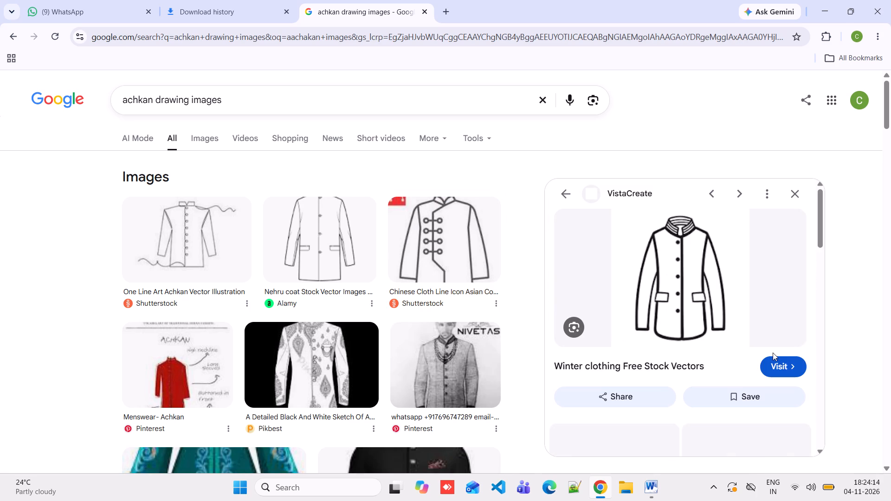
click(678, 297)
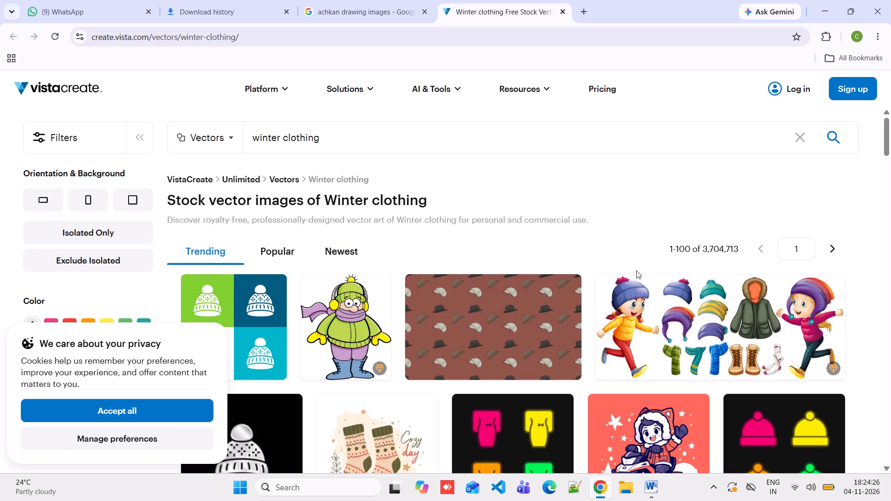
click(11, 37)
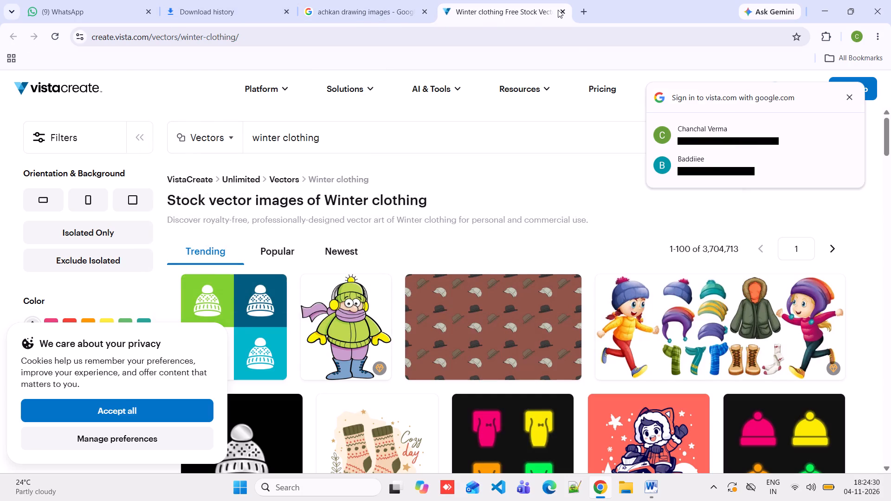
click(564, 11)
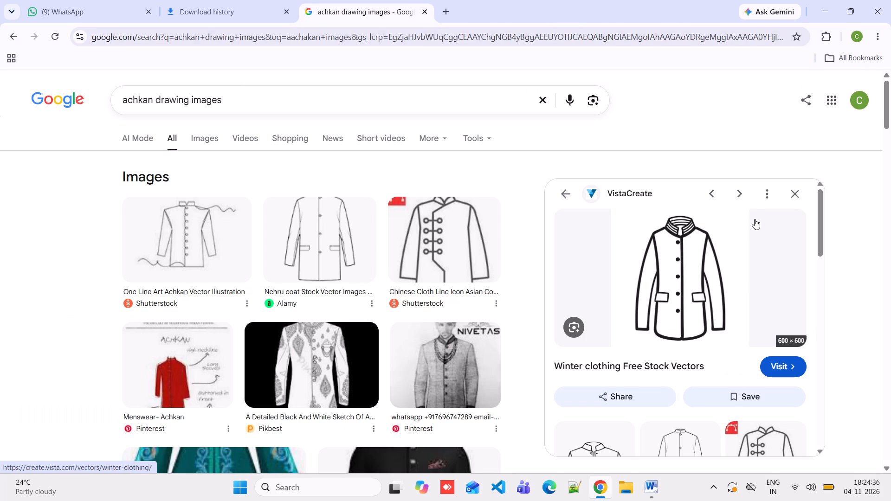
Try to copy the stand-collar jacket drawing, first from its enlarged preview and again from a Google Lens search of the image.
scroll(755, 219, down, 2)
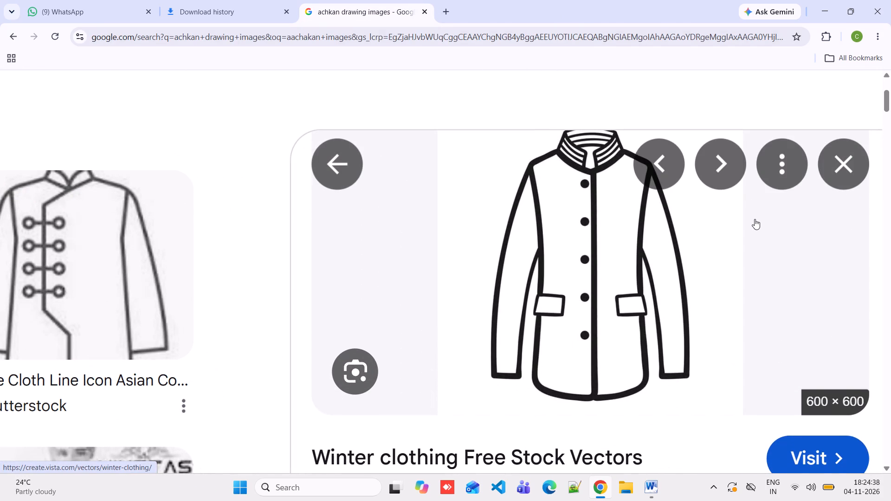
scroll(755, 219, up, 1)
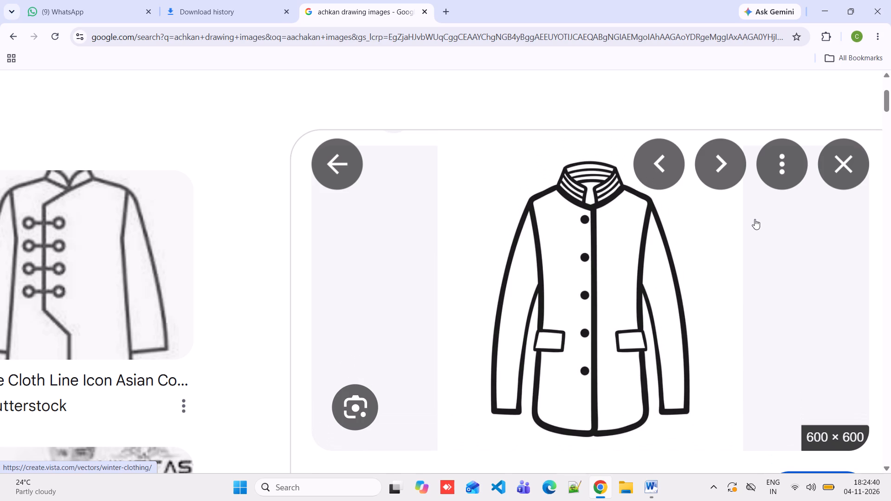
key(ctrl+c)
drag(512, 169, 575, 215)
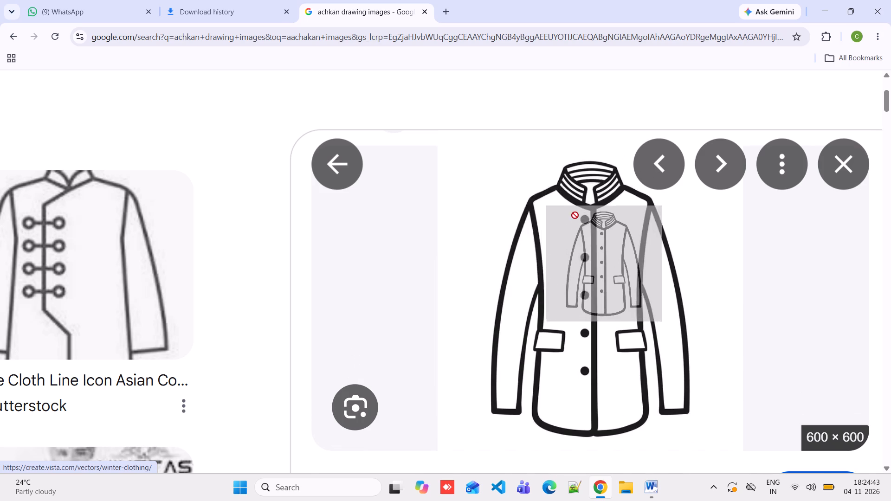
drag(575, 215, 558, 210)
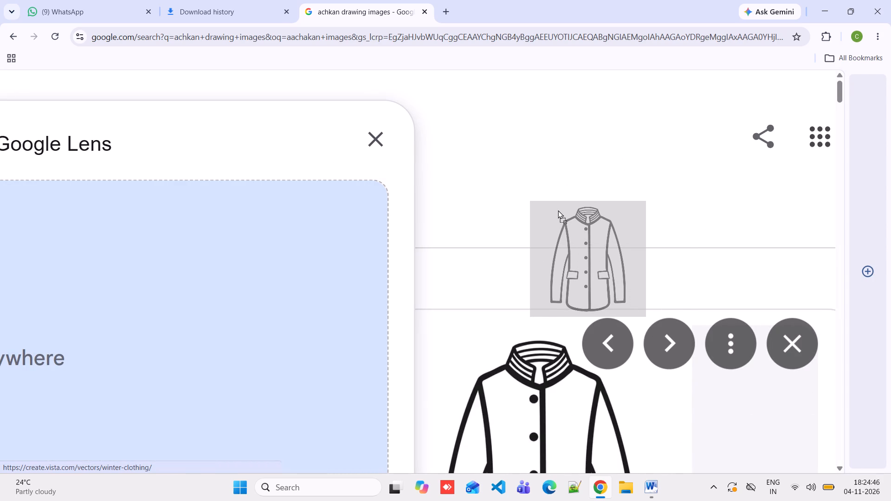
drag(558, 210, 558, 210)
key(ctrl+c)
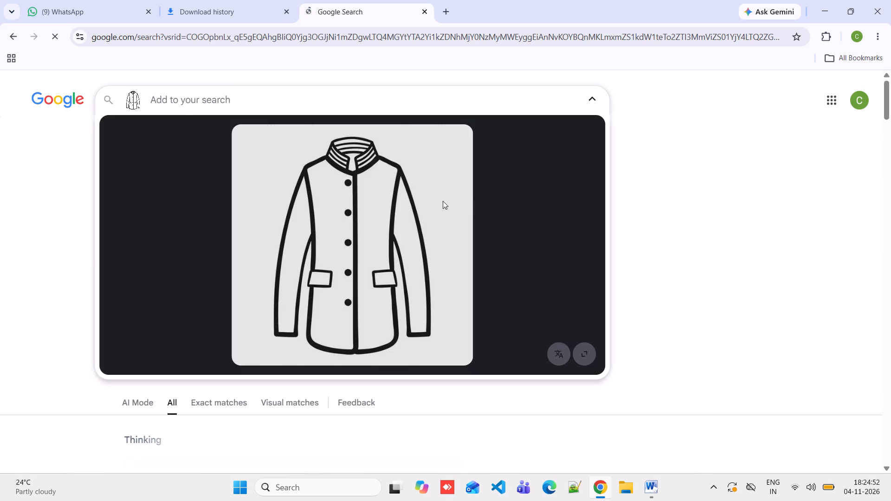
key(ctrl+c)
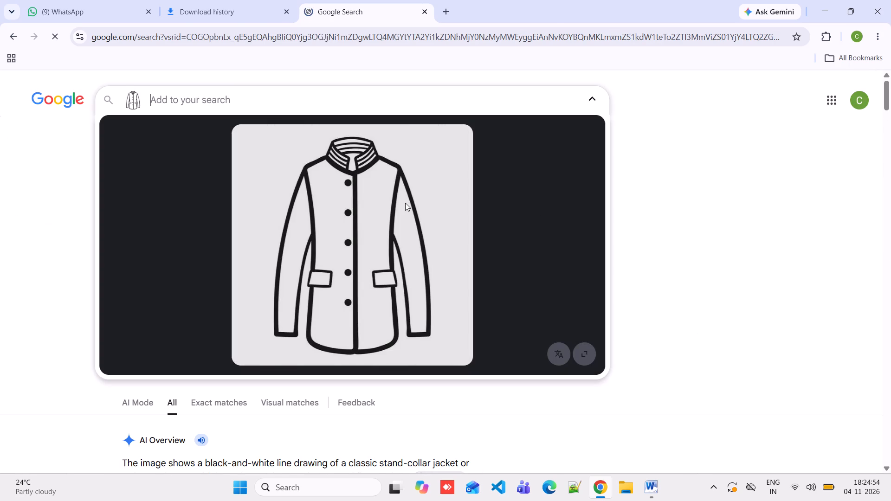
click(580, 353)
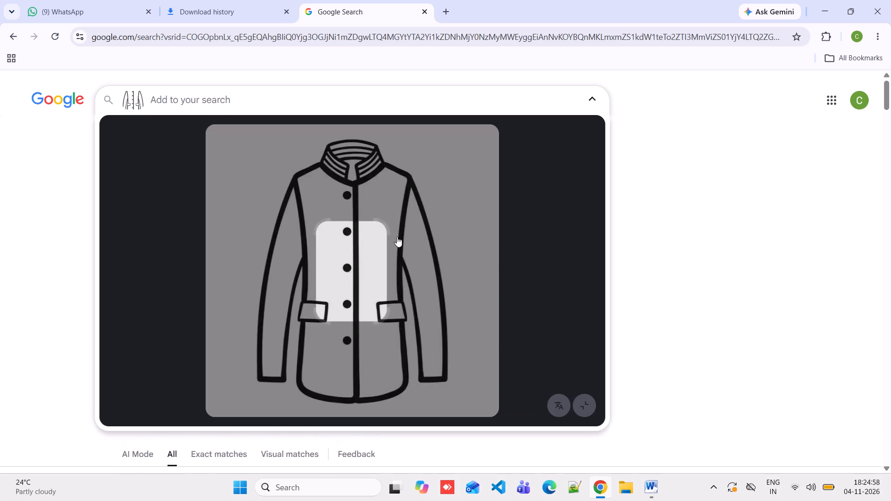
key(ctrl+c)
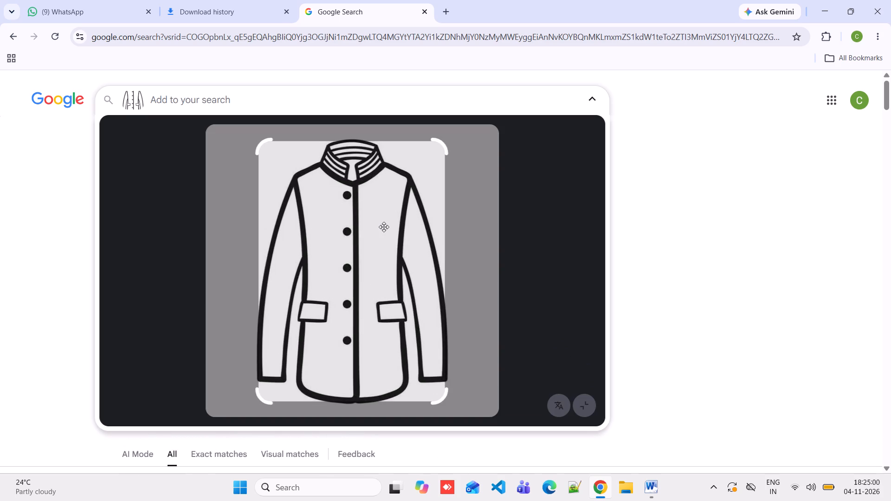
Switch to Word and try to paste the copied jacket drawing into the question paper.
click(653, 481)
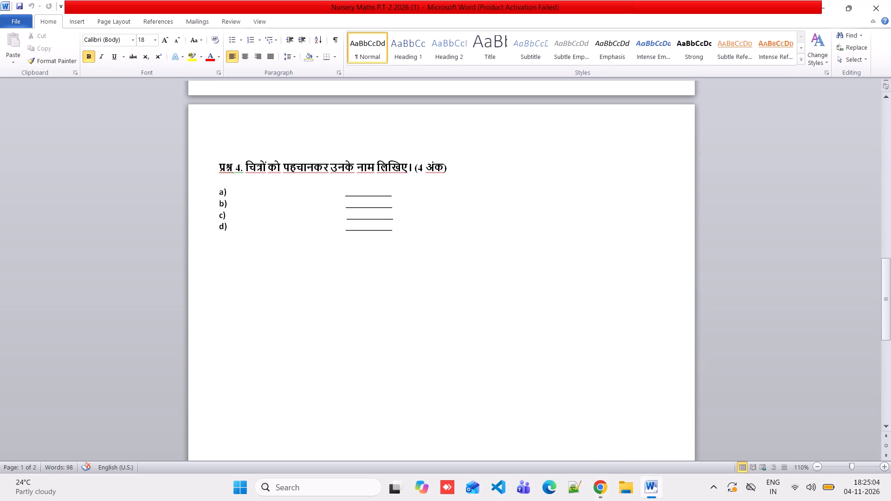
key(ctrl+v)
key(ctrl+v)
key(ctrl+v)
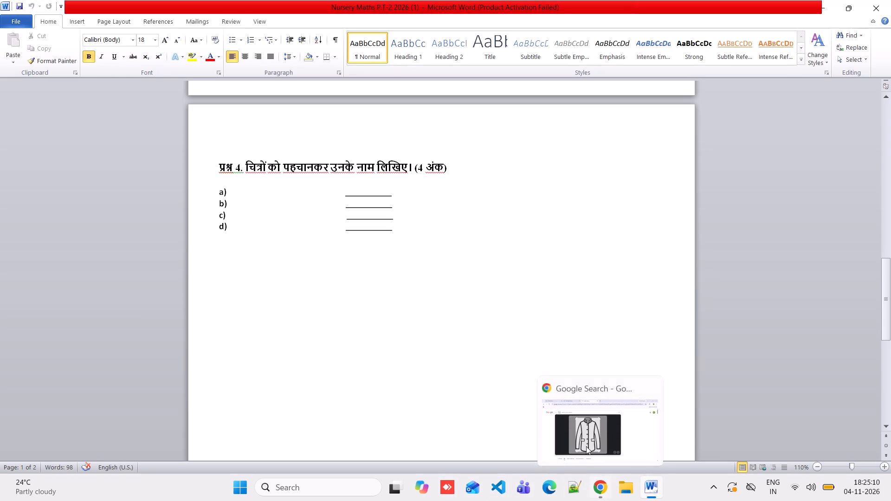
Switch to Chrome and open the preview of umurunga.com's "Coat Cartoon Black And Sold White" jacket drawing from the image search results.
click(586, 434)
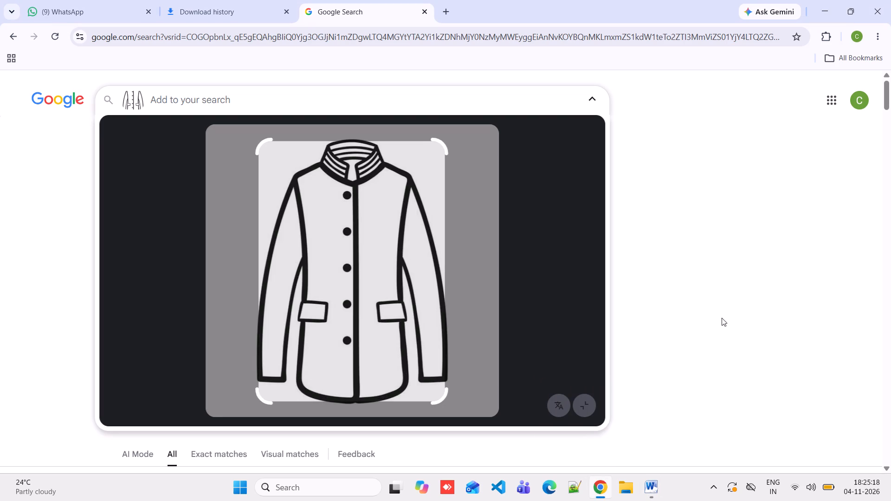
click(592, 99)
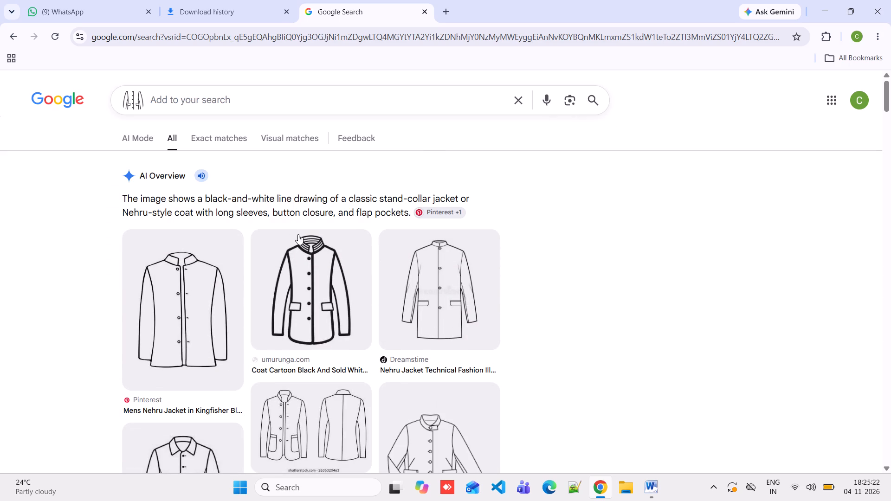
click(306, 280)
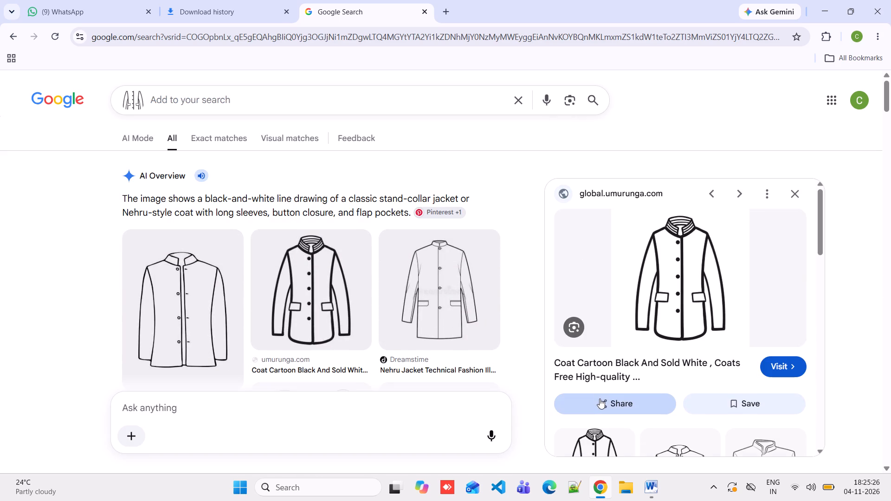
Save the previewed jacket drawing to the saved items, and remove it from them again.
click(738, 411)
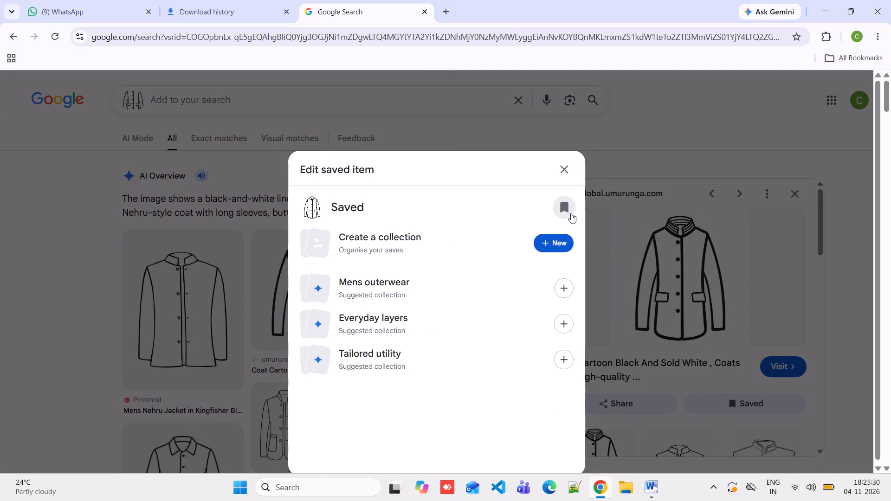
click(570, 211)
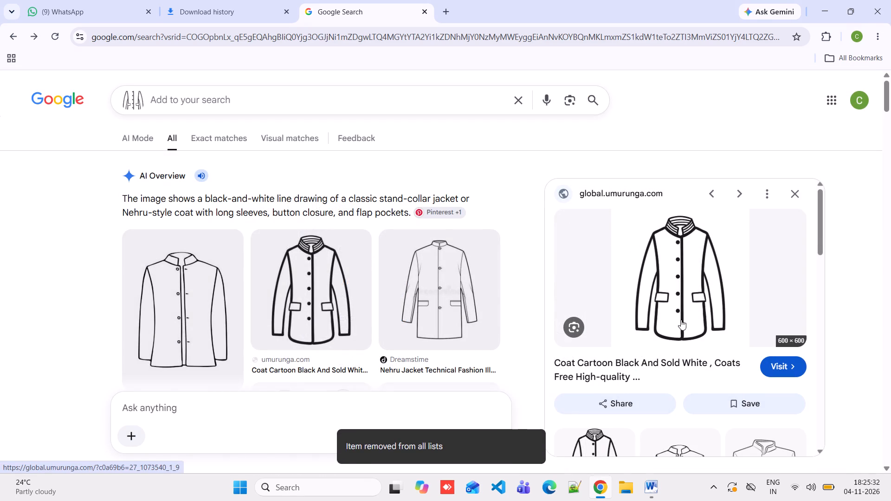
Open the sharing options for the previewed "Coat Cartoon Black And Sold White" jacket drawing.
click(633, 408)
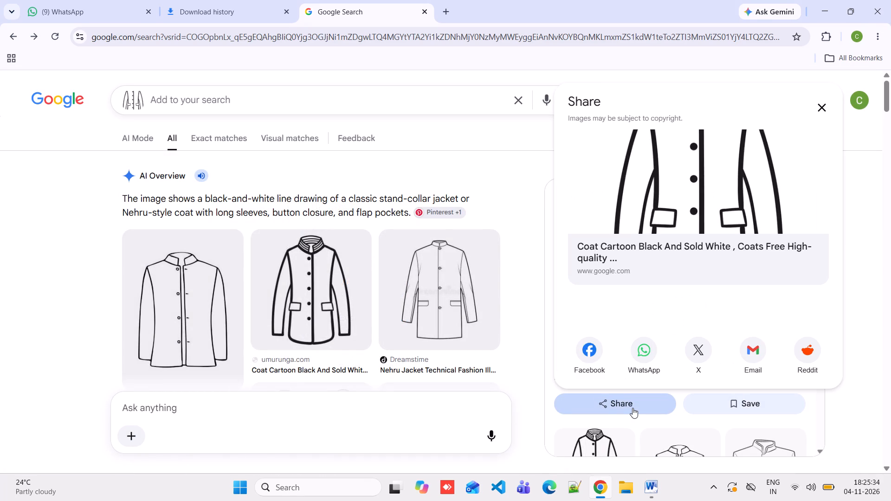
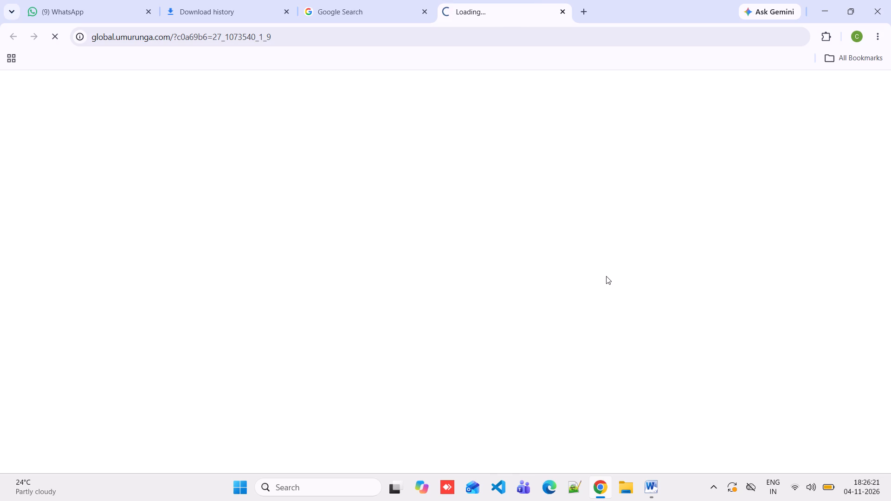
Close the loading global.umurunga.com page and return to the Google Lens results.
click(606, 276)
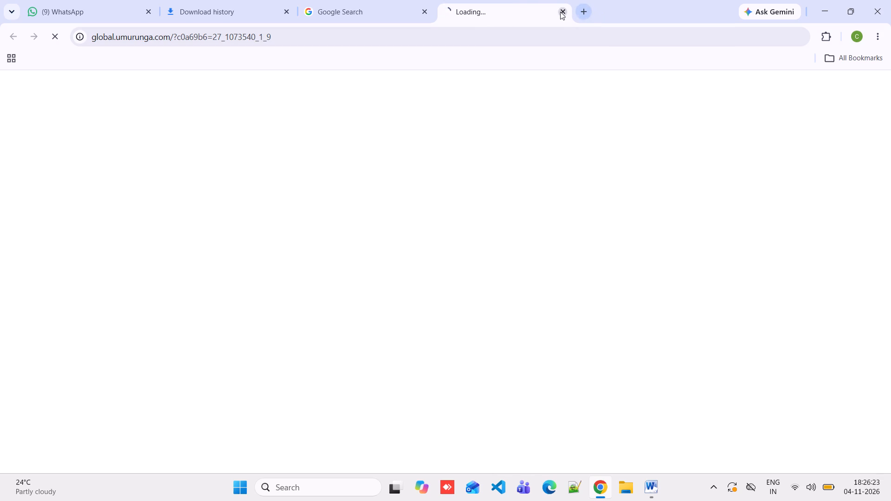
click(559, 13)
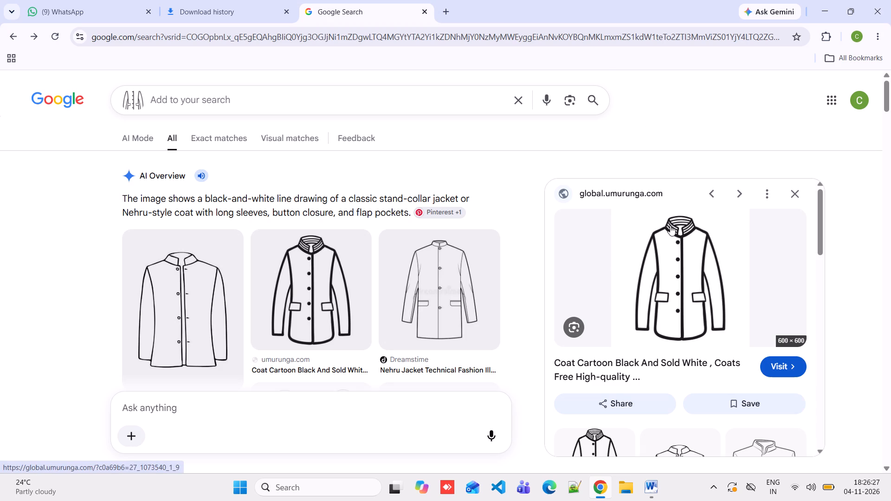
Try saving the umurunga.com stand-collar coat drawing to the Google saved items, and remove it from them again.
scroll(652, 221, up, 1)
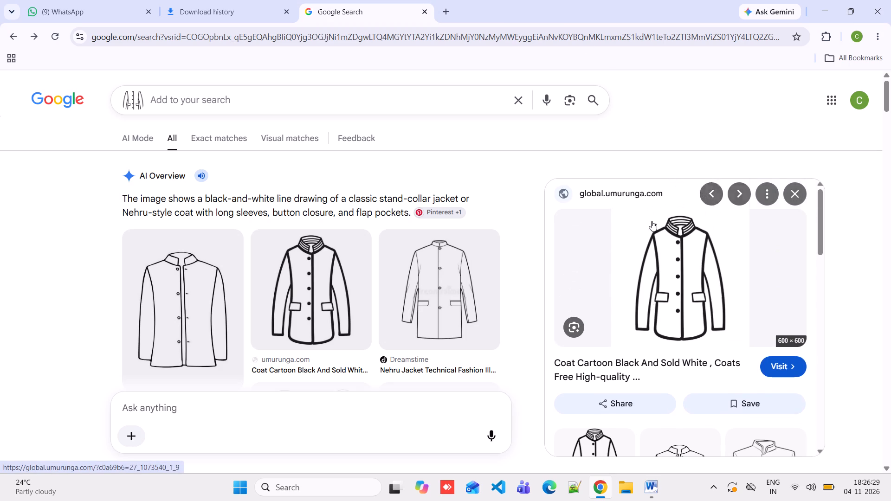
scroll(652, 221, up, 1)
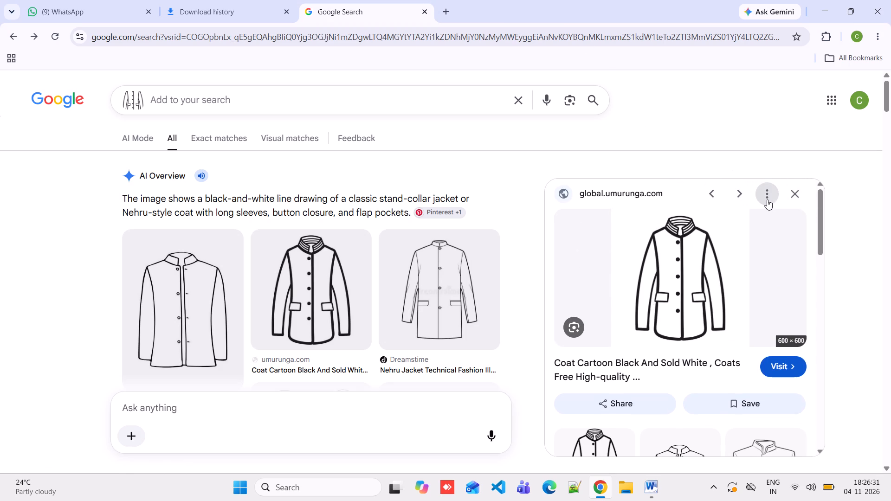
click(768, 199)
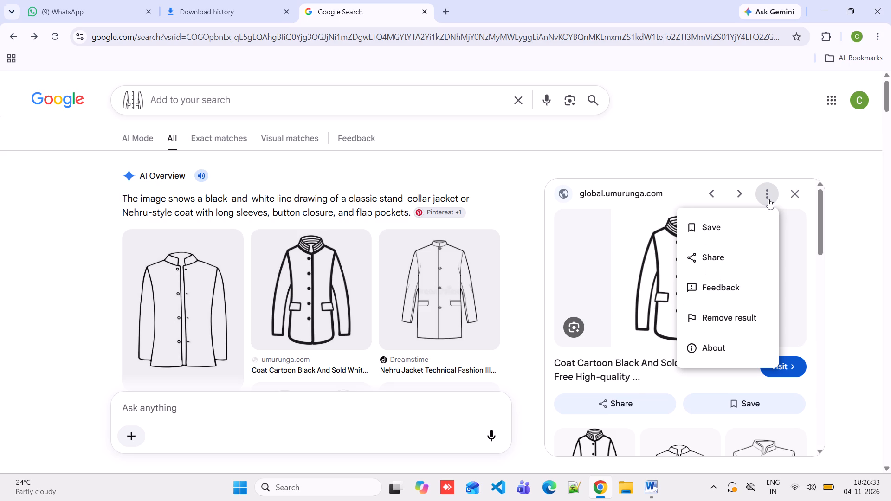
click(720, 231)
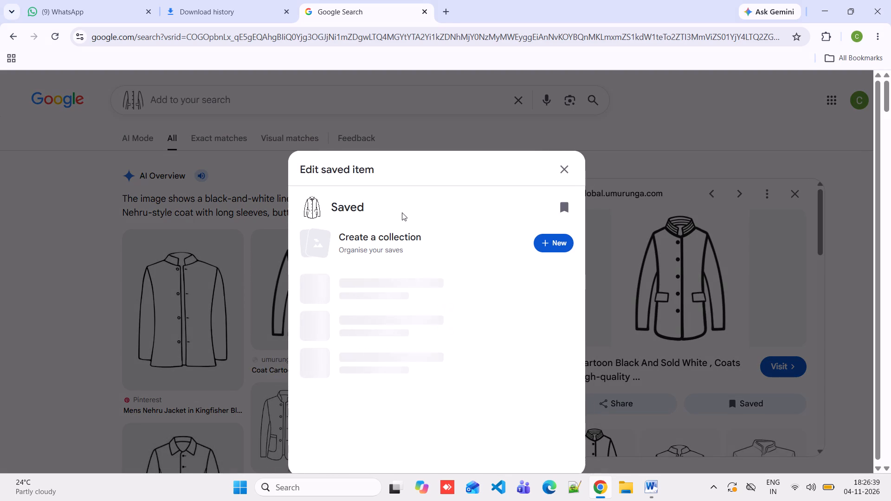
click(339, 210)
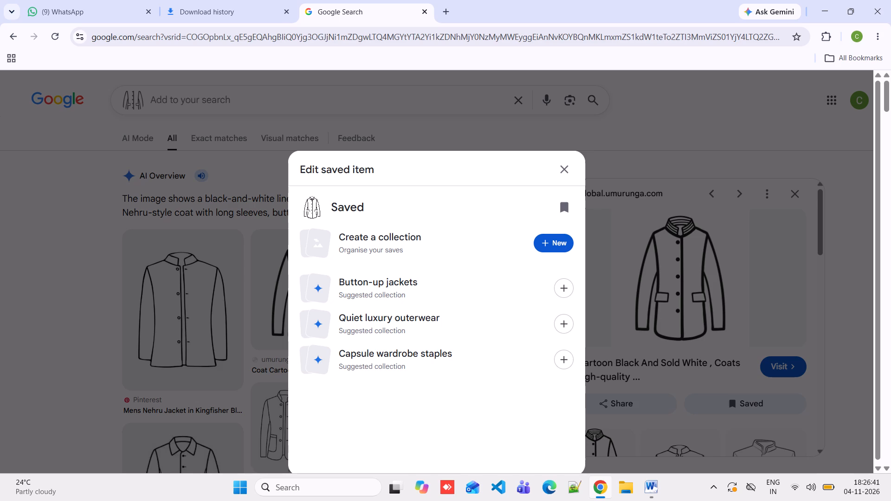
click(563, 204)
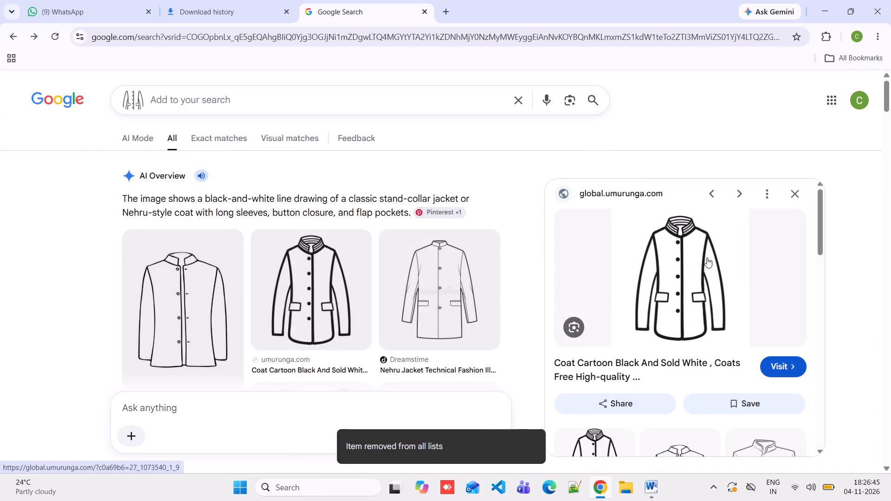
Run a new Google Lens search using the umurunga.com "Coat Cartoon Black And Sold White" drawing.
drag(644, 225, 664, 239)
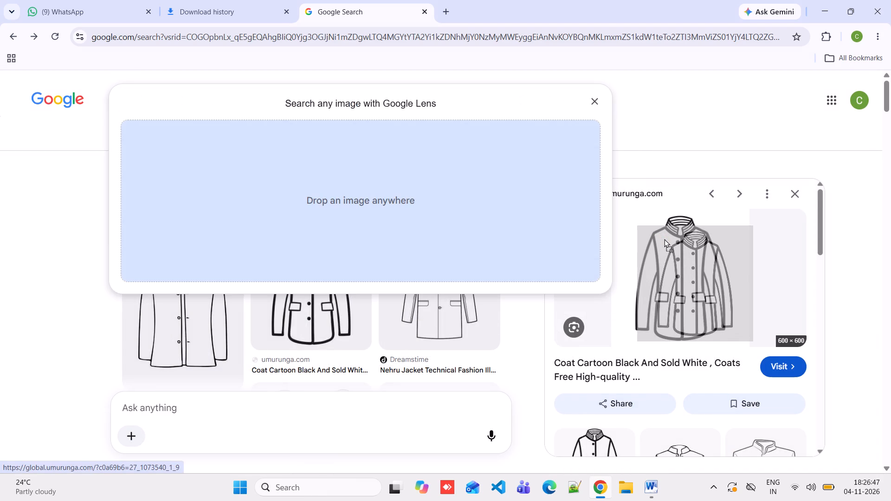
drag(664, 239, 511, 175)
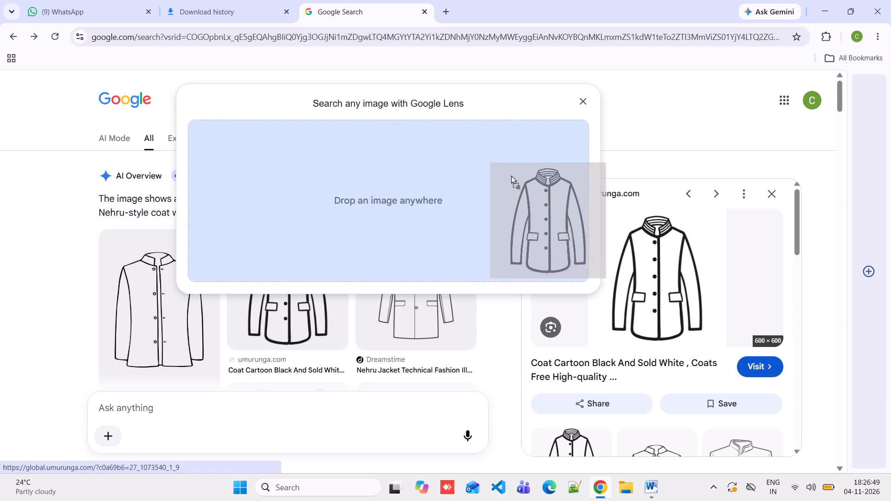
drag(511, 175, 420, 150)
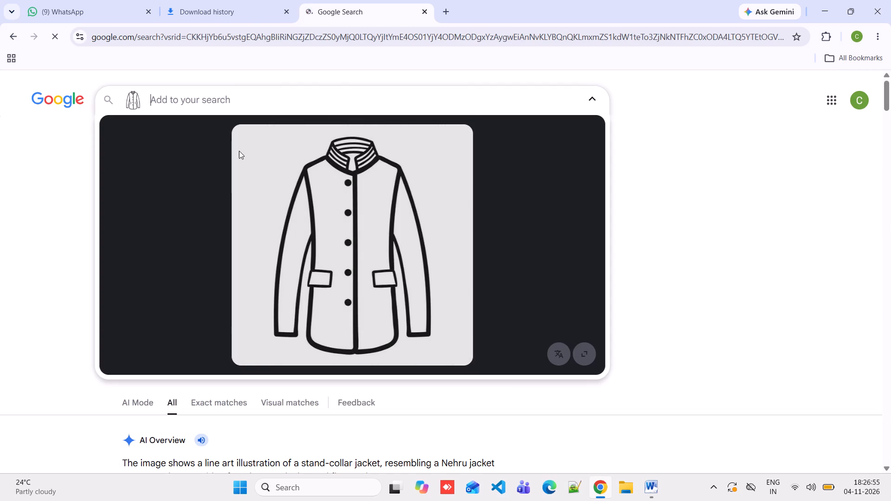
Select the whole stand-collar coat within the enlarged Lens image and try to copy it.
drag(244, 130, 260, 143)
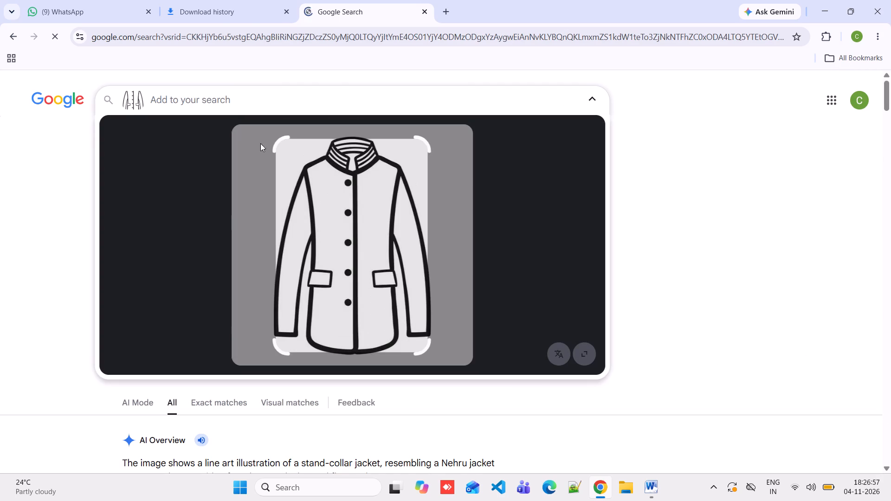
drag(260, 143, 270, 150)
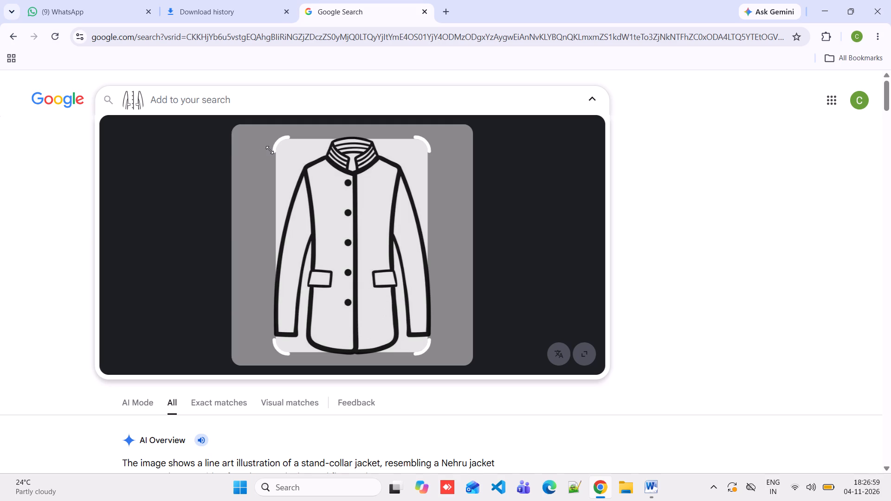
key(ctrl+c)
key(ctrl+c)
key(ctrl+c)
key(ctrl+v)
key(ctrl+c)
key(ctrl+c)
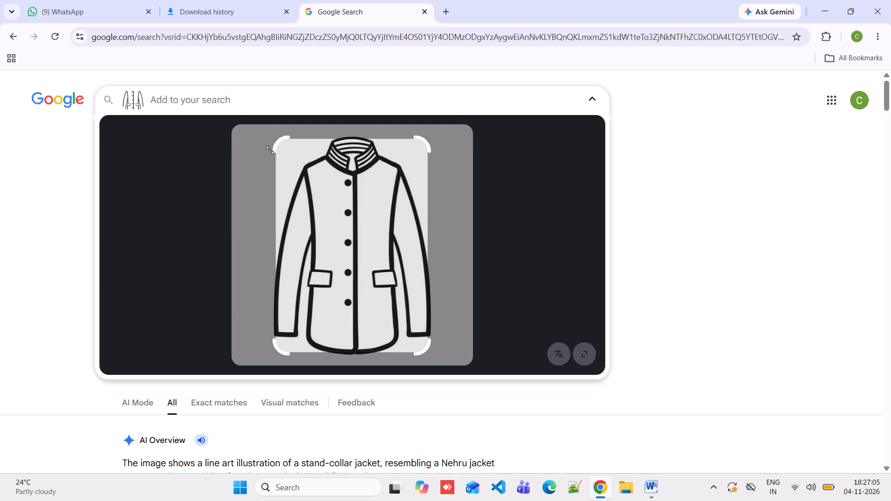
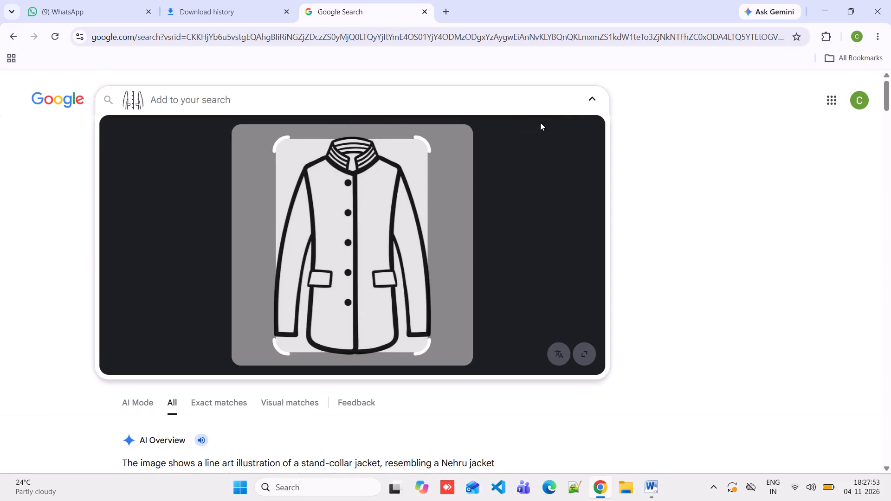
Open the preview of the umurunga.com "Coat Cartoon Black And Sold White" drawing from the AI Overview results and view it enlarged.
click(593, 96)
click(294, 307)
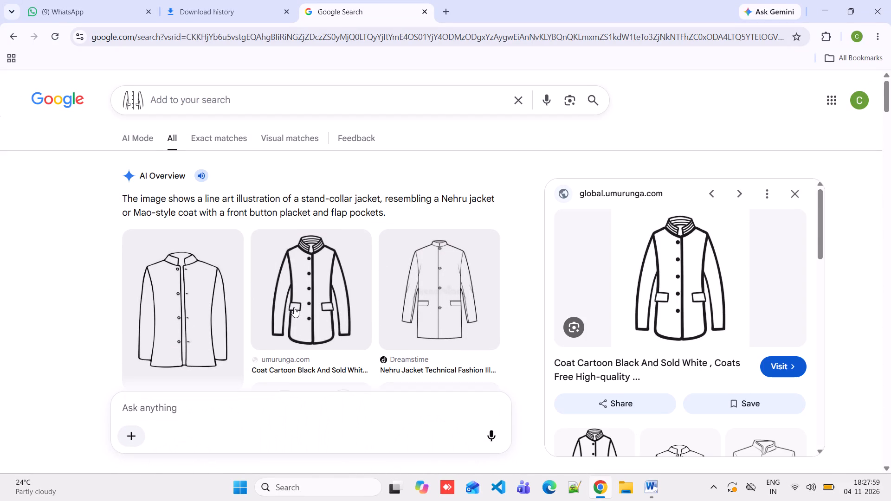
scroll(294, 307, left, 8)
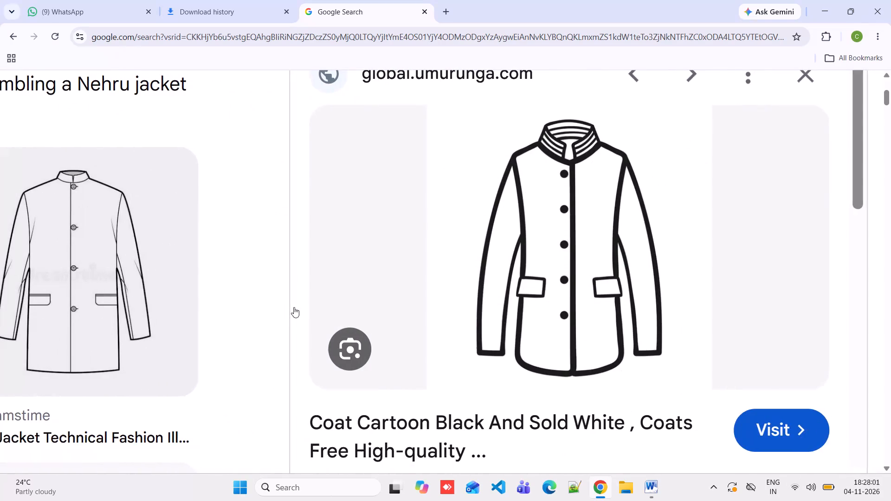
scroll(294, 307, left, 2)
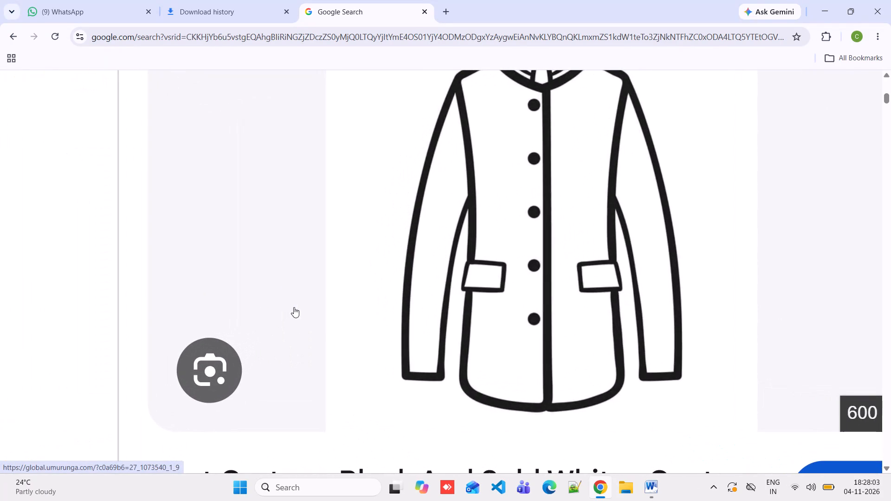
scroll(294, 307, left, 1)
scroll(294, 307, up, 4)
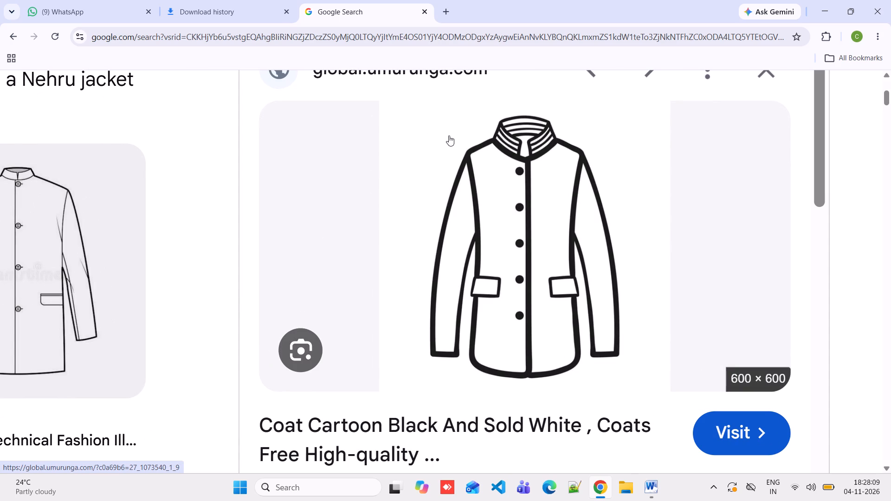
Run a new Google image search using the enlarged umurunga.com coat drawing and return the page to normal size.
drag(422, 123, 463, 141)
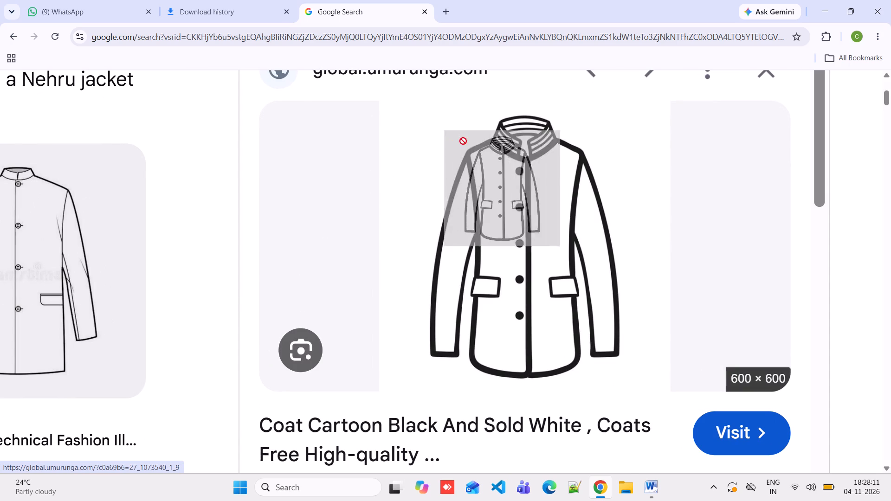
drag(463, 141, 471, 212)
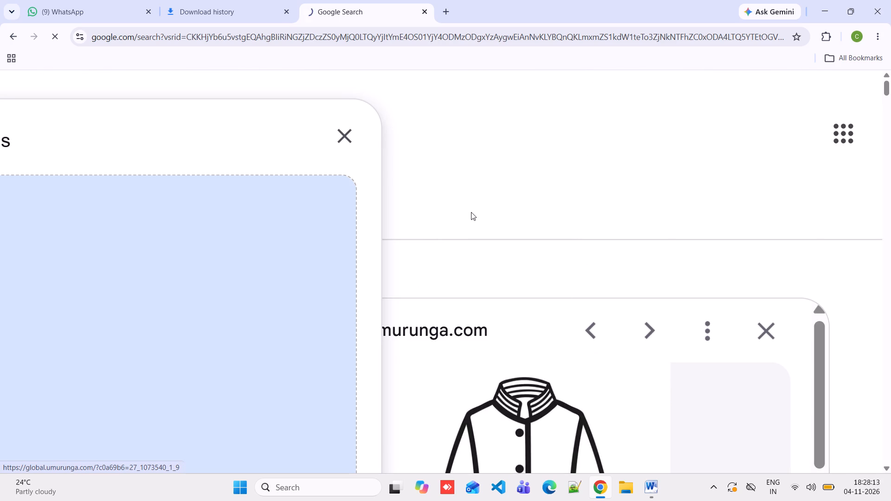
click(471, 212)
scroll(436, 229, down, 1)
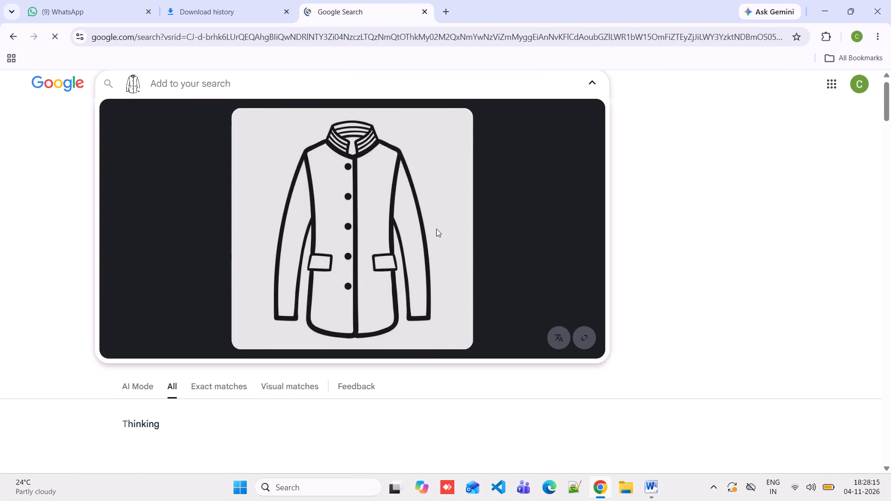
Open the preview of the Dreamstime Nehru jacket illustration and examine its similar images for a suitable achkan drawing.
click(592, 84)
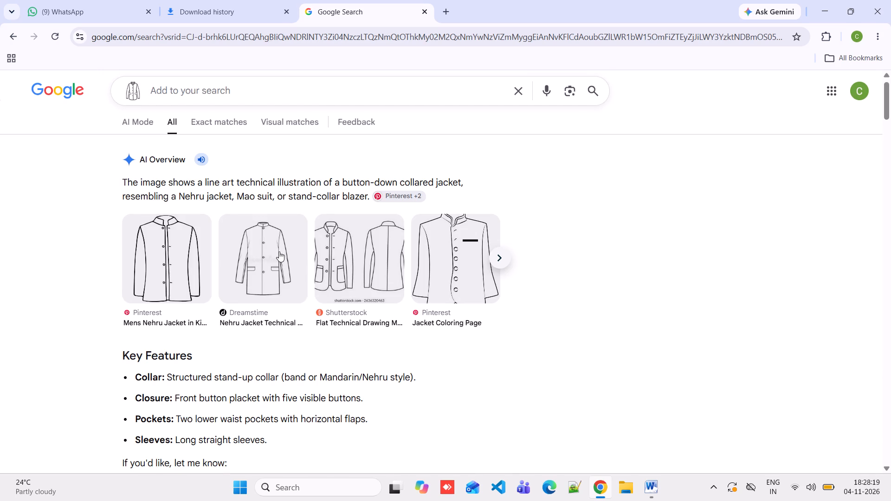
click(258, 251)
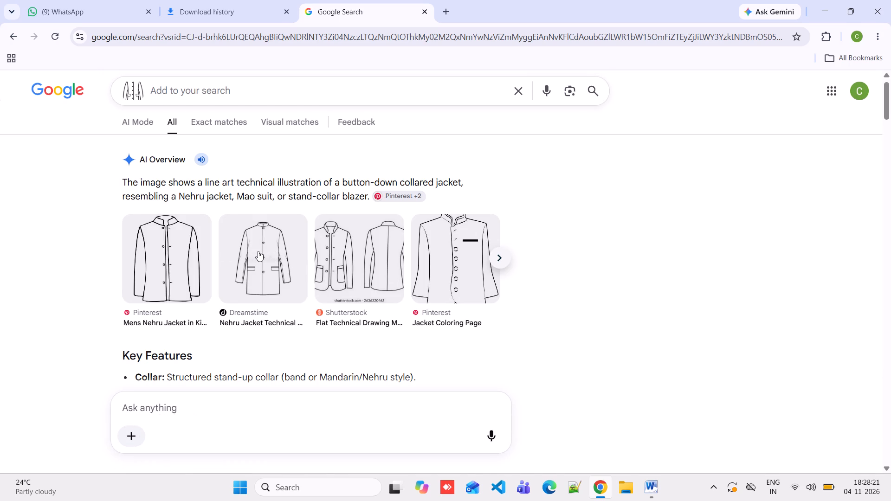
scroll(658, 337, down, 4)
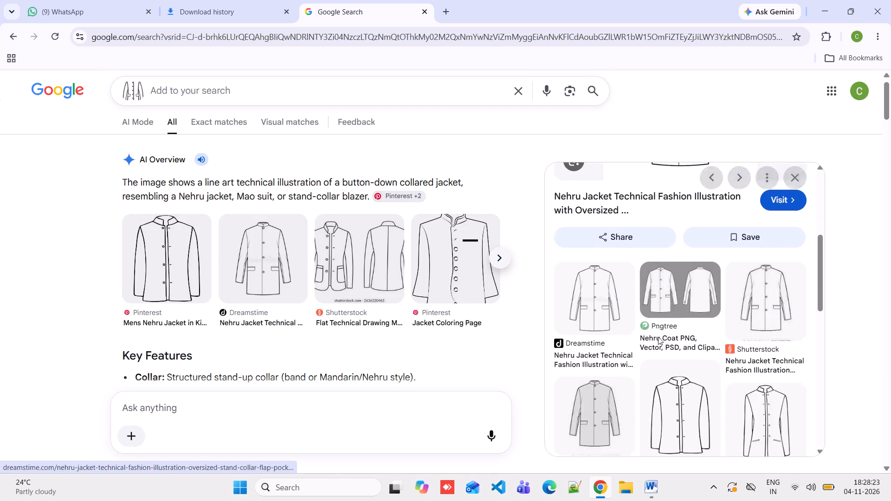
scroll(658, 337, down, 3)
scroll(658, 337, up, 1)
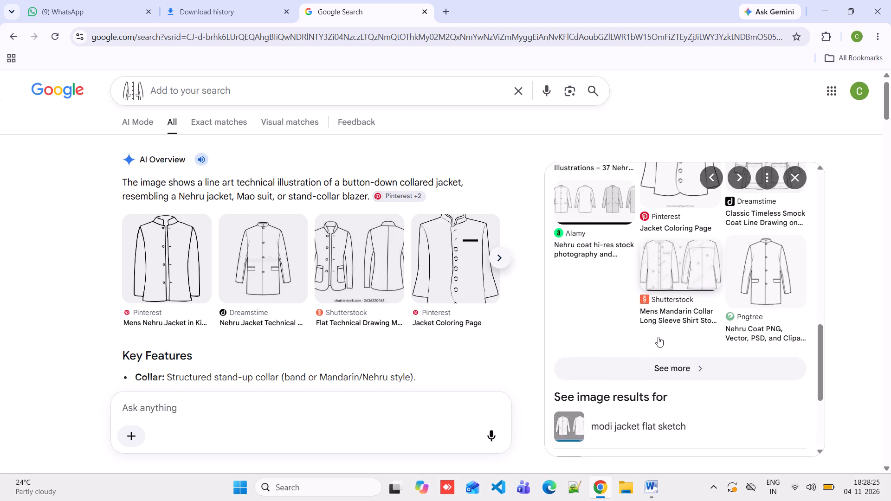
scroll(658, 337, up, 1)
Open the preview of the umurunga.com "Coat Cartoon Black And Sold White" drawing from the Visual matches and examine it.
scroll(396, 300, down, 4)
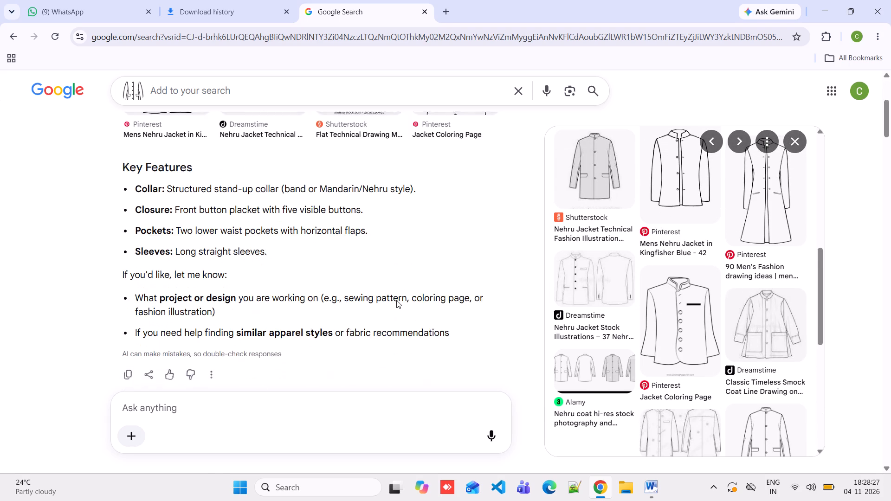
scroll(396, 300, down, 3)
click(325, 204)
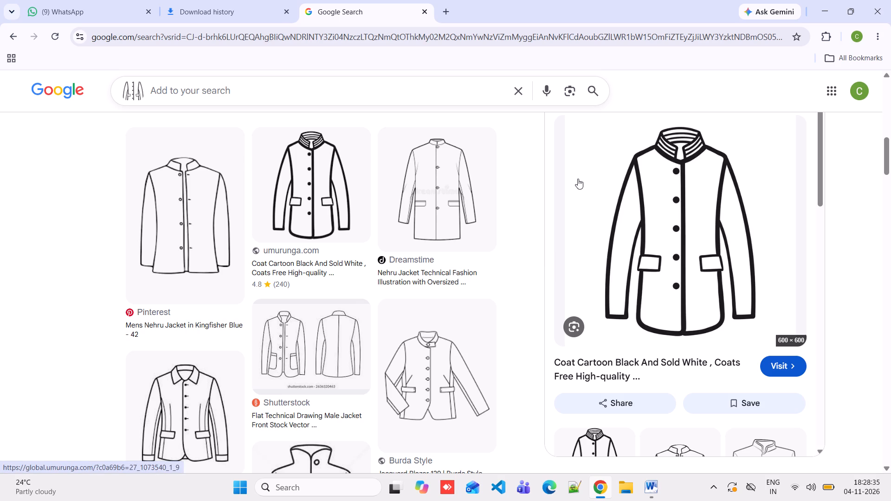
scroll(712, 159, up, 10)
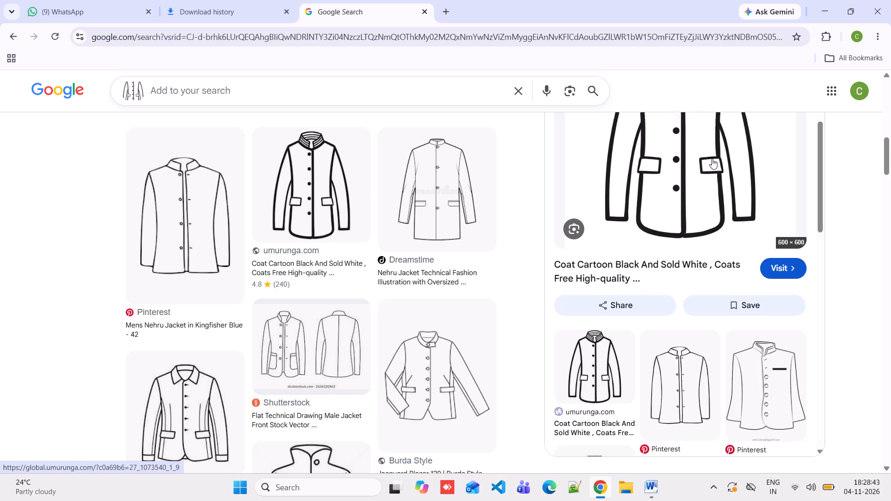
scroll(712, 159, up, 2)
scroll(468, 179, up, 4)
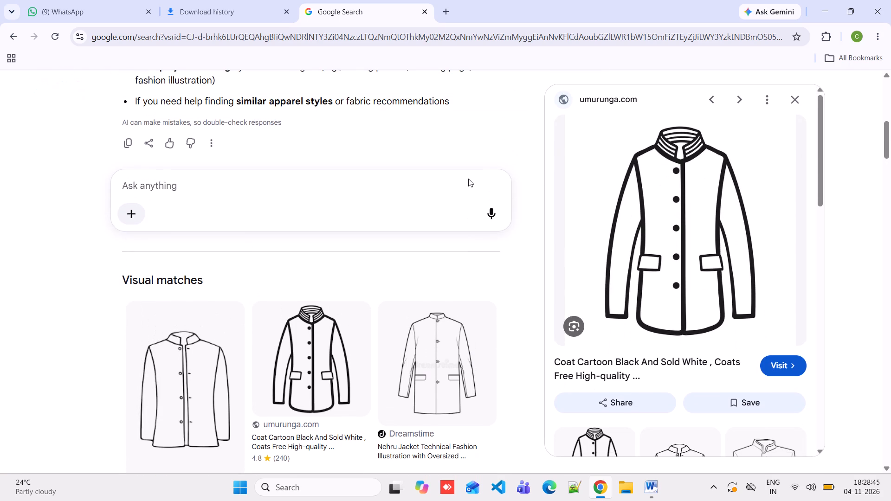
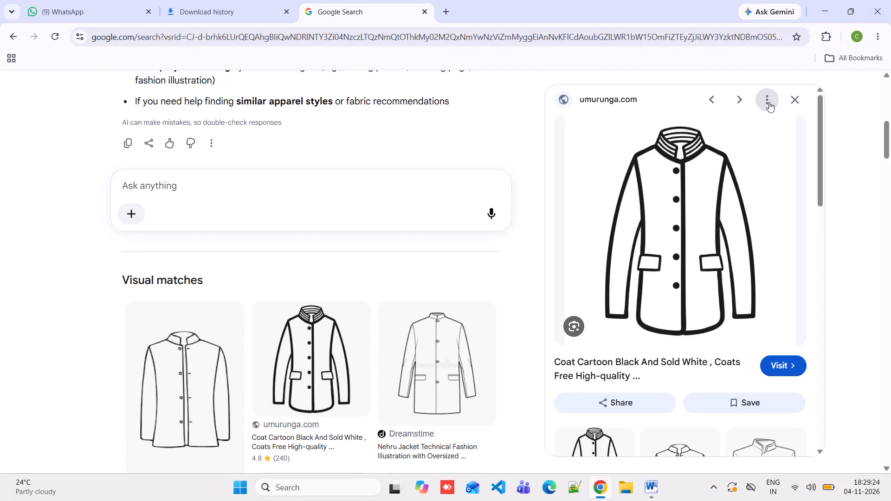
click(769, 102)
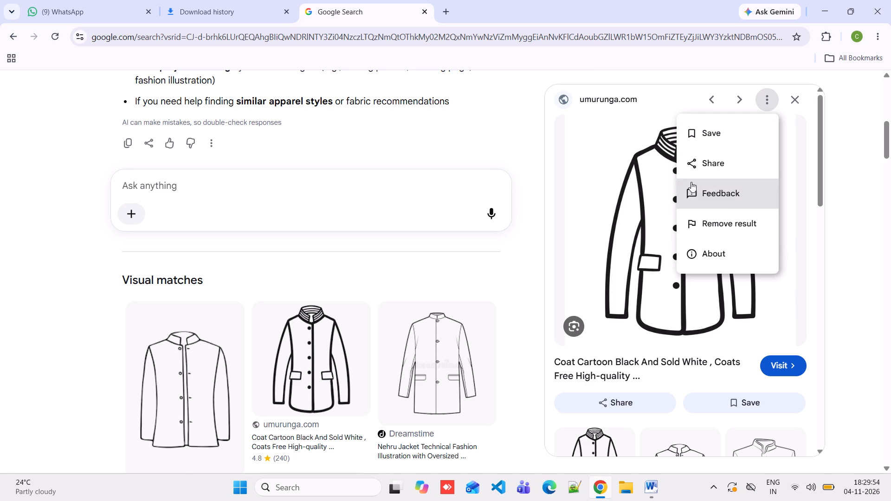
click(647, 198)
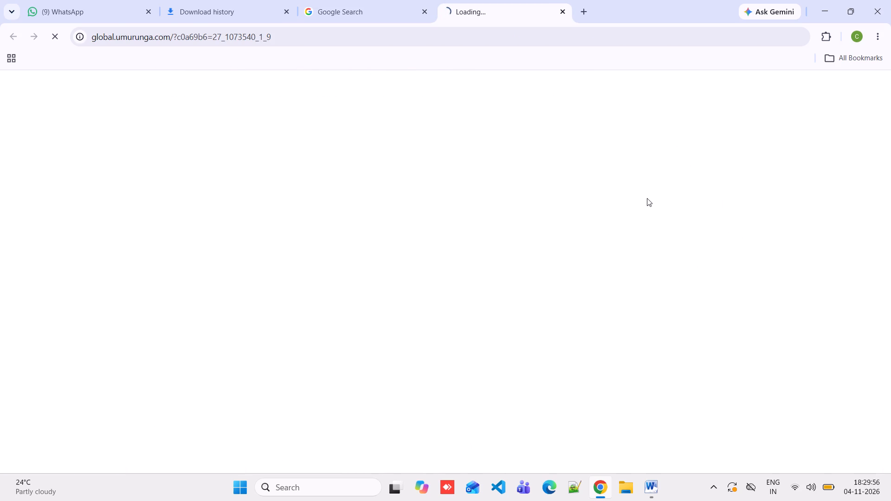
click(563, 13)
Examine the similar images listed under the umurunga.com coat drawing for a suitable achkan drawing.
scroll(671, 280, down, 2)
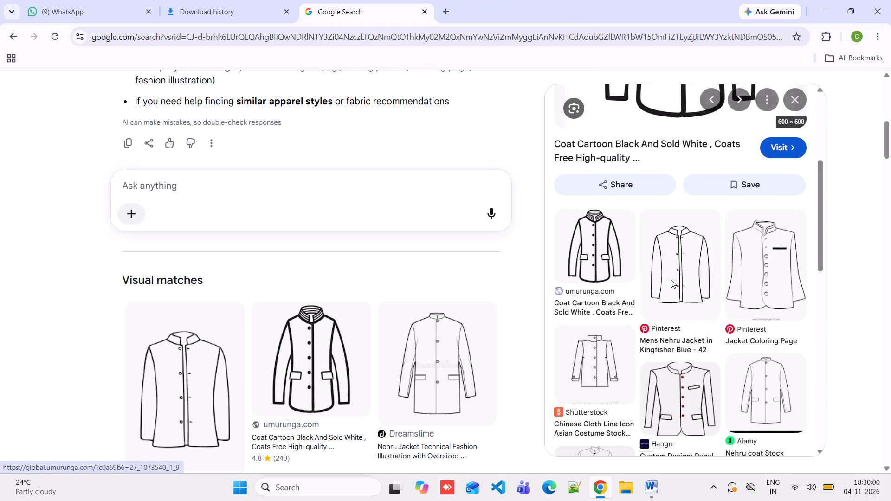
scroll(671, 280, down, 6)
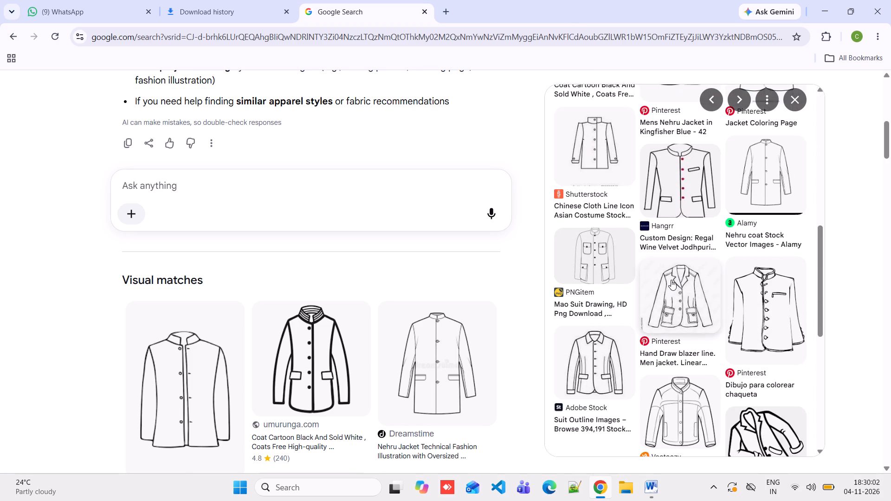
scroll(671, 280, up, 5)
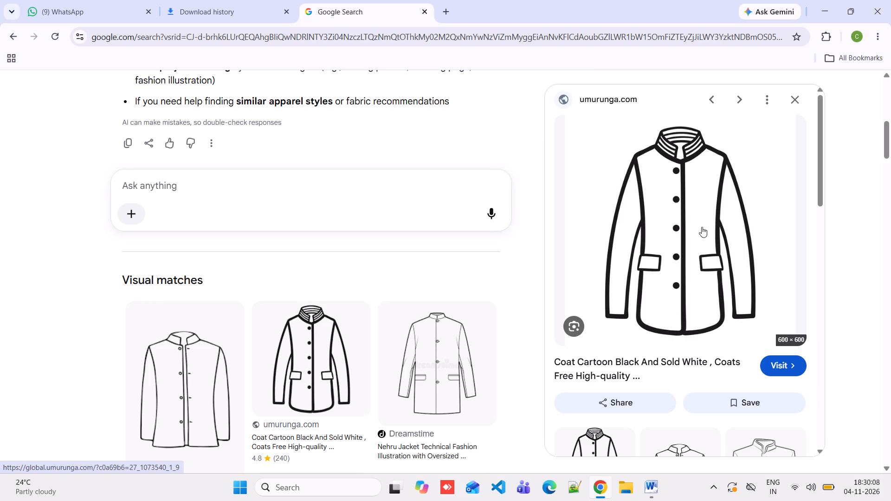
Open the additional options for the previewed umurunga.com coat drawing.
click(765, 88)
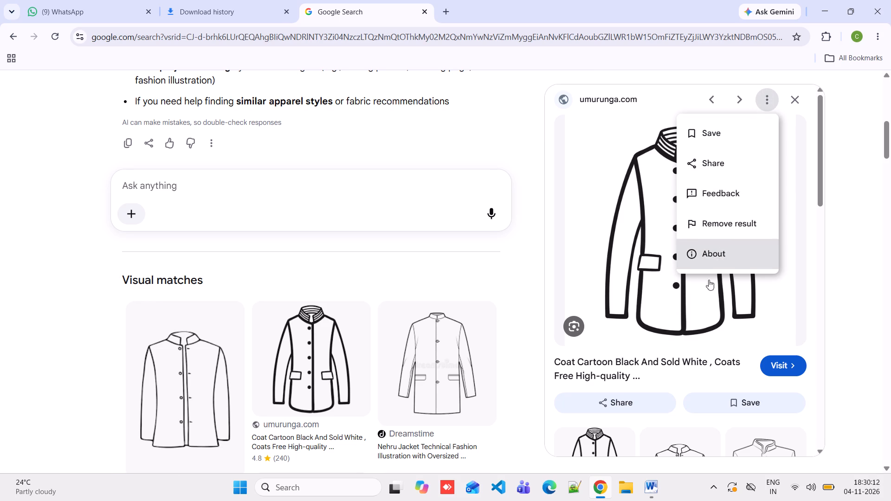
Visit the umurunga.com source page of the previewed "Coat Cartoon Black And Sold White" drawing.
click(772, 365)
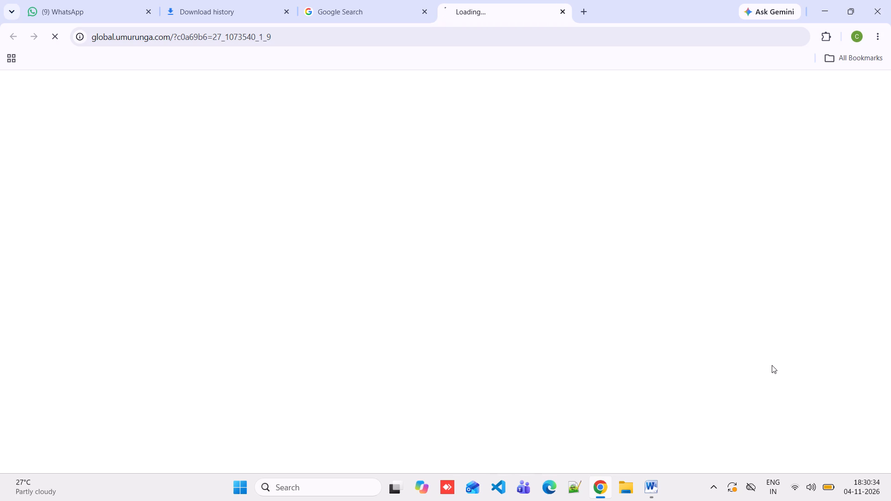
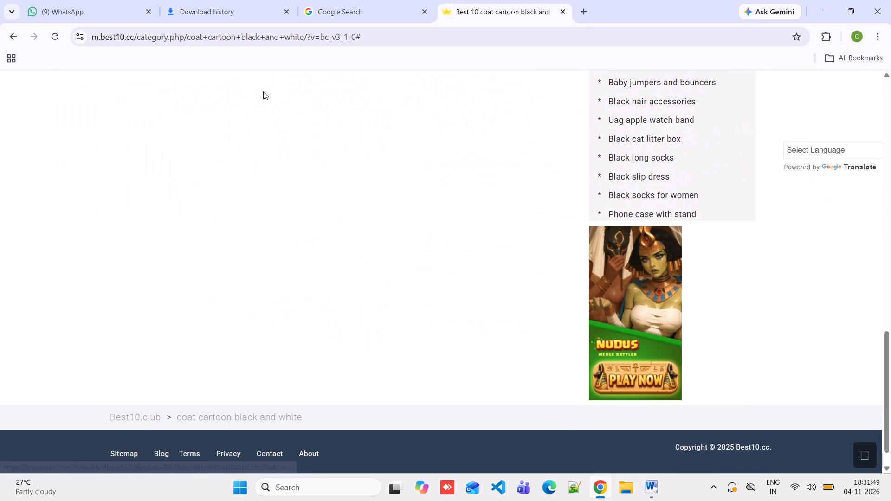
Close the best10.cc coat cartoon page and return to the image search results with the umurunga.com coat preview.
scroll(263, 91, up, 4)
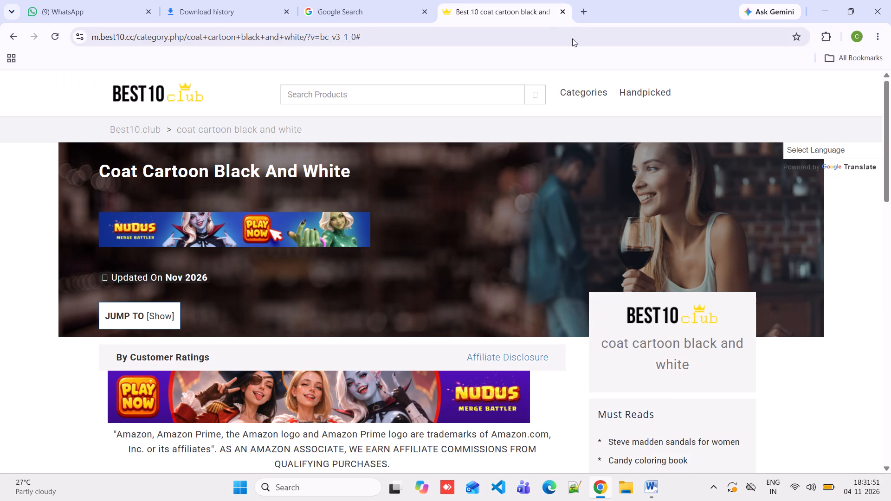
click(561, 12)
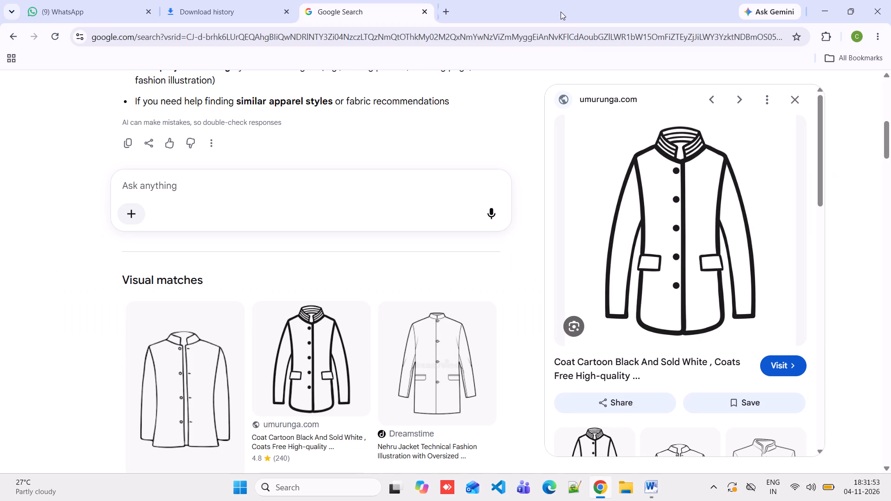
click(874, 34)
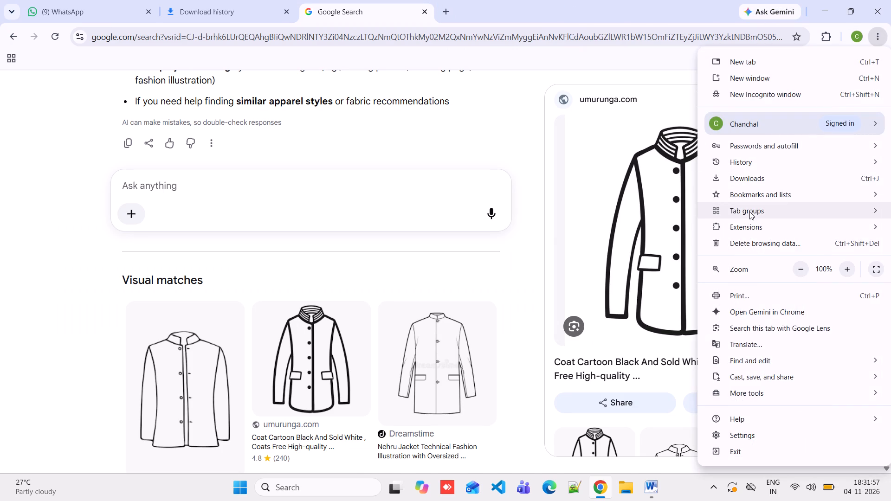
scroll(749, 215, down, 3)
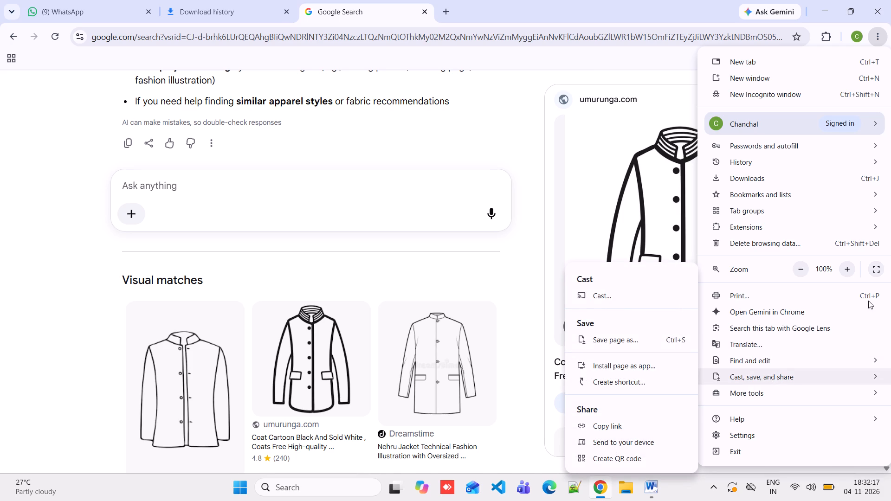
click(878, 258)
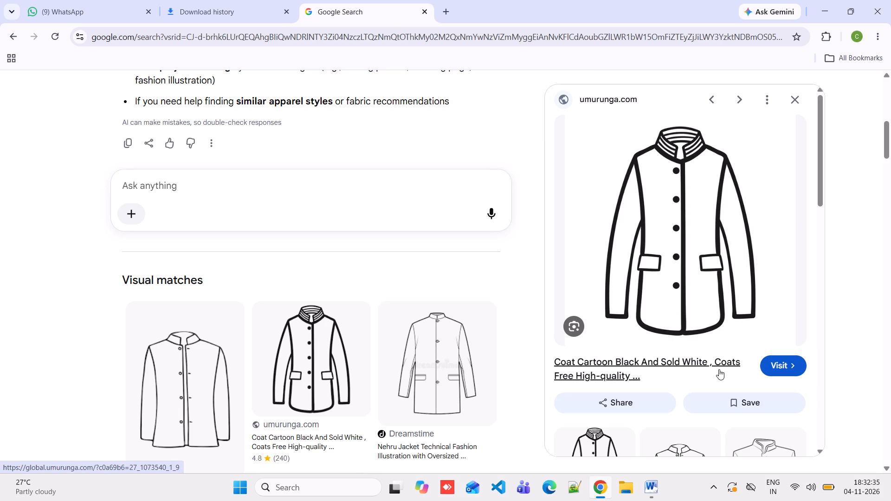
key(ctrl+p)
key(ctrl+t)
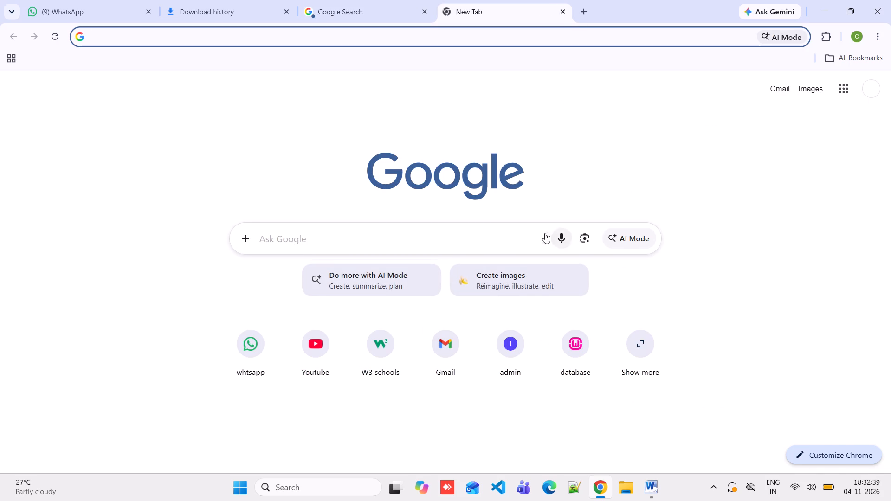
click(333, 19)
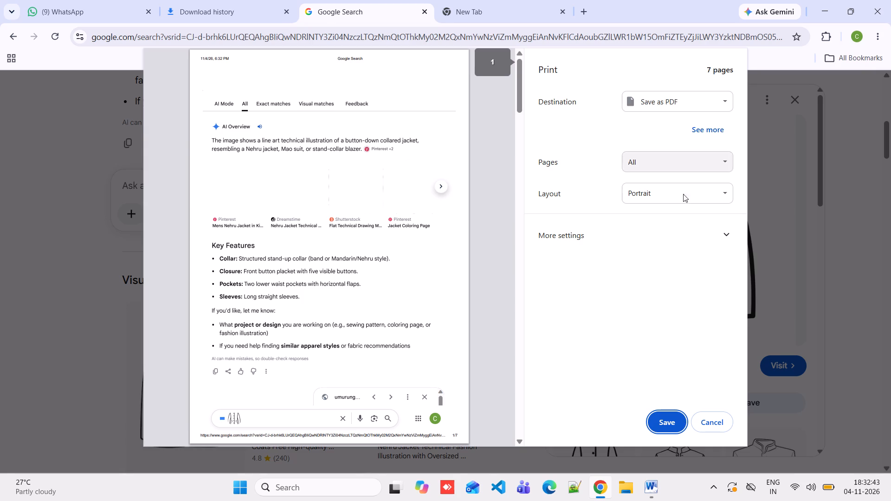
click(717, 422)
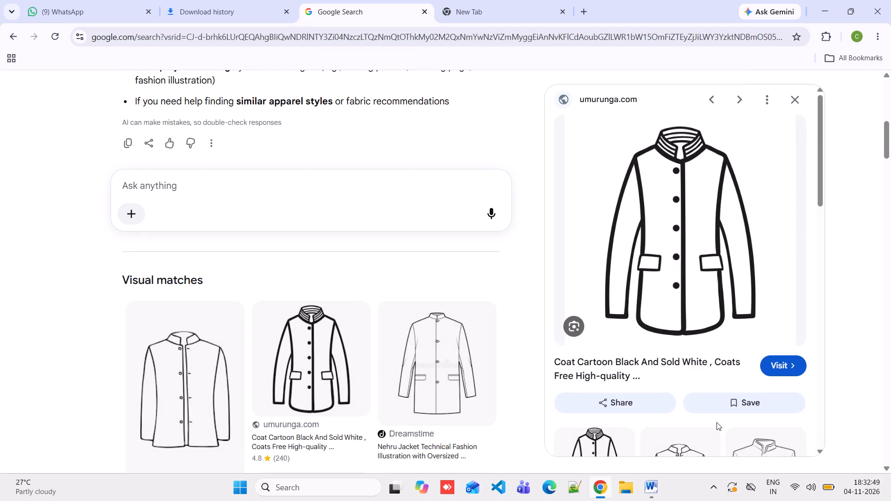
Enlarge the previewed umurunga.com coat drawing so the whole coat fills the page view.
scroll(717, 422, left, 2)
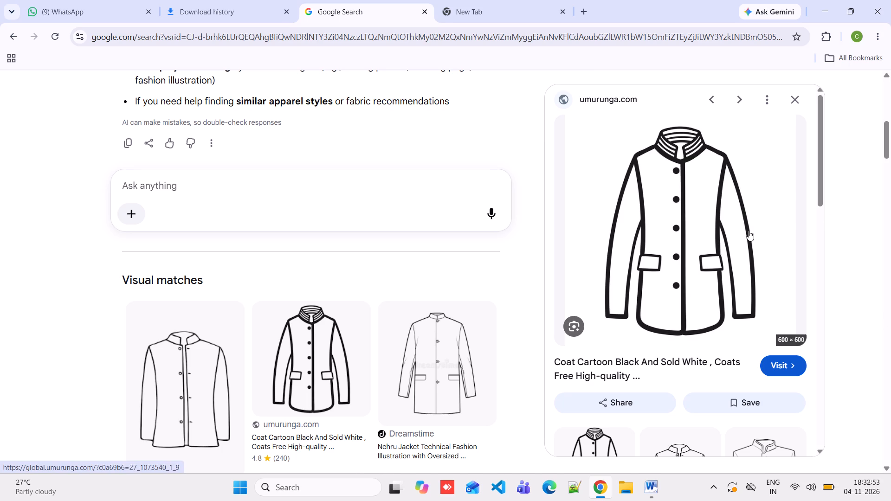
scroll(749, 231, left, 3)
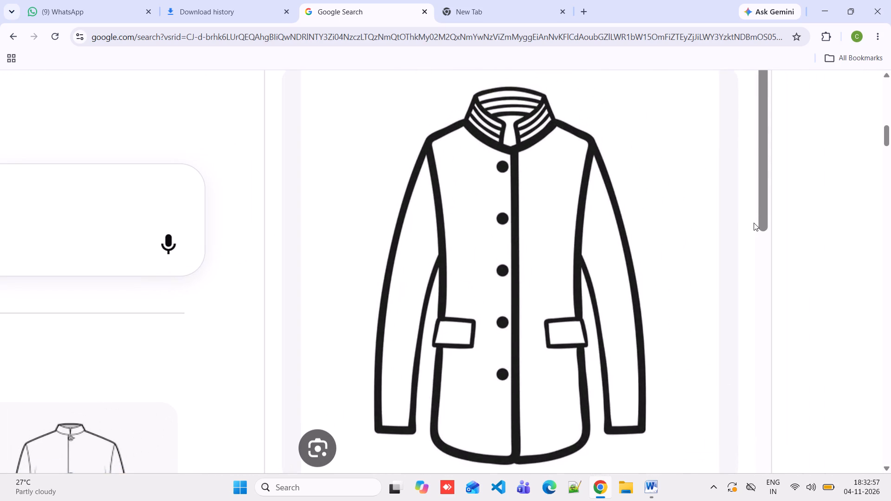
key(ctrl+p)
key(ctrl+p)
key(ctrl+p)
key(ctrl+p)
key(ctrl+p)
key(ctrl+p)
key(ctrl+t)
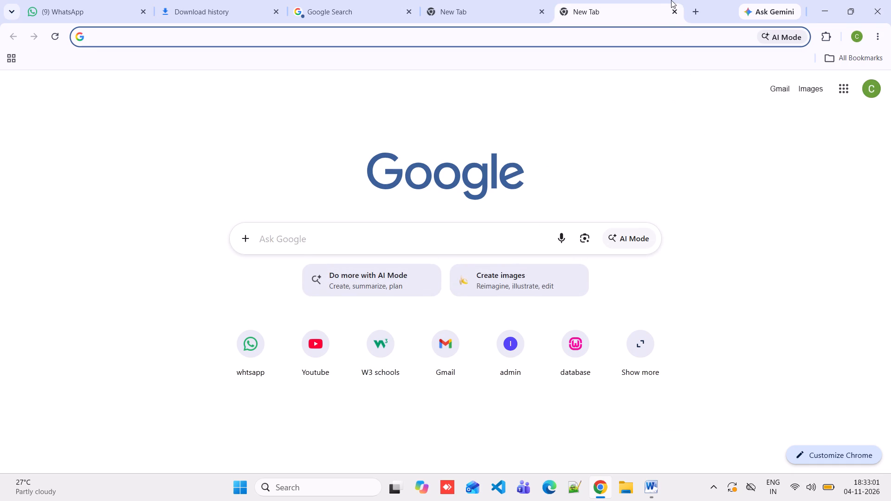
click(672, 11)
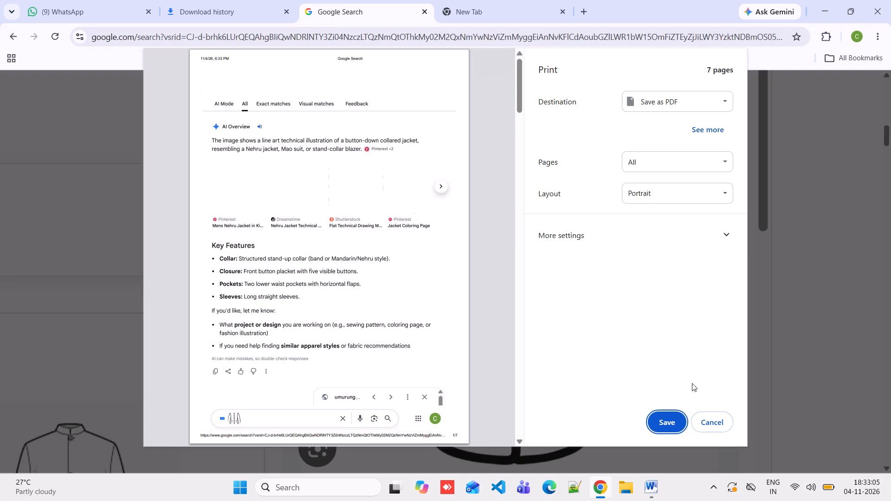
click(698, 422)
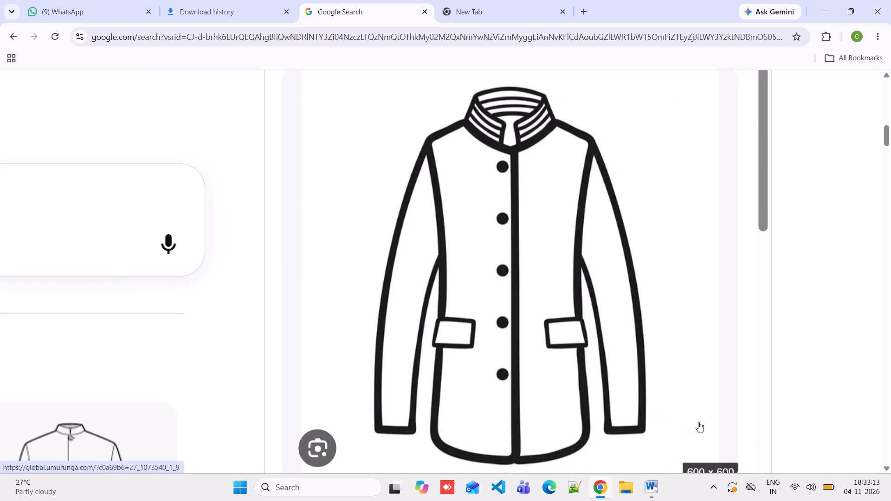
Open a series of new blank browser windows, leaving the enlarged umurunga.com coat drawing in its own window.
key(ctrl+f)
key(ctrl+n)
key(ctrl+n)
key(ctrl+n)
key(ctrl+n)
key(ctrl+n)
key(ctrl+n)
key(ctrl+n)
key(ctrl+n)
key(ctrl+n)
key(ctrl+n)
key(ctrl+n)
key(ctrl+n)
key(ctrl+n)
key(ctrl+n)
key(ctrl+n)
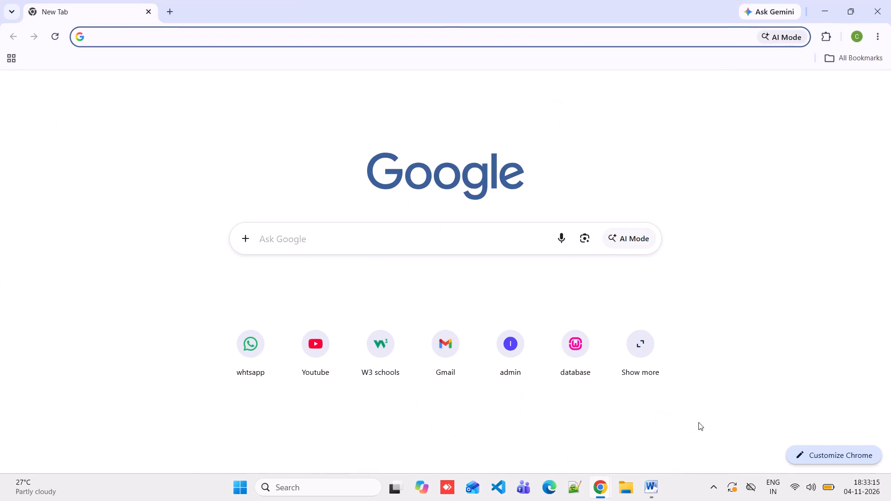
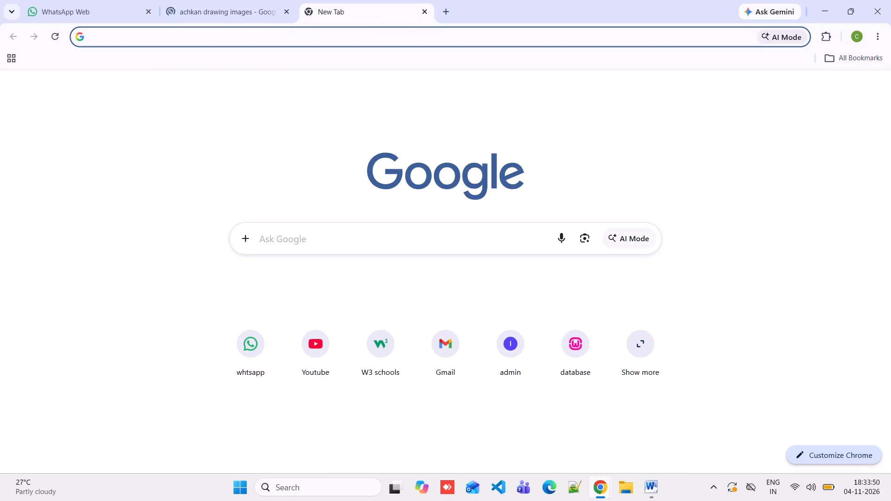
Search Google in the new tab for "how to take screenshot in laptop".
click(299, 30)
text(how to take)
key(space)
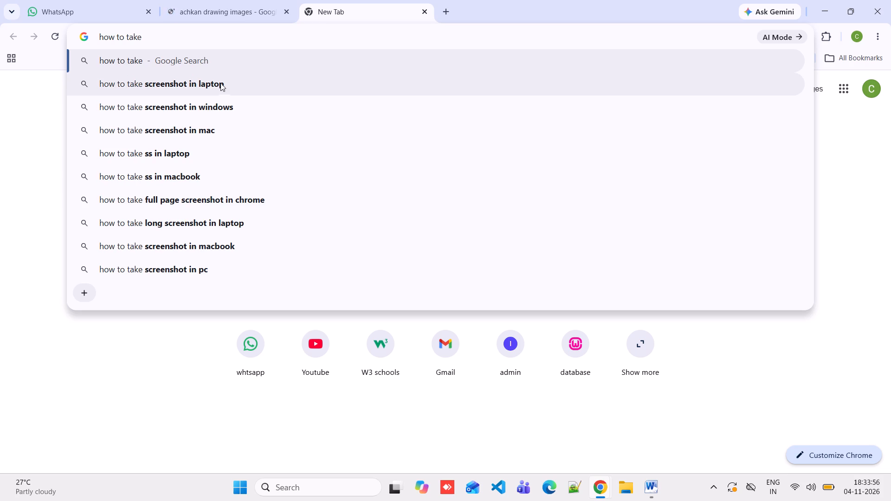
click(220, 84)
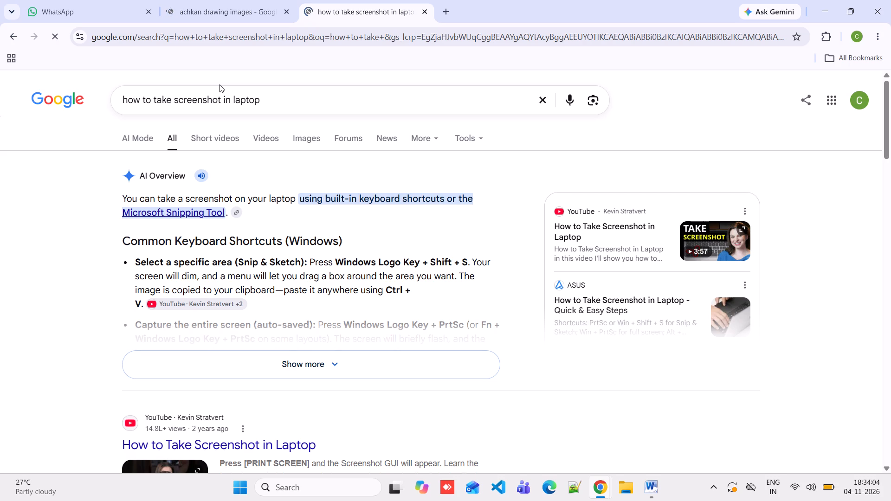
Return to the achkan drawing images results and open an enlarged preview of the VistaCreate winter clothing coat drawing.
key(ctrl+v)
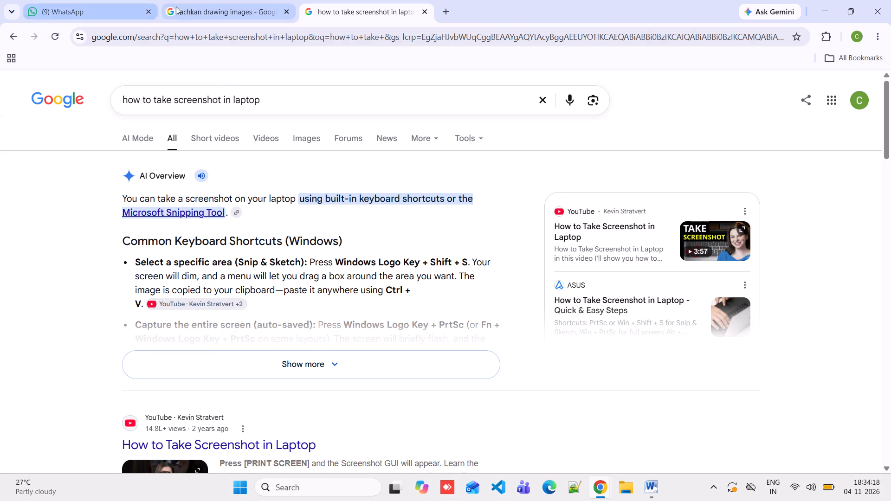
click(196, 10)
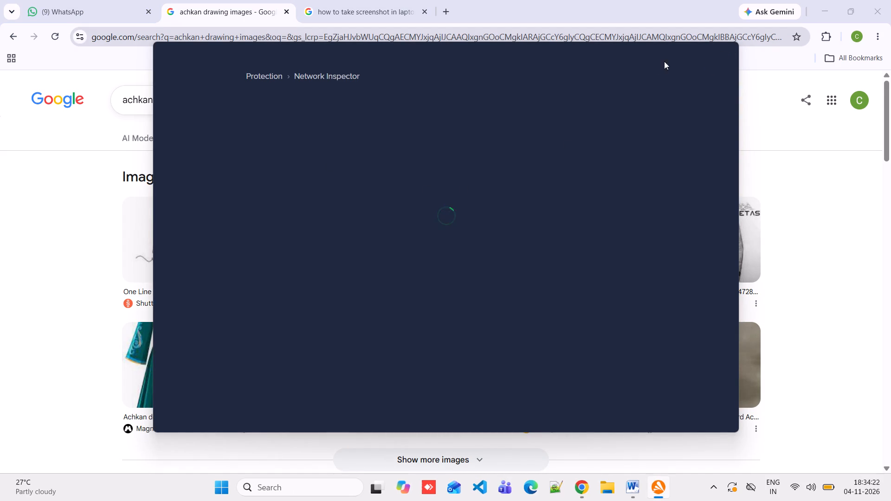
click(729, 54)
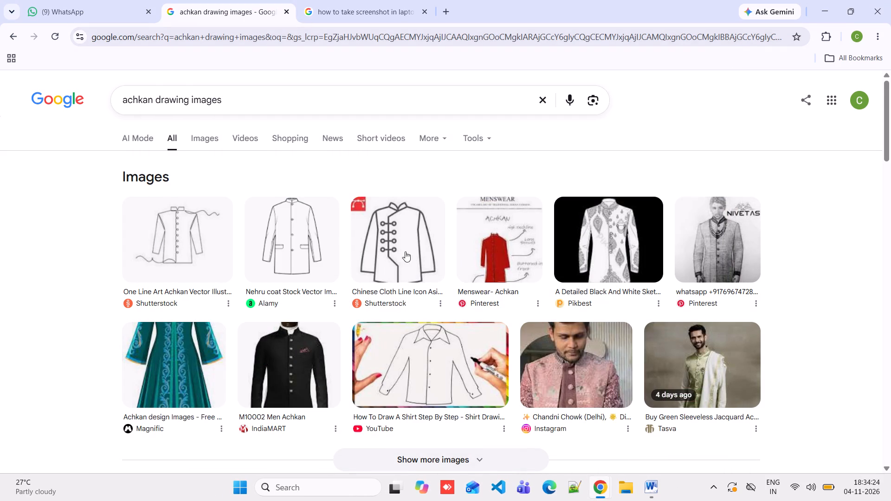
click(385, 252)
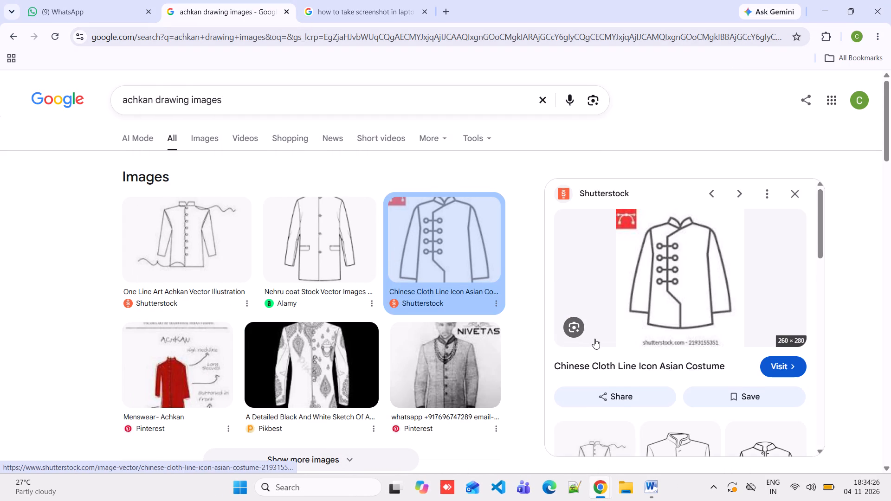
scroll(594, 339, down, 4)
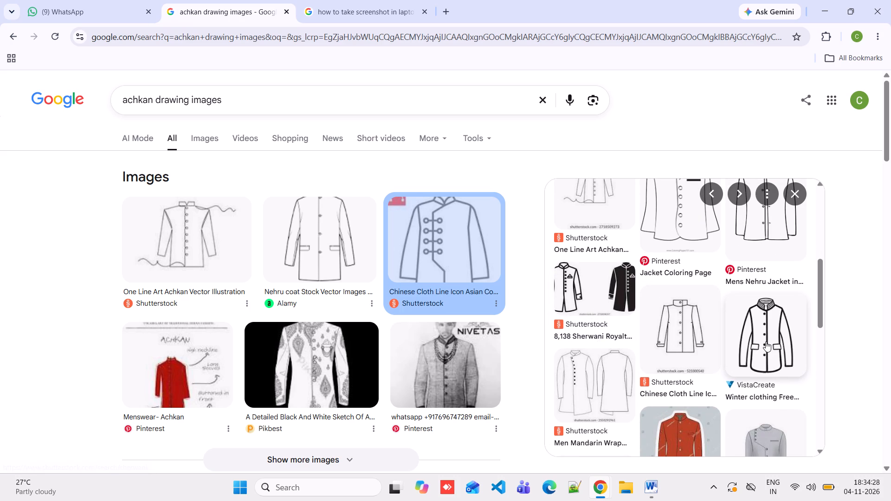
click(766, 341)
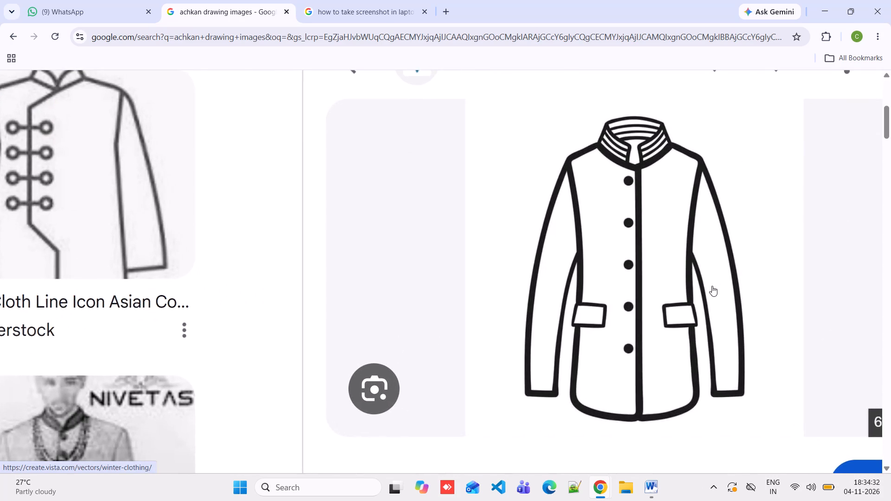
scroll(712, 286, left, 2)
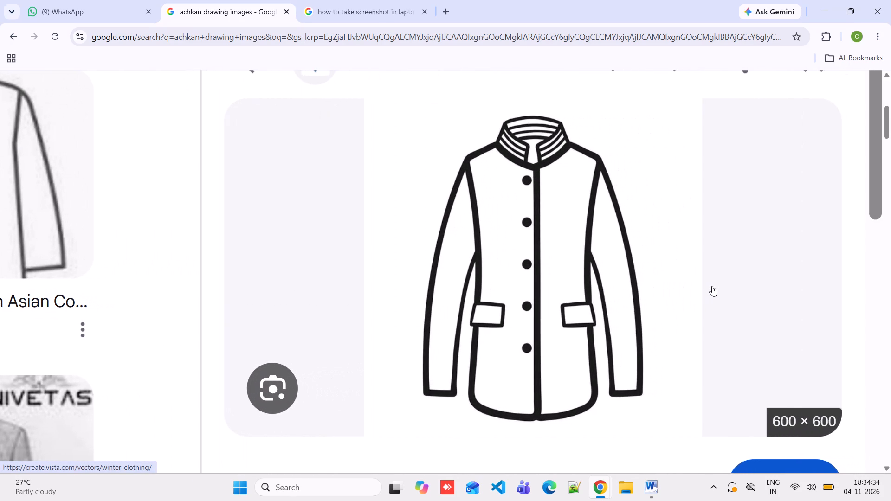
Capture a rectangular screen snip around the enlarged VistaCreate coat drawing.
key(shift+s)
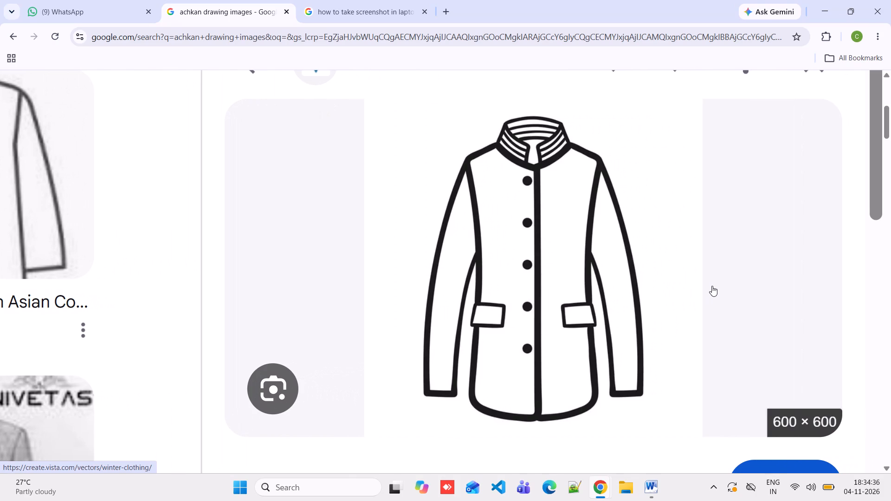
key(shift+s)
key(shift+s)
key(shift+s)
key(shift+s)
key(shift+s)
key(shift+s)
key(shift+s)
key(shift+s)
key(shift+s)
key(shift+s)
key(shift+s)
key(shift+super+s)
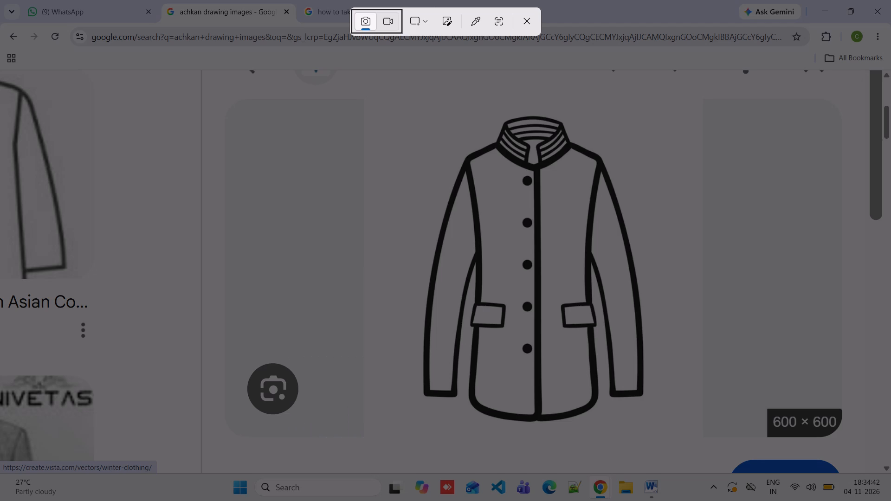
drag(427, 98, 609, 330)
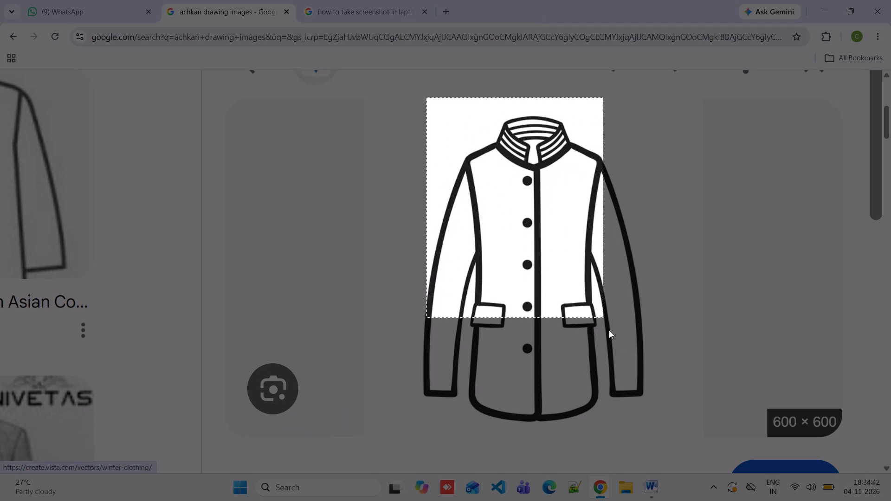
drag(609, 330, 637, 444)
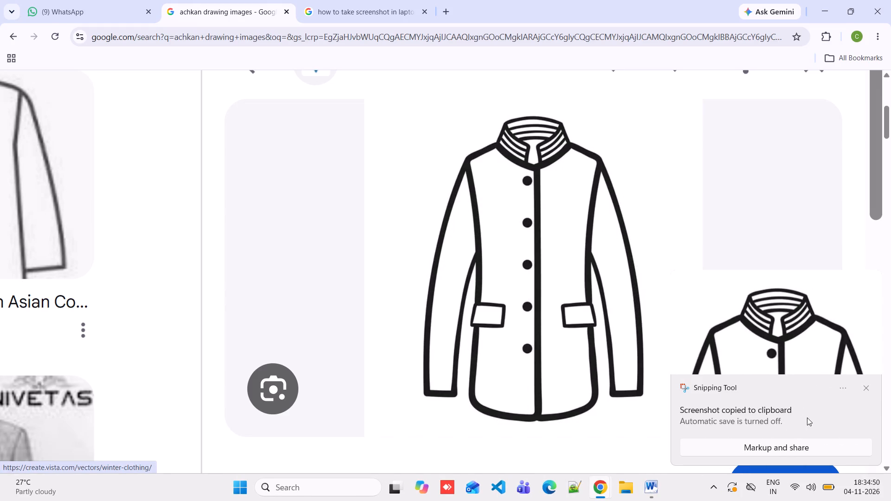
Open the captured coat snip in Snipping Tool, maximize its window and copy the image.
click(799, 354)
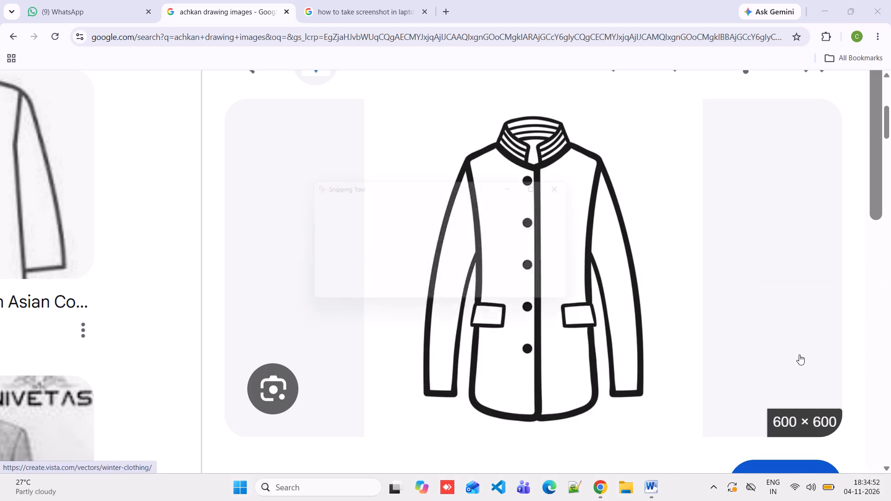
scroll(593, 321, down, 1)
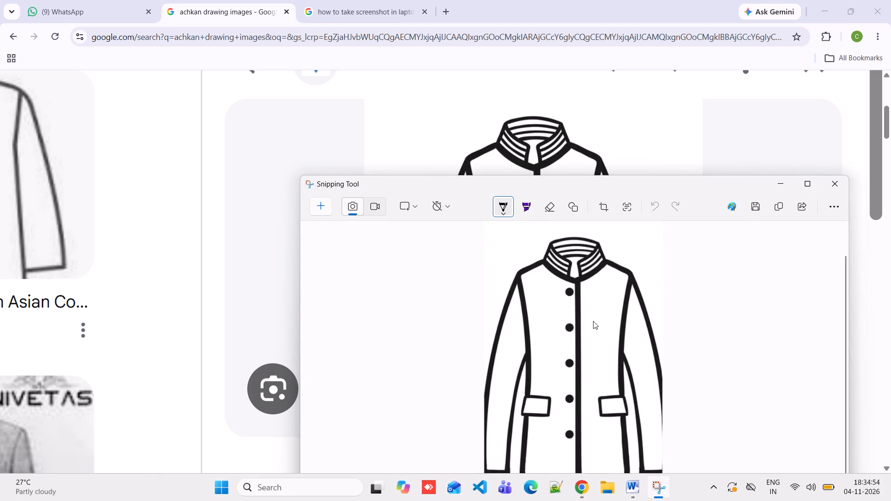
scroll(593, 321, down, 1)
key(ctrl+c)
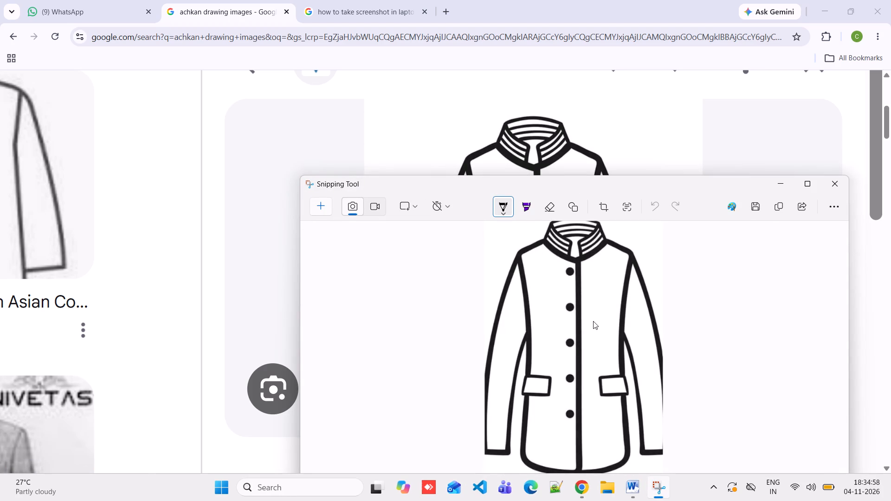
scroll(593, 321, down, 1)
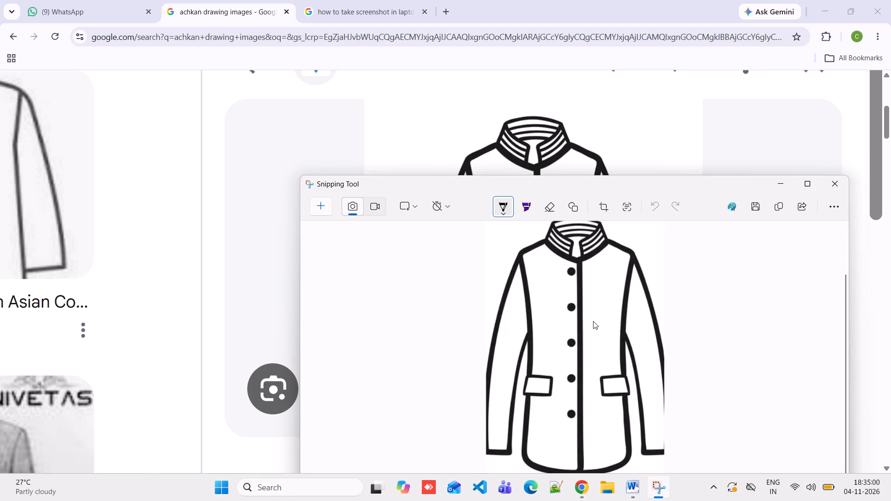
click(807, 184)
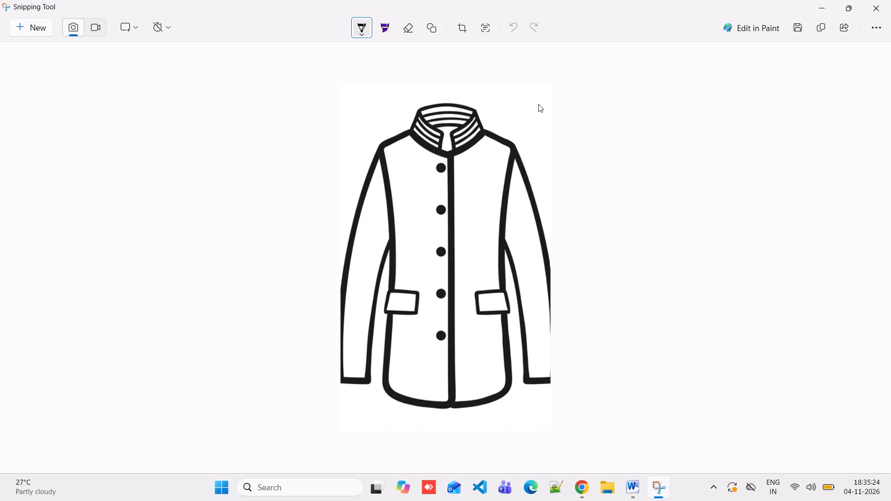
click(821, 28)
Switch to the question paper in Word and paste the copied coat drawing.
click(632, 490)
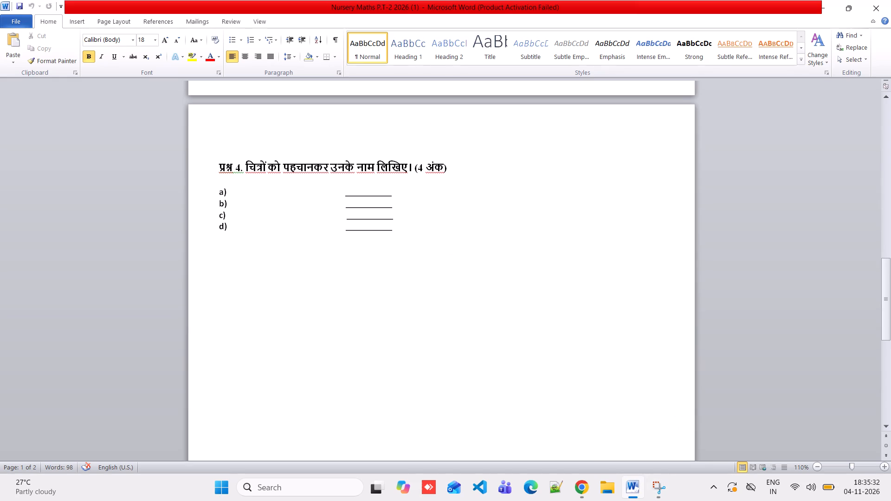
key(ctrl+v)
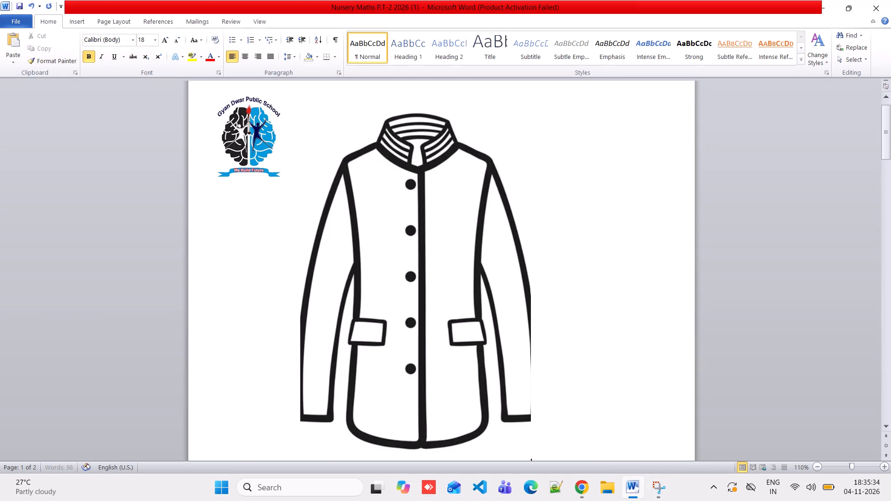
Shrink the pasted coat picture on the first page to about 3.56 cm high by 2.16 cm wide.
ctrl+scroll(308, 245, down, 5)
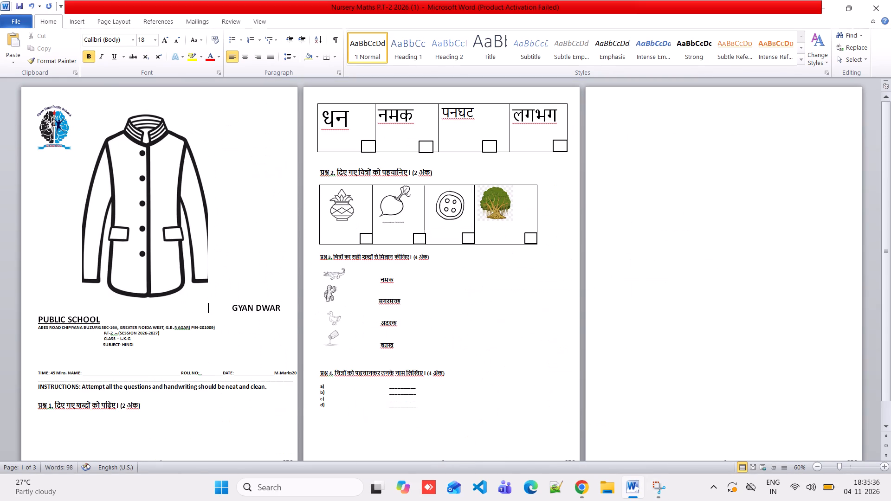
double_click(124, 177)
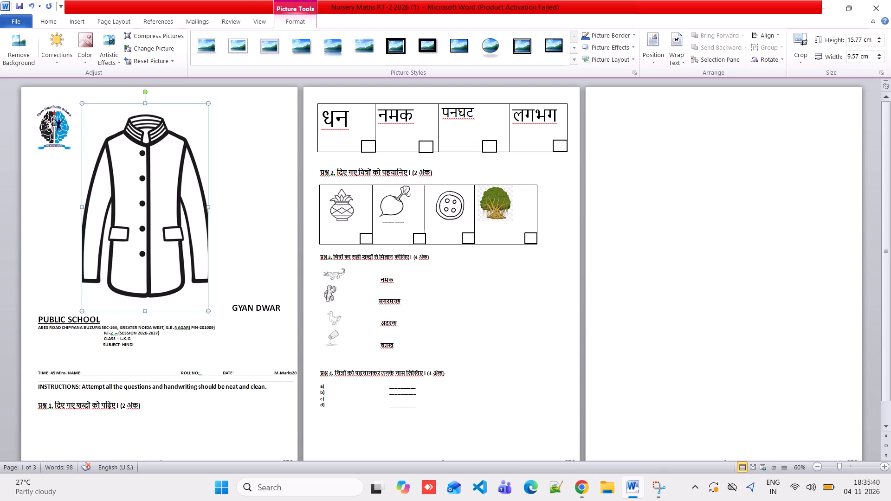
drag(208, 311, 114, 159)
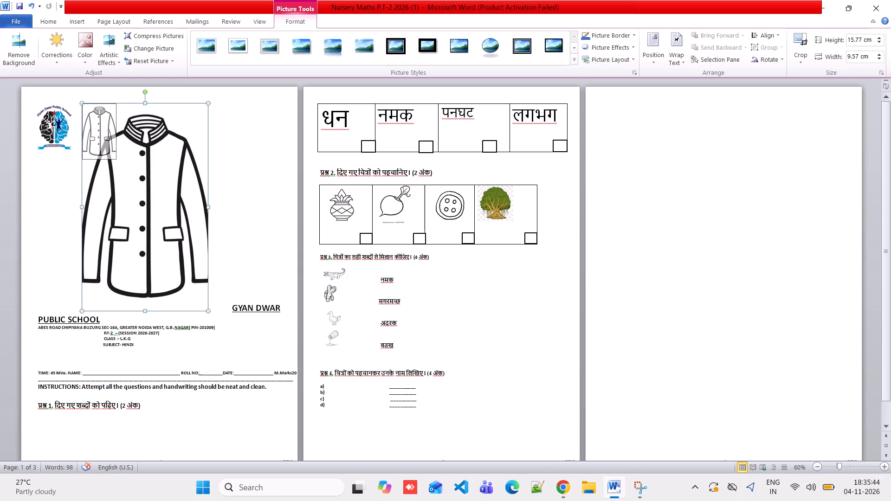
drag(114, 159, 102, 150)
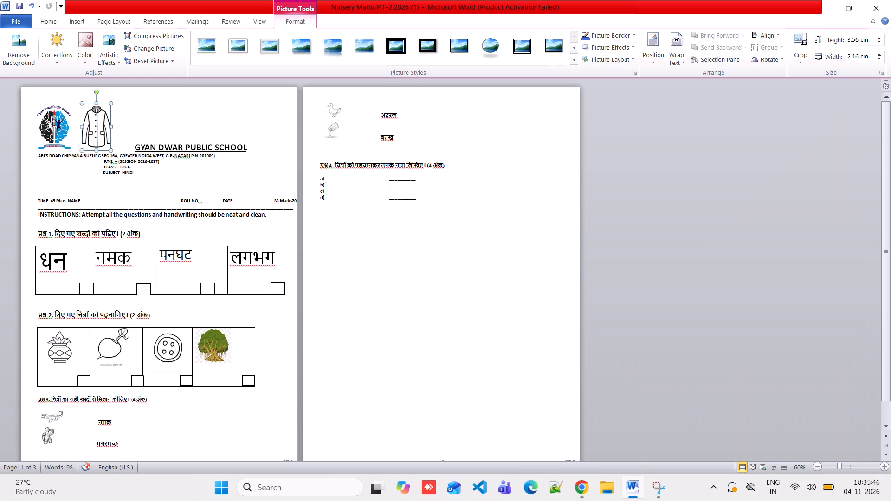
Move the coat picture from the paper's header area to the line of item b) in Question 4.
drag(94, 121, 318, 212)
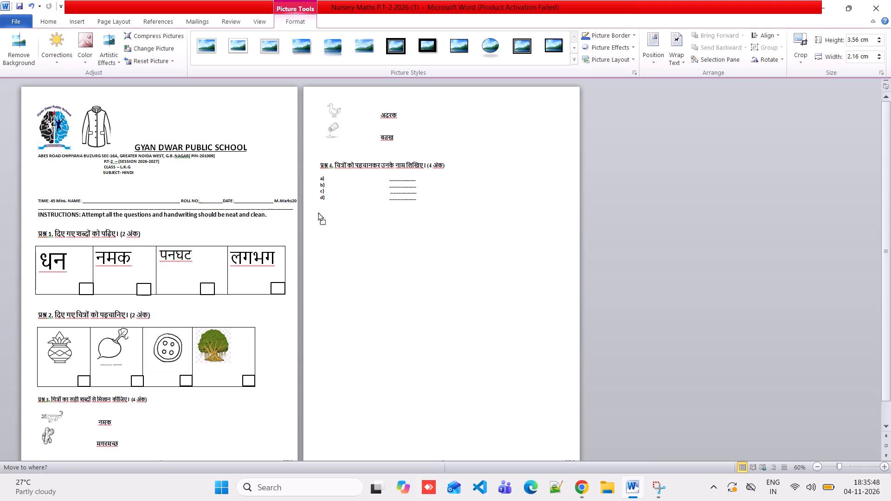
drag(318, 212, 343, 187)
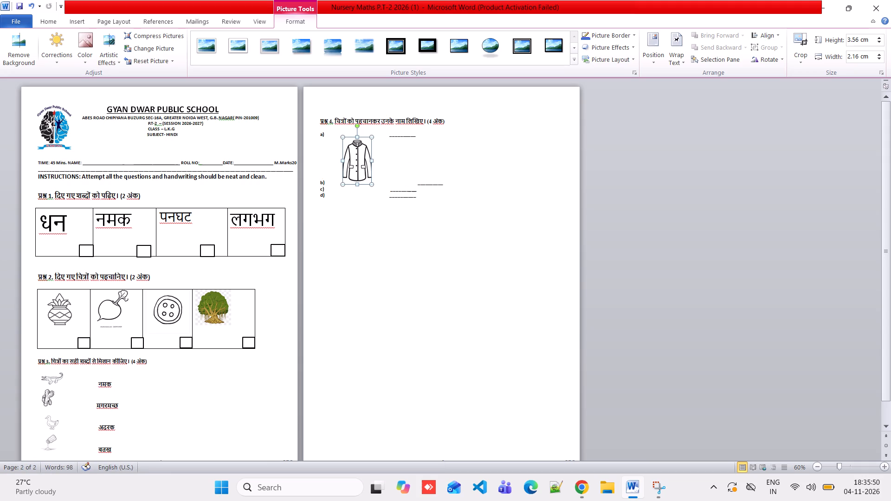
Shrink the coat picture in Question 4 to about 1.51 cm high by 0.92 cm wide.
drag(371, 184, 370, 182)
drag(370, 182, 355, 155)
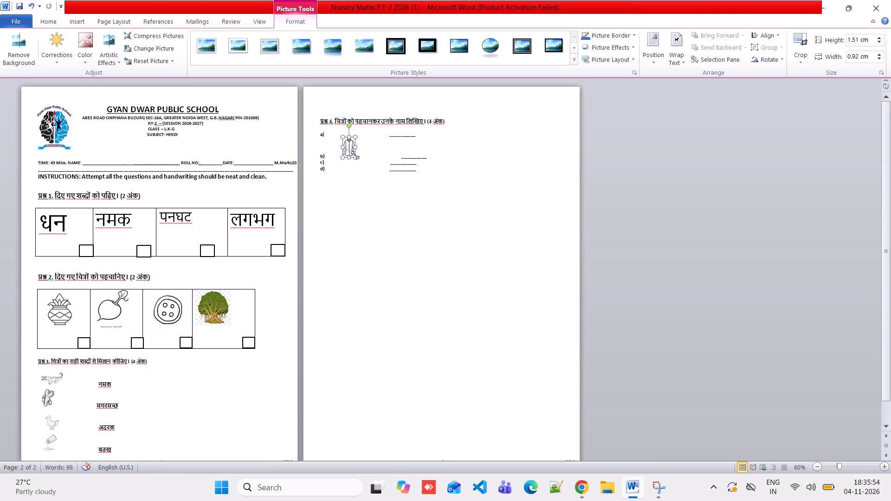
Move the coat picture up to the line of item a) in Question 4, beside its label.
ctrl+scroll(355, 155, up, 4)
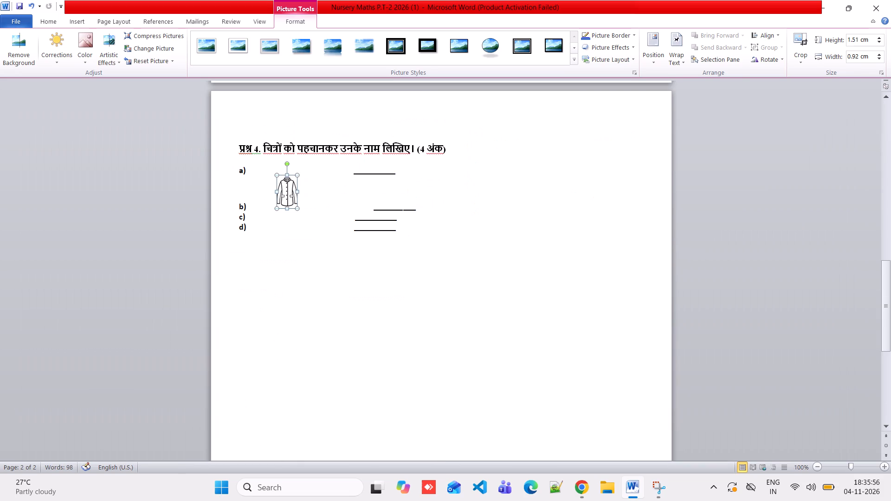
ctrl+scroll(355, 155, up, 7)
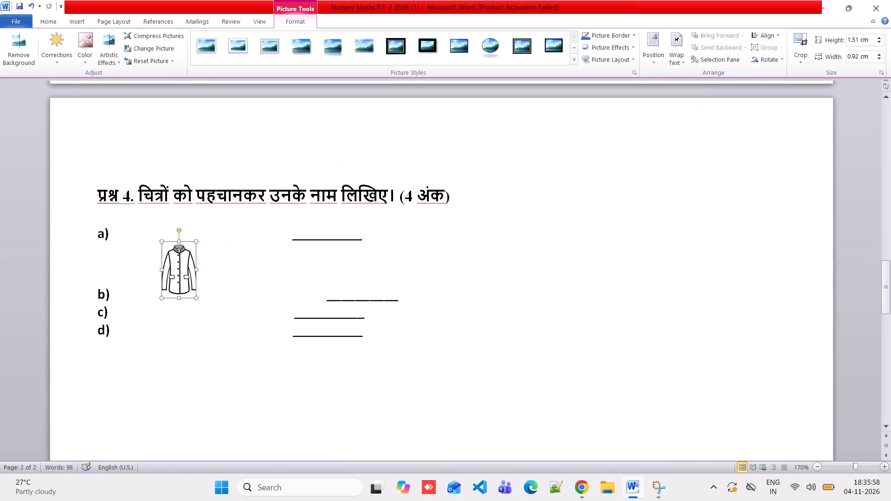
scroll(355, 155, down, 1)
scroll(355, 155, up, 1)
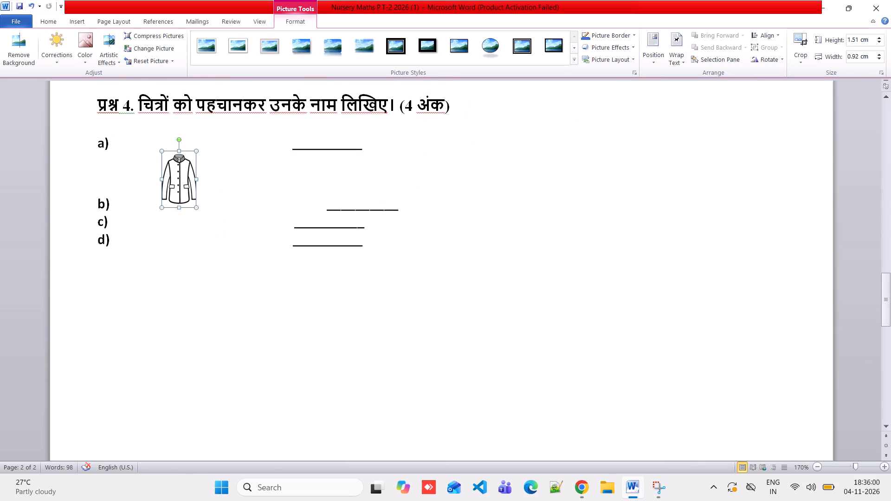
ctrl+scroll(355, 155, up, 2)
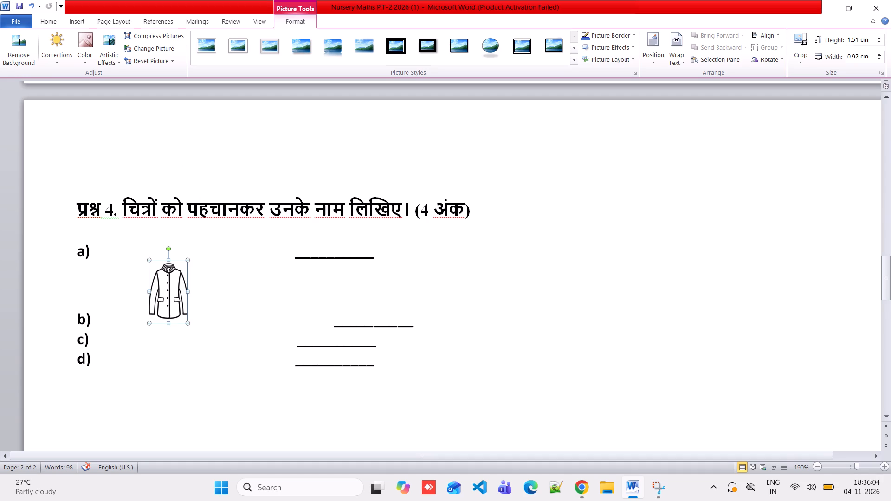
drag(169, 285, 141, 257)
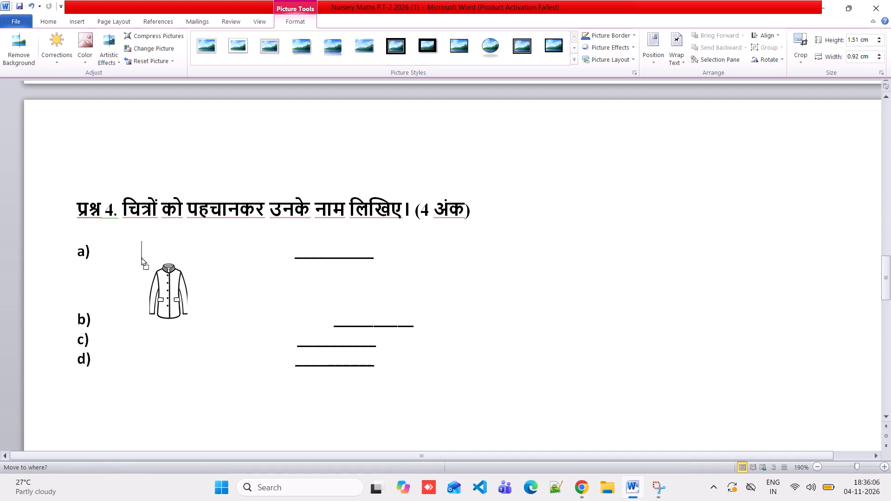
drag(141, 257, 120, 246)
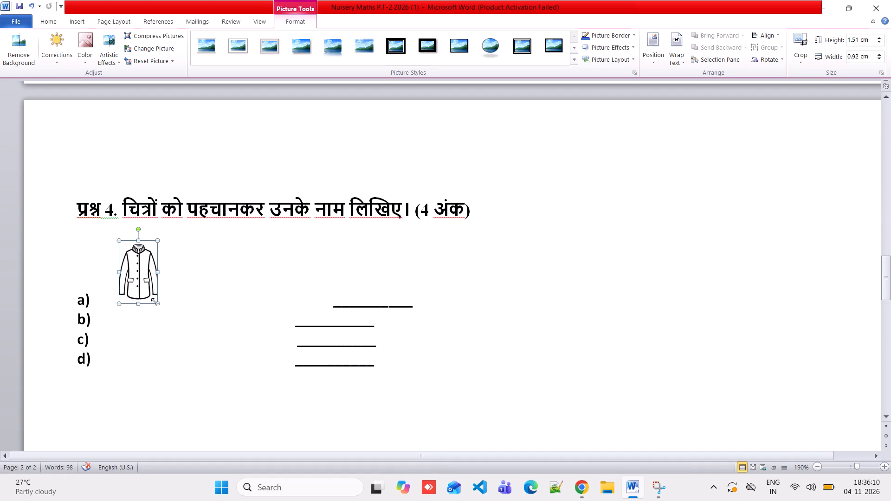
Shrink the coat picture at item a) of Question 4 to about 1.19 cm high by 0.72 cm wide.
drag(157, 303, 160, 304)
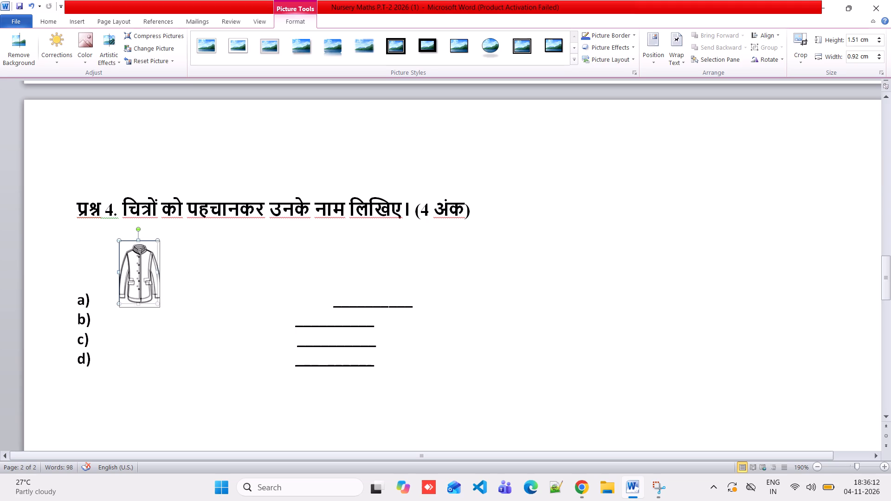
drag(160, 304, 142, 285)
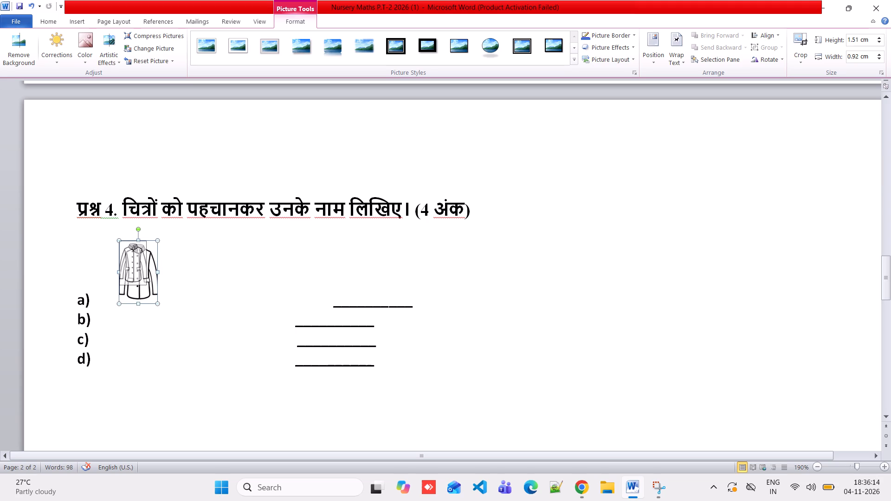
drag(142, 285, 148, 290)
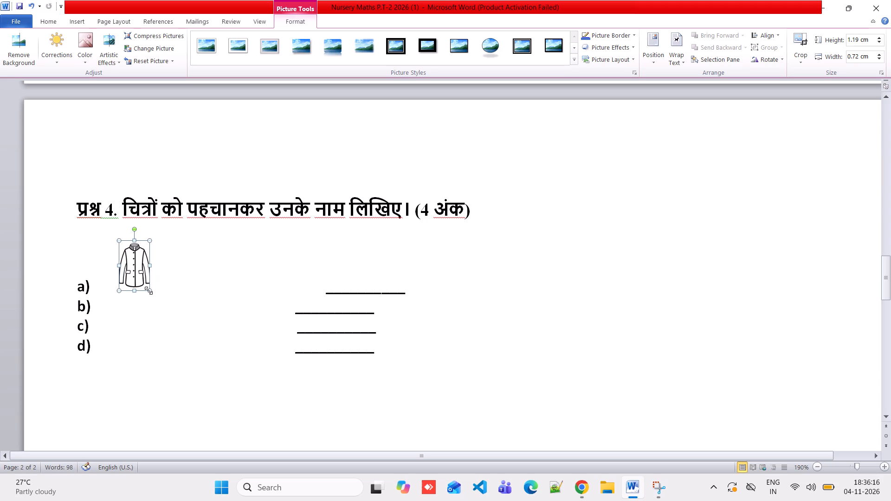
Remove the a) label before the coat picture, keeping the picture and its answer blank on a separate line below the Question 4 heading.
click(90, 290)
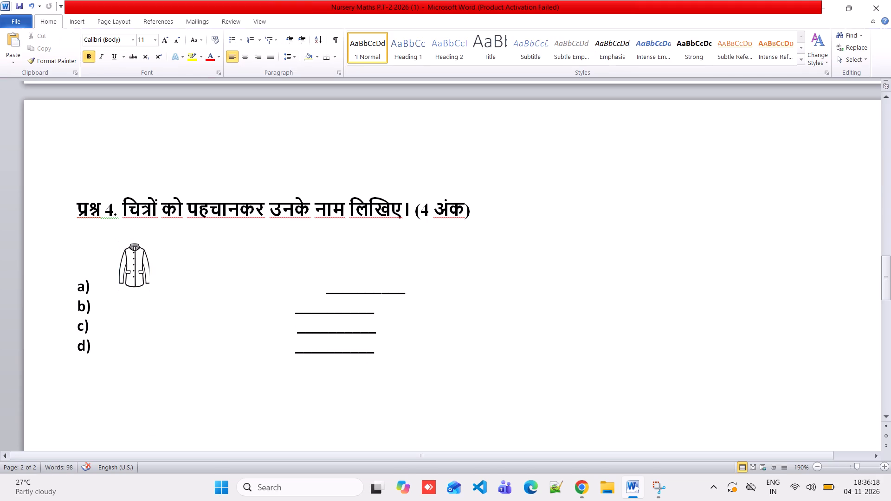
click(90, 290)
key(BackSpace)
key(BackSpace)
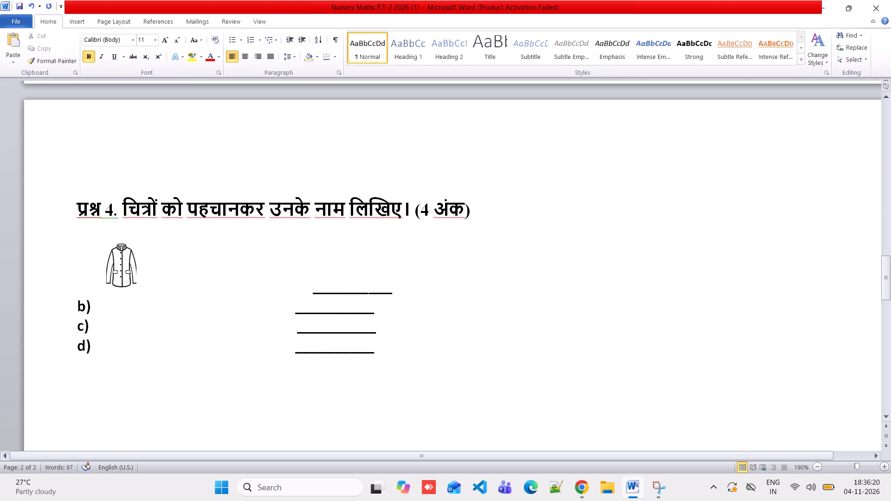
key(BackSpace)
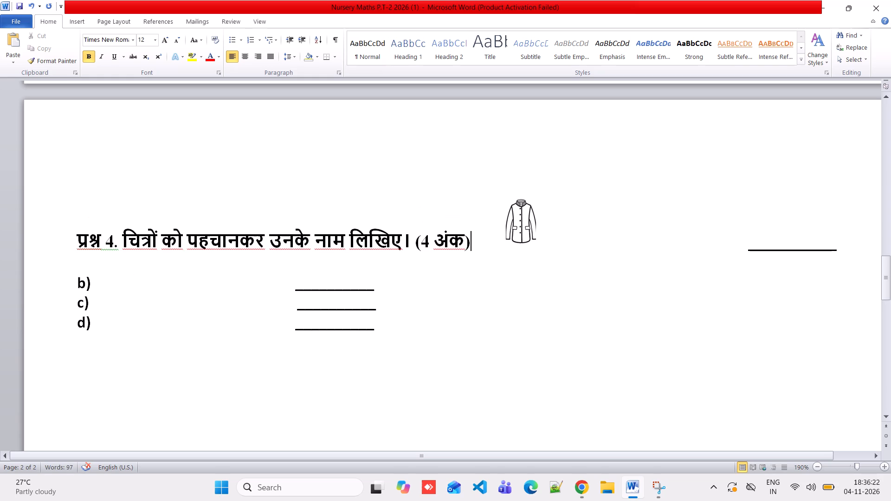
key(Return)
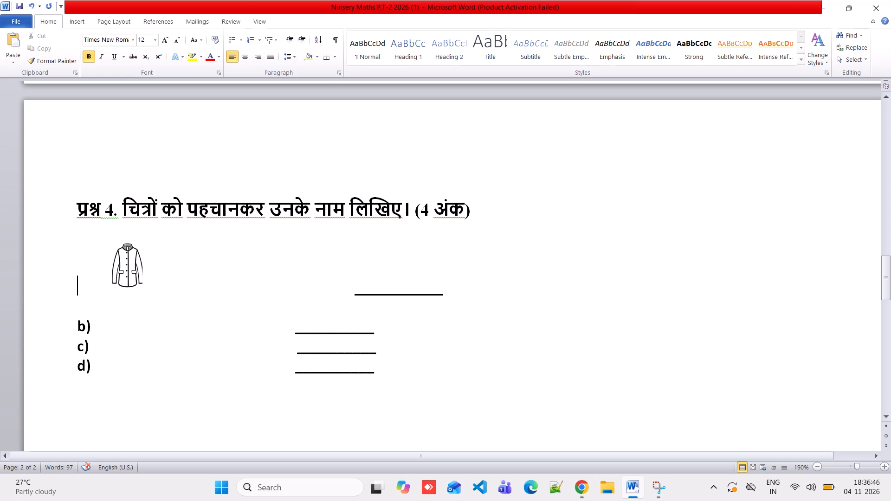
Delete the extra spaces before the answer blank beside the coat picture so it lines up with the blanks of items b) to d).
click(341, 292)
key(BackSpace)
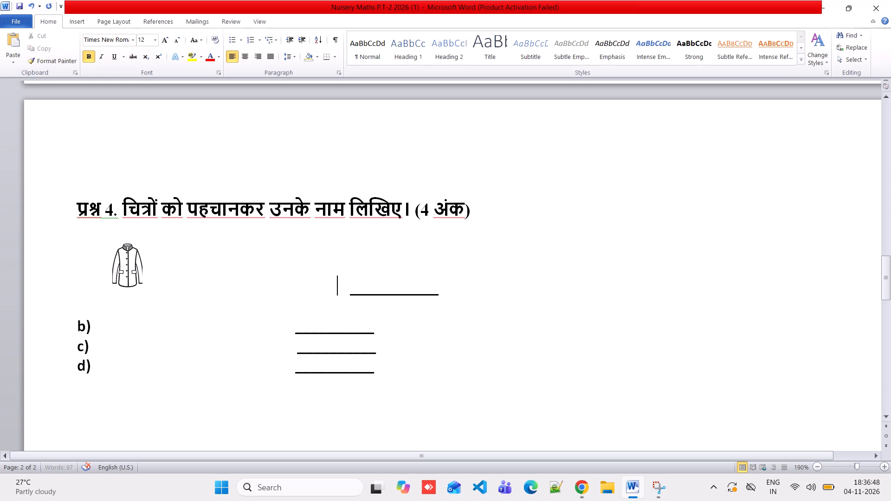
key(BackSpace)
key(BackSpace)
key(BackSpace)
key(BackSpace)
key(BackSpace)
key(BackSpace)
key(BackSpace)
key(BackSpace)
key(BackSpace)
key(BackSpace)
key(BackSpace)
key(BackSpace)
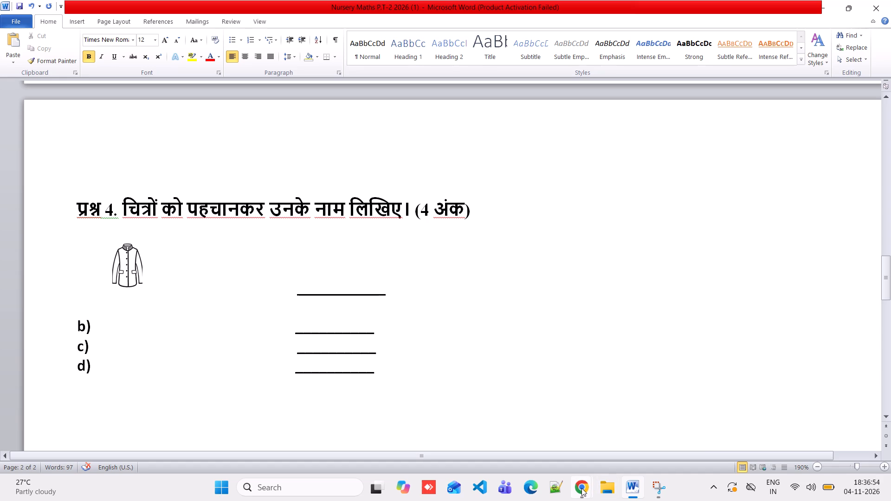
Switch to Chrome, close the jacket image-search tab and start a new search in the remaining empty tab.
click(537, 440)
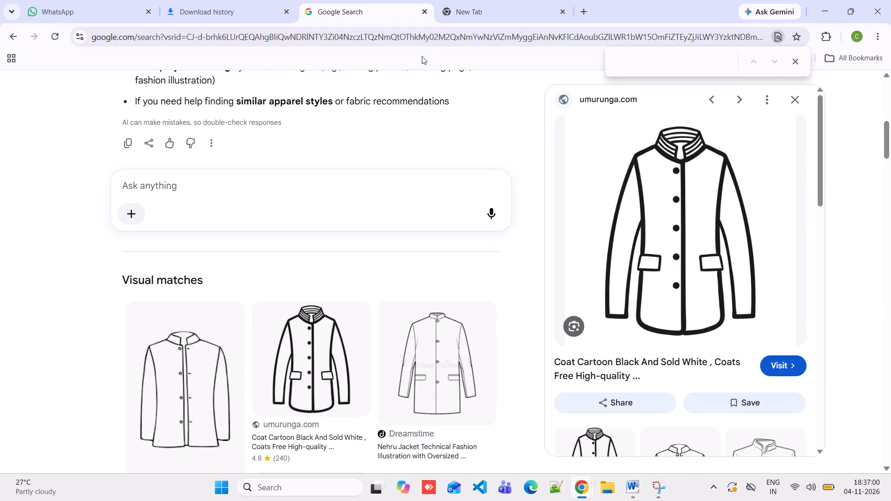
scroll(408, 88, up, 9)
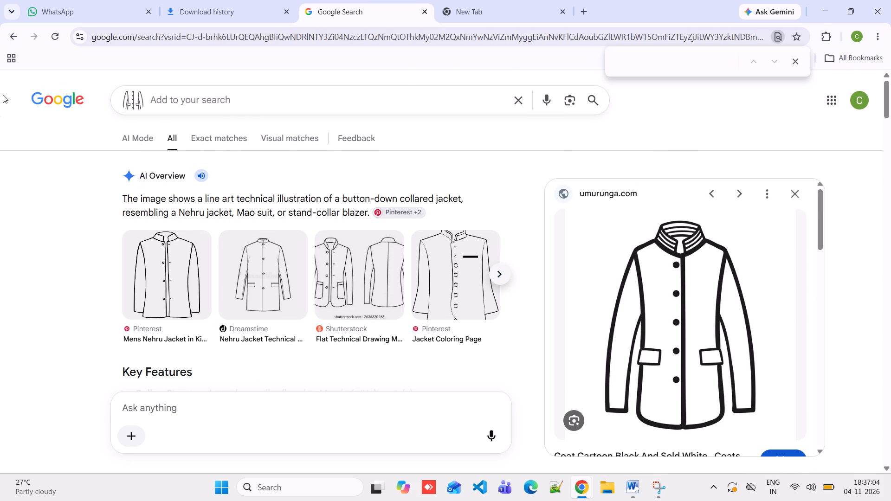
click(10, 31)
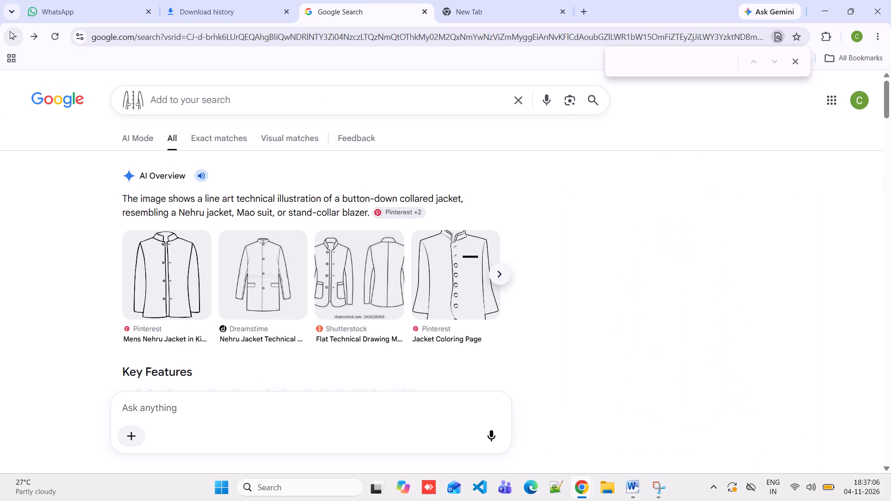
click(10, 31)
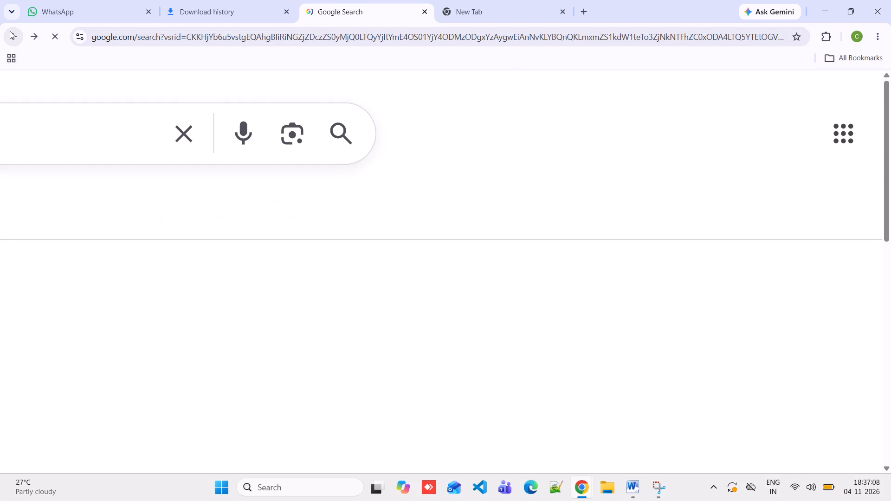
click(10, 31)
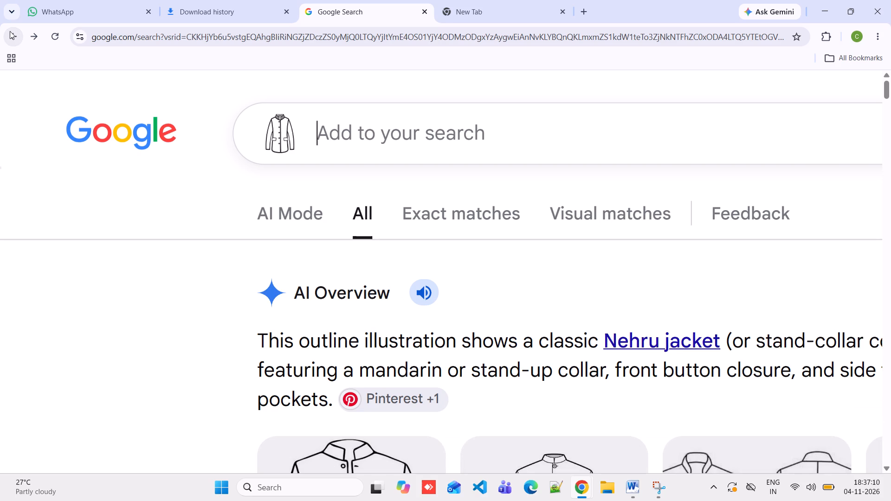
click(427, 11)
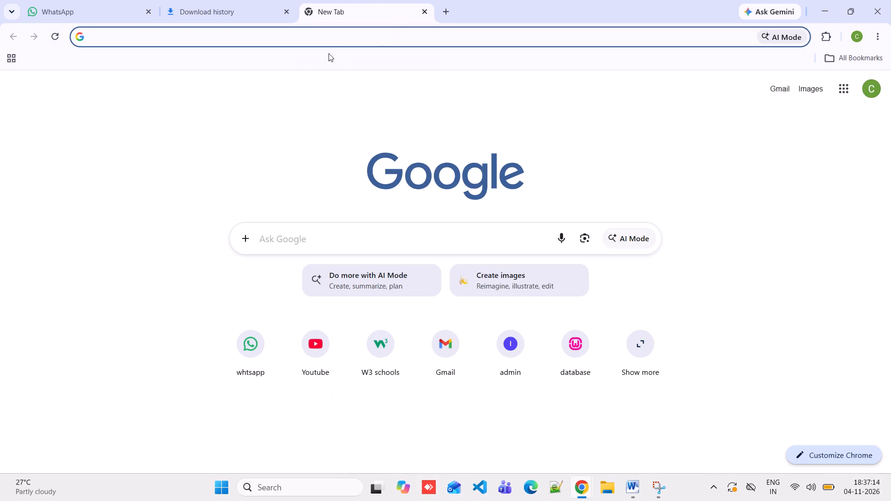
click(307, 37)
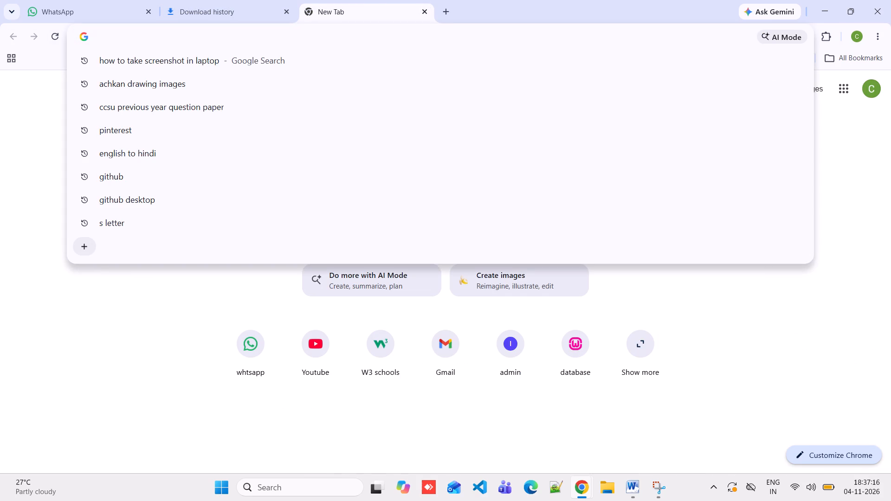
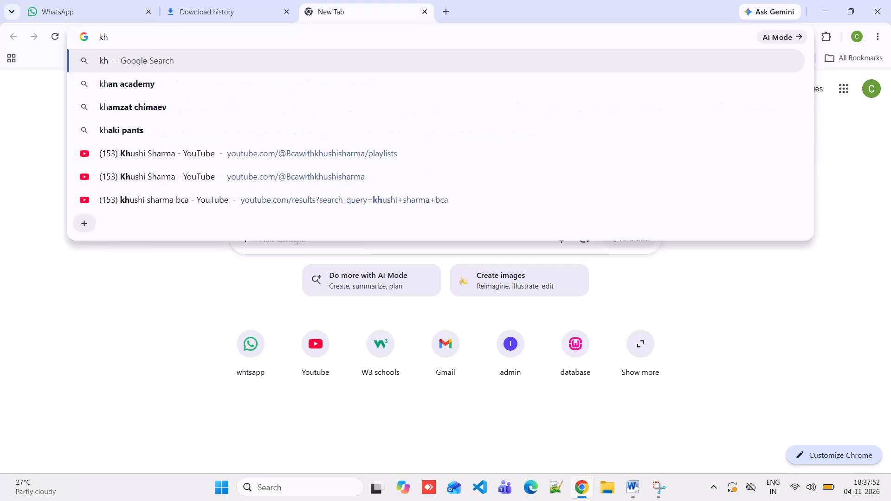
Search Google for khatmal drawing and open the Vecteezy bed bug outline illustration from the image results.
text(atmal)
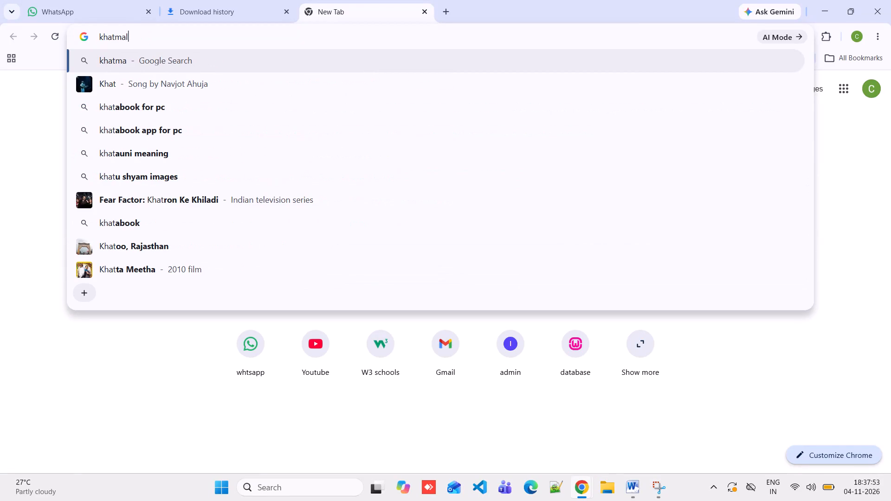
key(space)
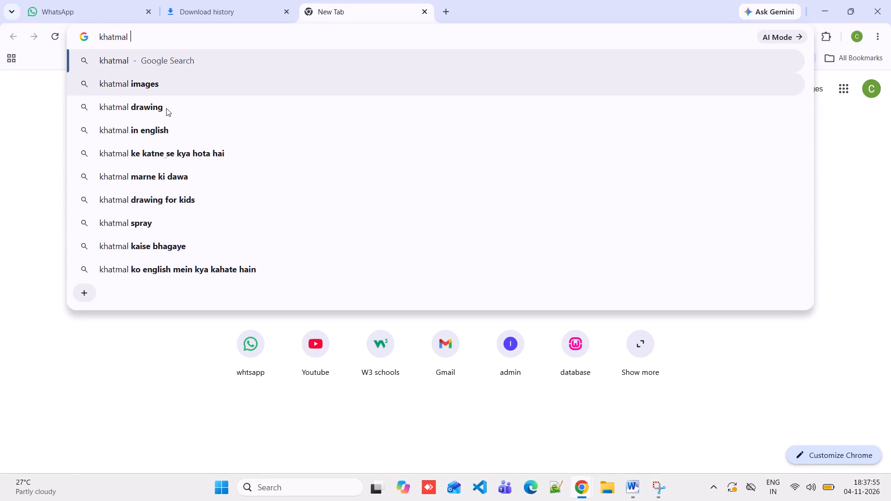
click(158, 111)
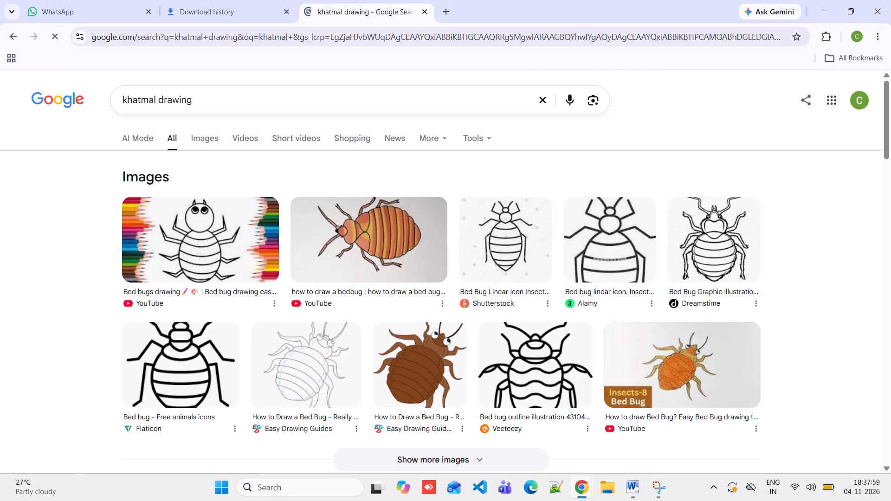
click(547, 365)
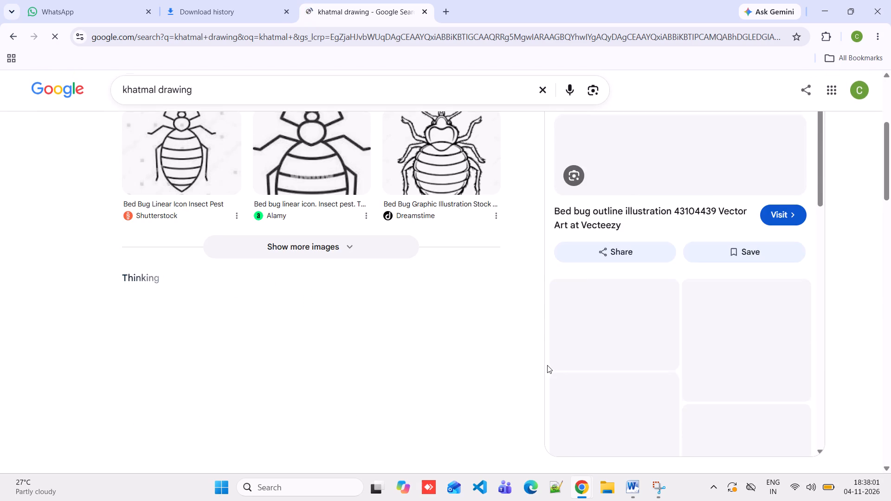
Capture a rectangular screen snip of the enlarged bed bug outline, covering the whole insect from antennae to tail.
scroll(682, 199, left, 1)
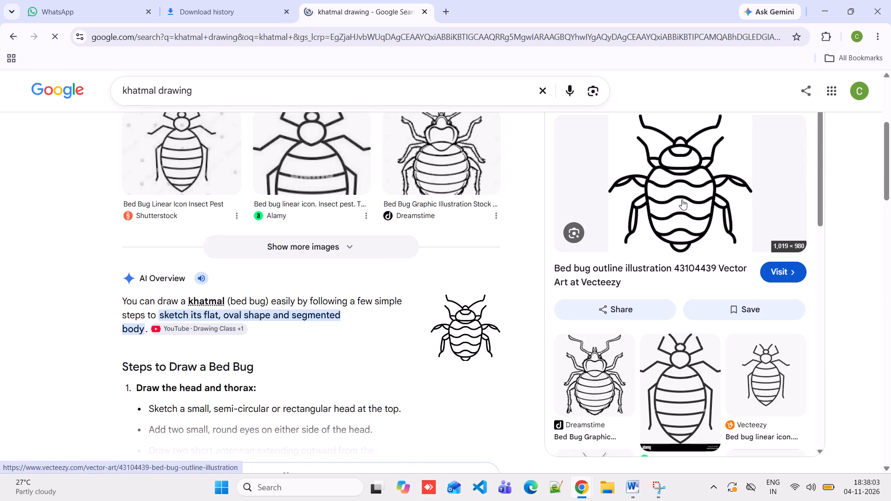
scroll(682, 199, left, 1)
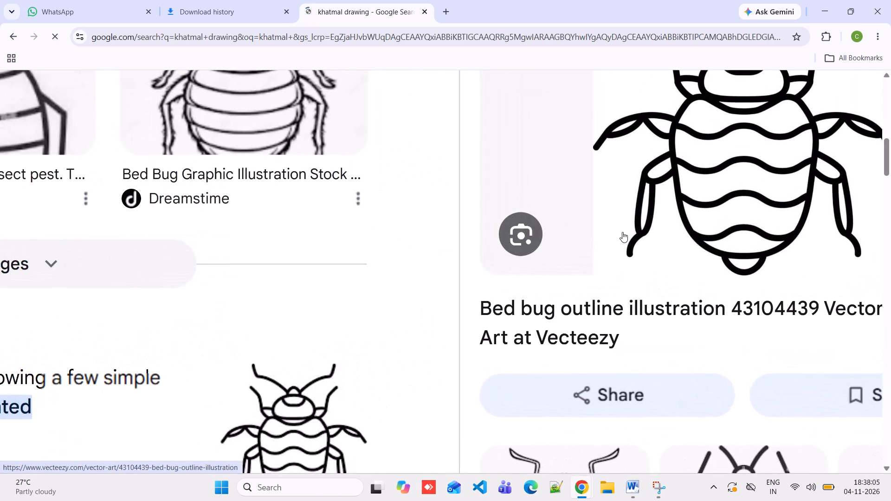
scroll(622, 232, left, 3)
scroll(622, 232, up, 7)
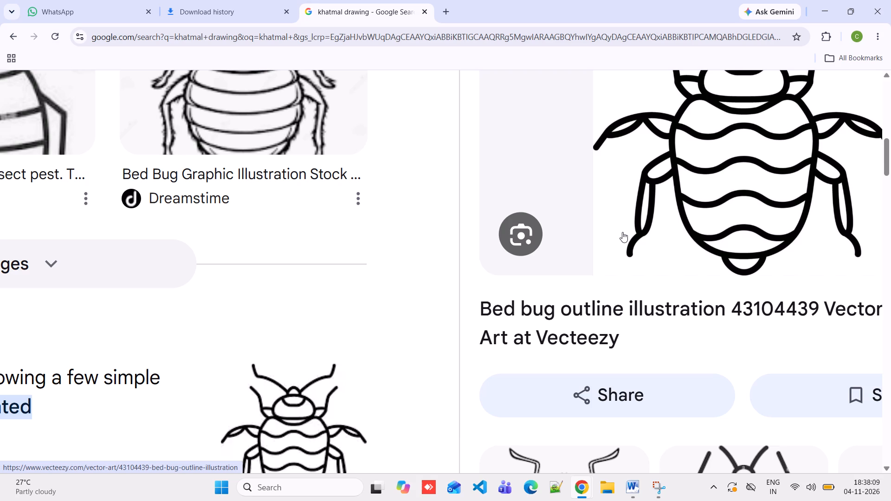
scroll(622, 232, up, 1)
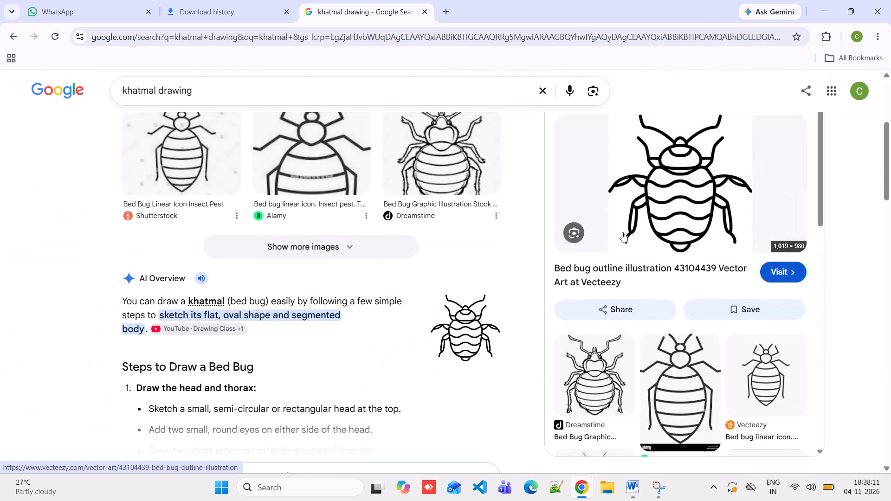
scroll(467, 212, up, 3)
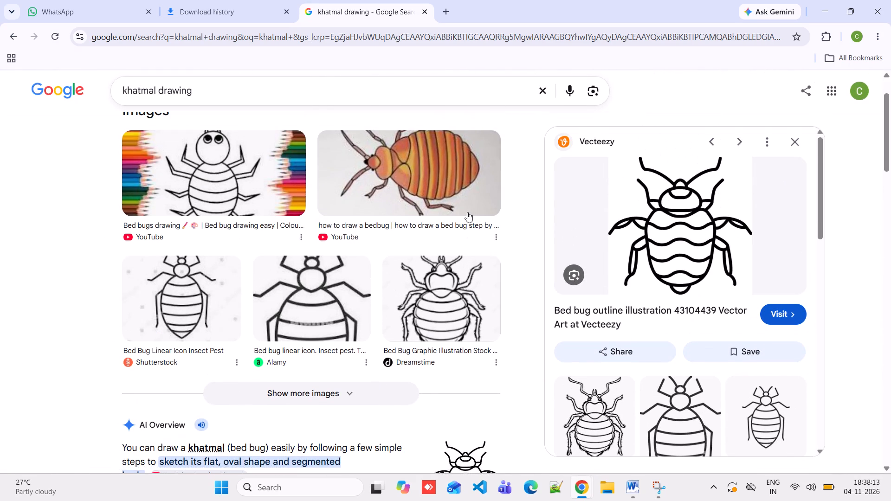
scroll(467, 212, up, 1)
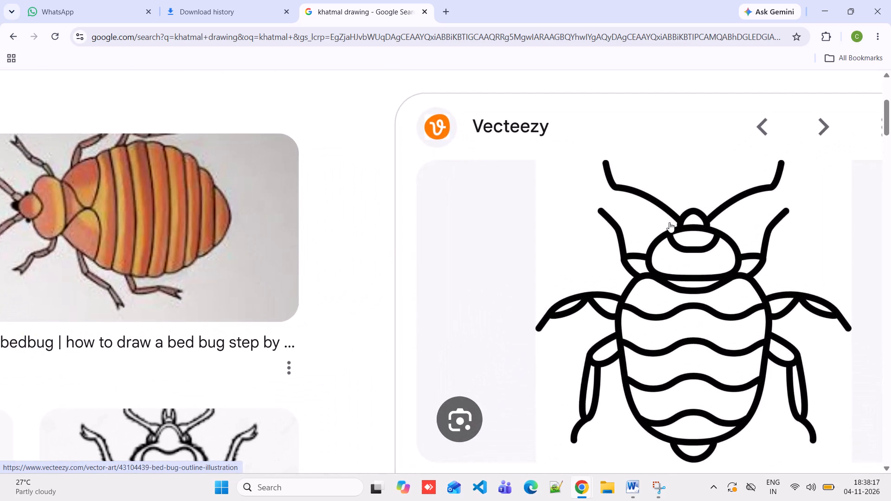
scroll(669, 222, left, 4)
scroll(669, 222, down, 1)
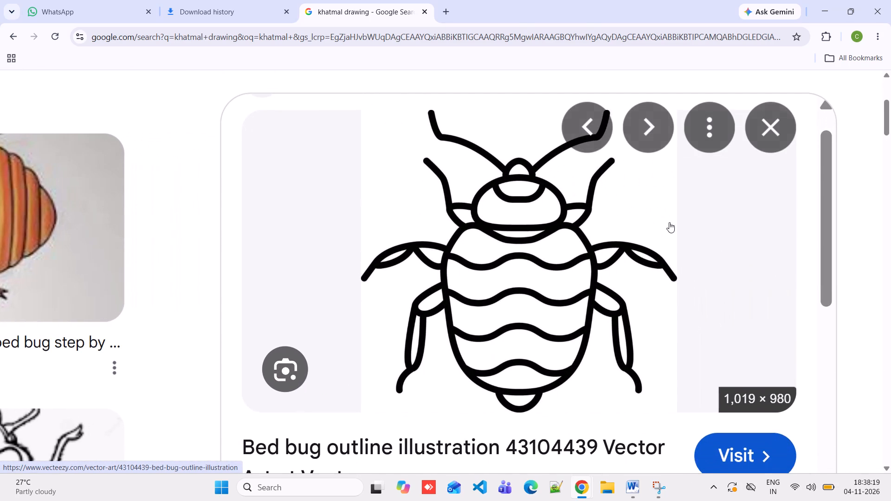
scroll(669, 222, down, 1)
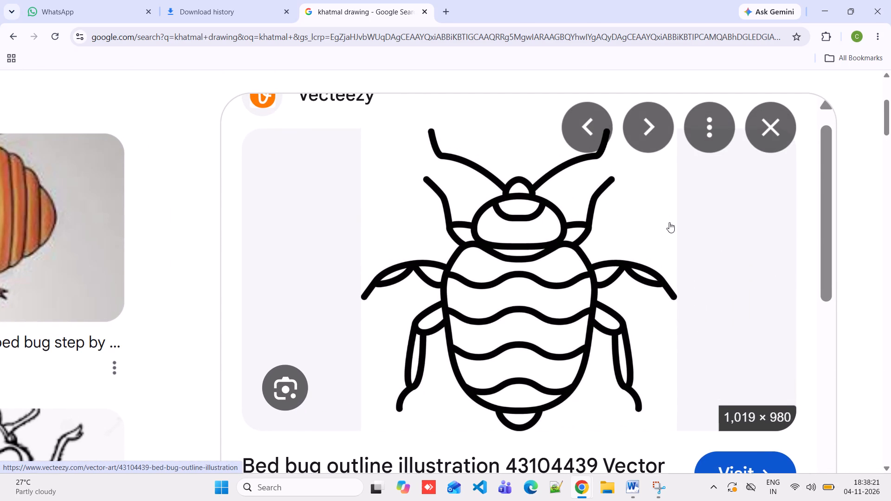
key(shift+super+s)
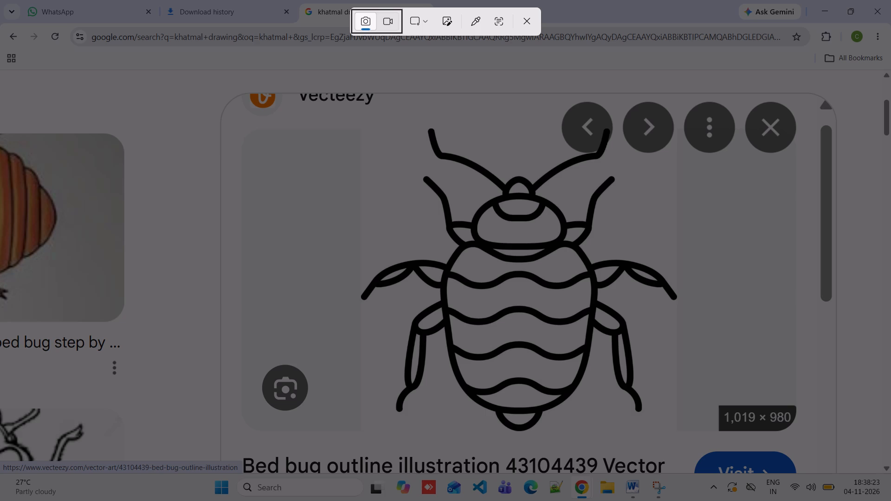
click(375, 122)
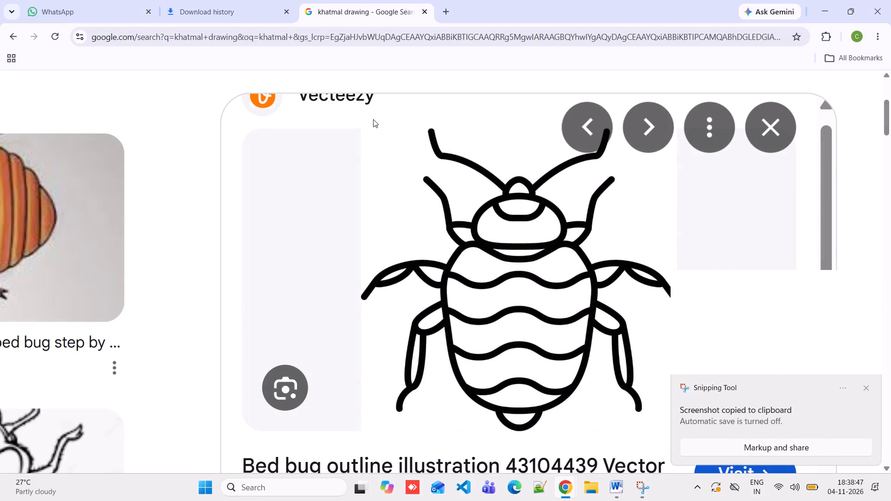
key(shift+super+s)
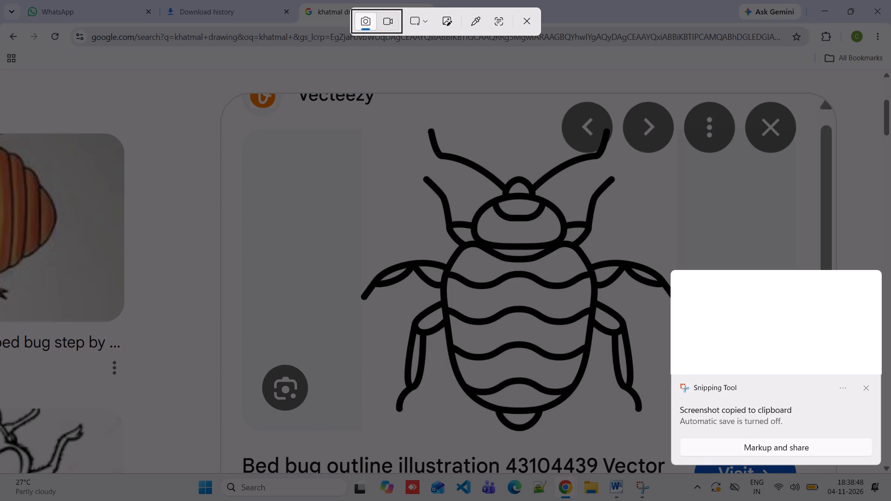
drag(327, 121, 440, 164)
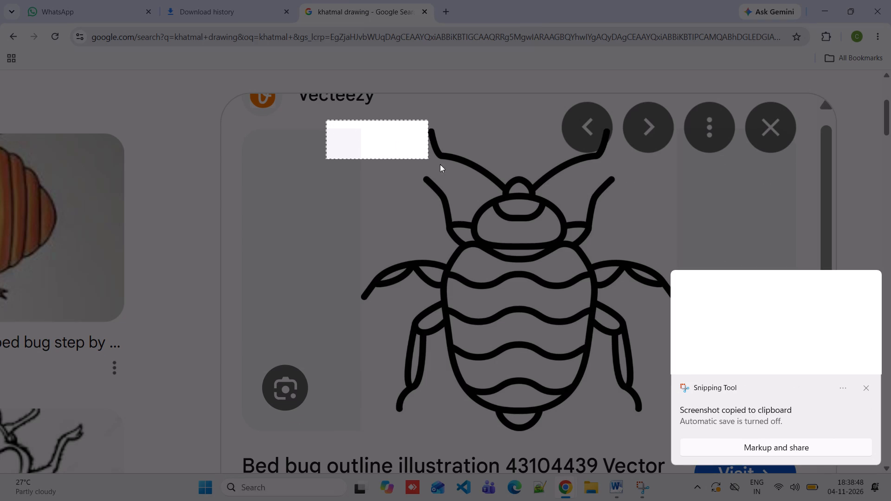
drag(440, 164, 649, 368)
scroll(465, 191, up, 1)
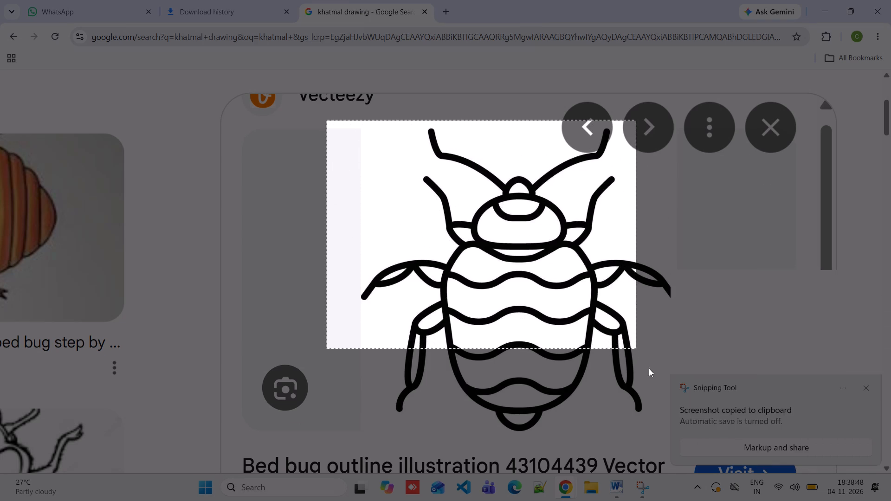
drag(649, 368, 683, 443)
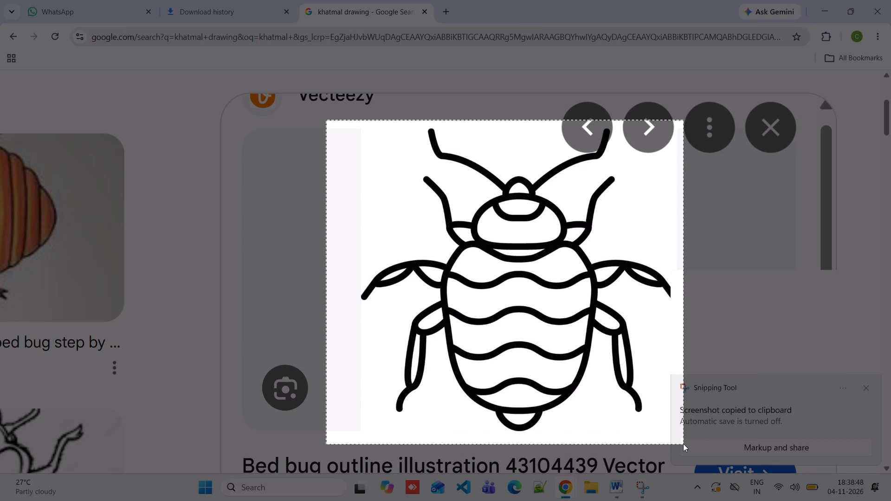
drag(683, 443, 674, 443)
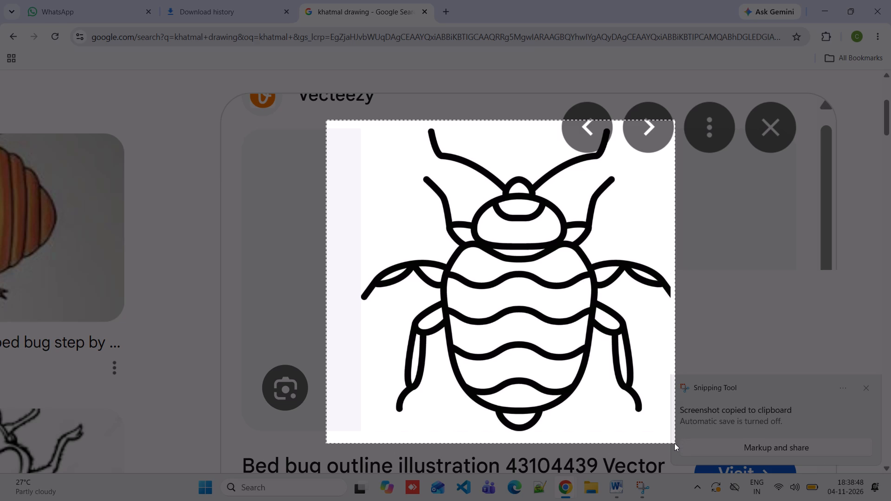
drag(674, 443, 677, 443)
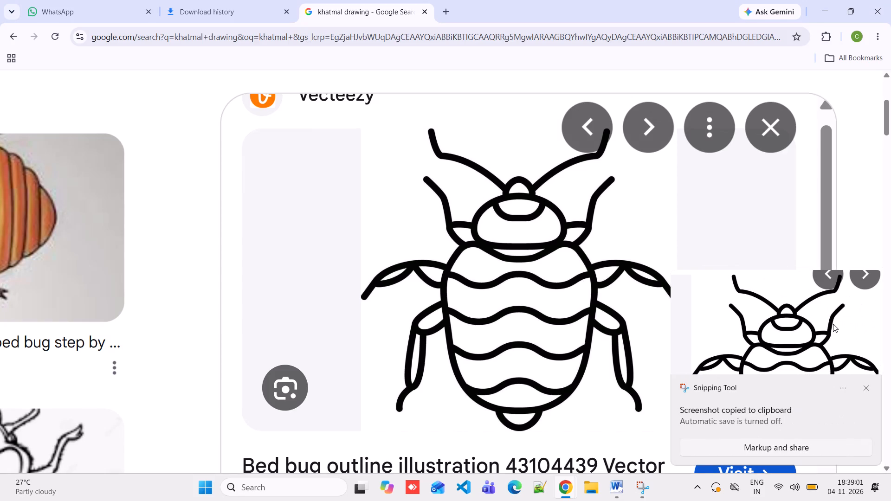
Open the bed bug snip for editing, crop off the dark arrow circles above and the grey side strip, and copy the result.
click(833, 323)
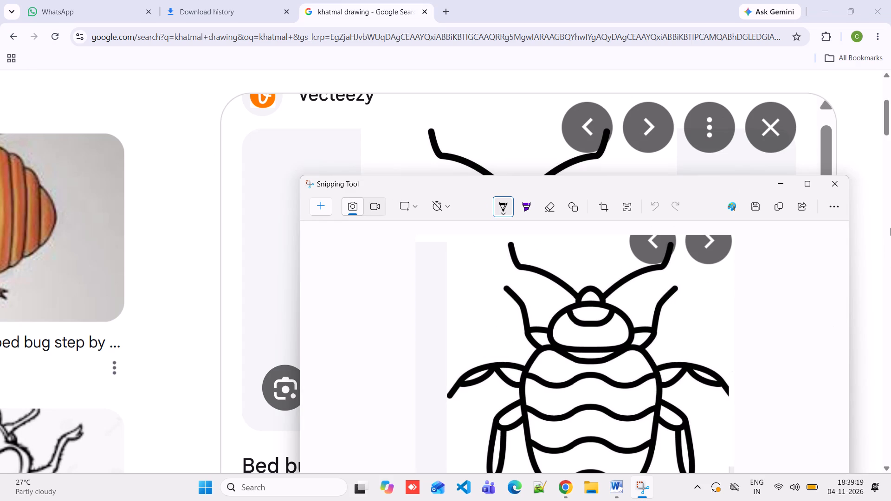
click(811, 187)
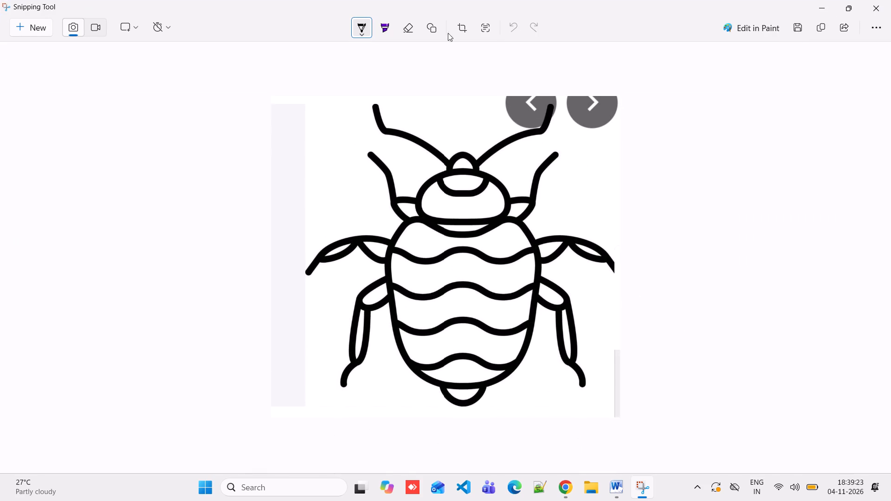
click(407, 28)
drag(330, 115, 455, 27)
click(455, 27)
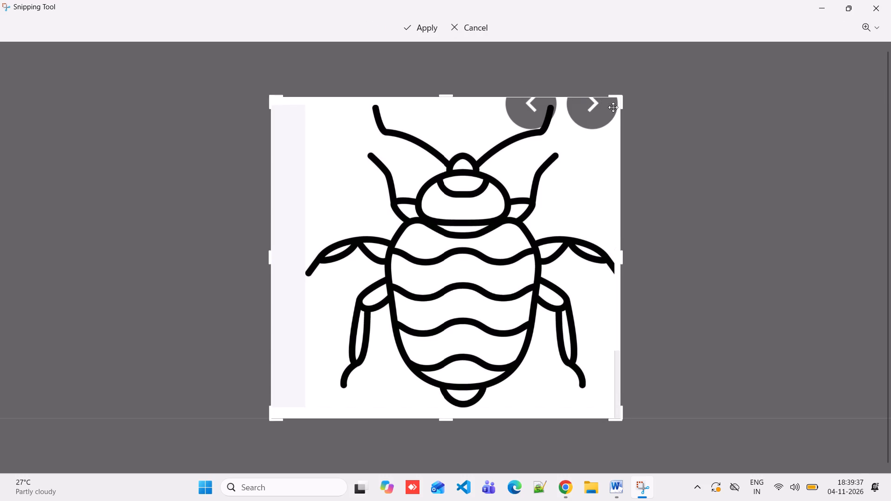
drag(619, 100, 619, 112)
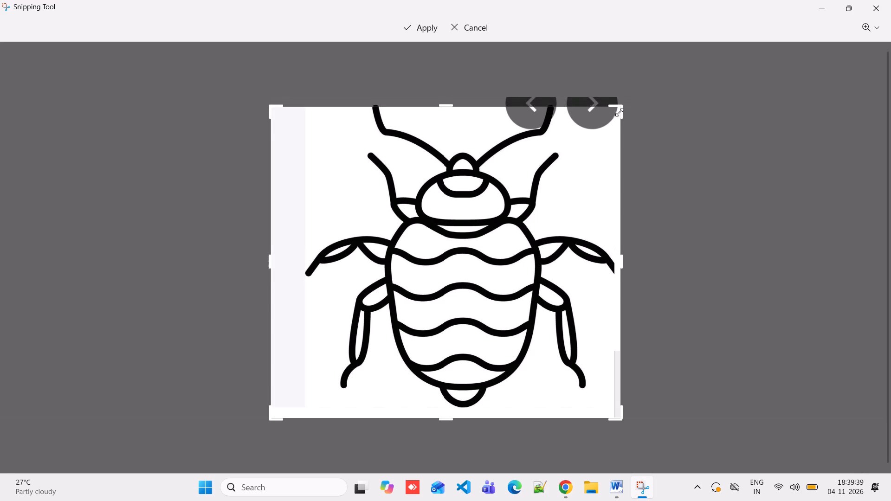
drag(619, 112, 619, 129)
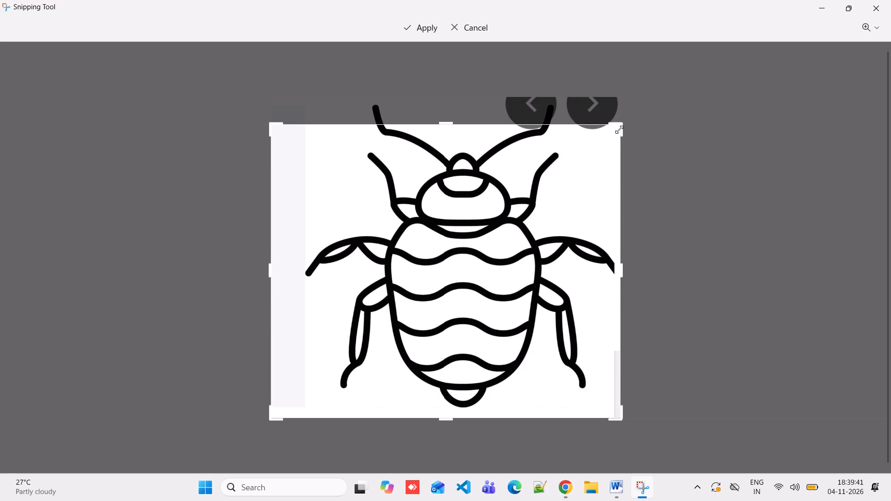
drag(619, 129, 620, 133)
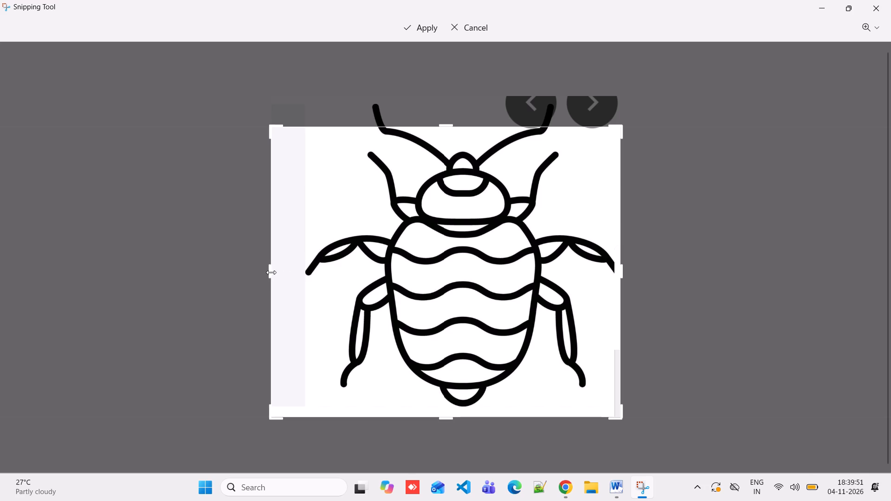
drag(271, 272, 298, 271)
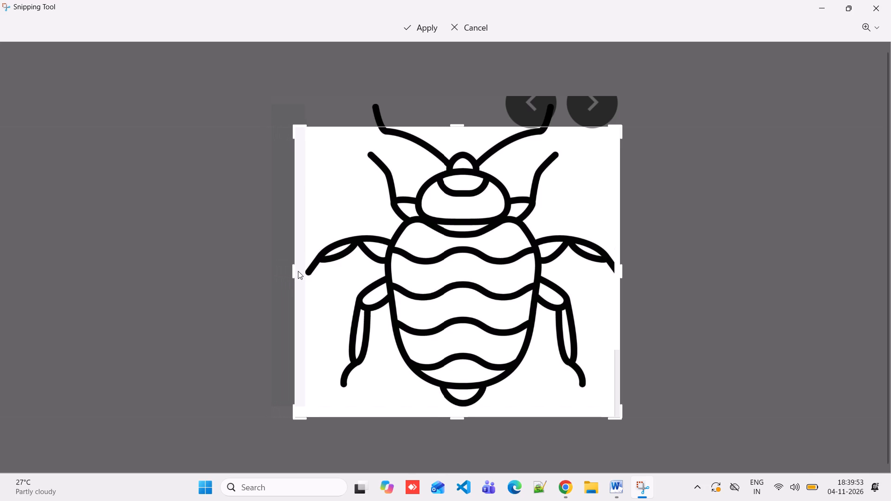
drag(298, 271, 303, 271)
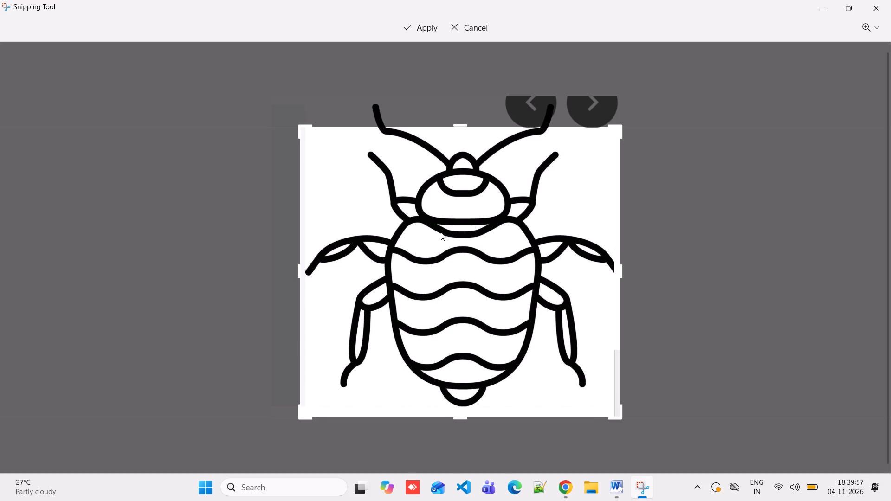
click(410, 34)
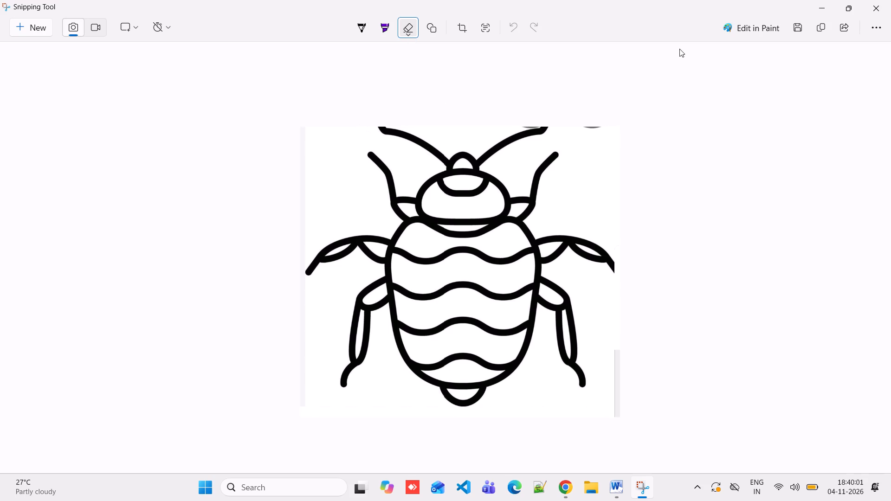
click(816, 28)
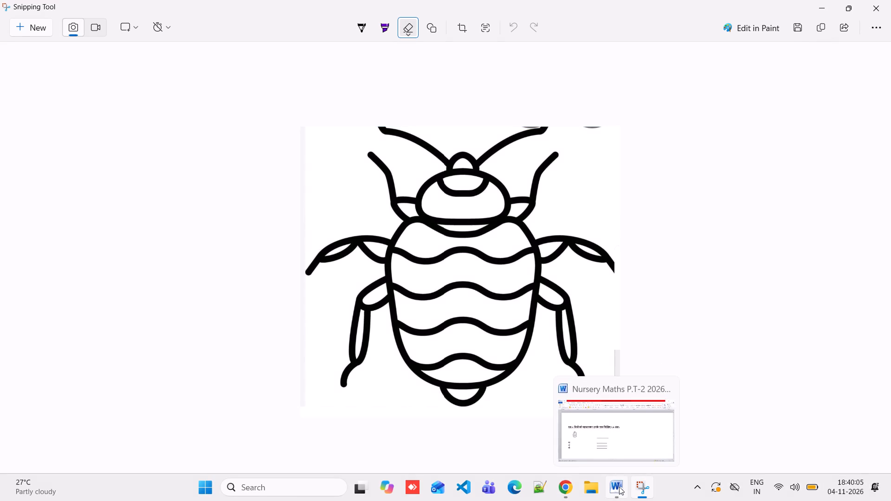
Switch to the Word question paper and paste the copied bed bug picture beside item b) of Question 4.
click(616, 437)
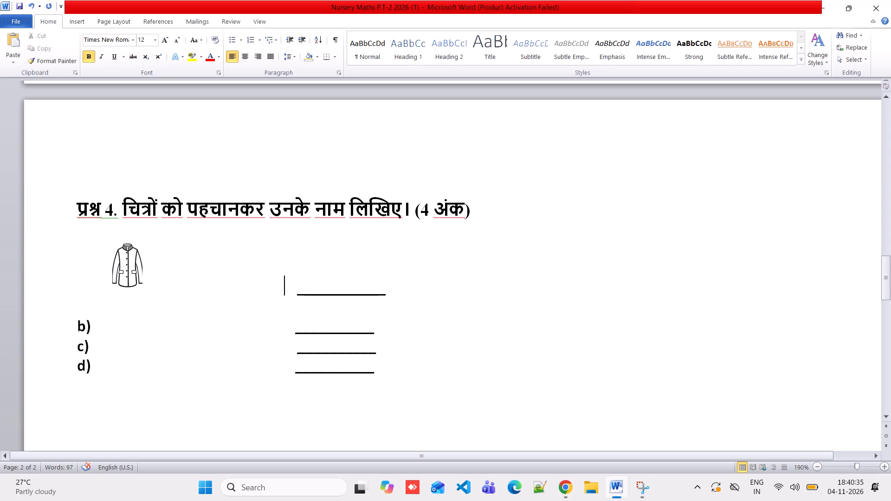
scroll(616, 437, down, 2)
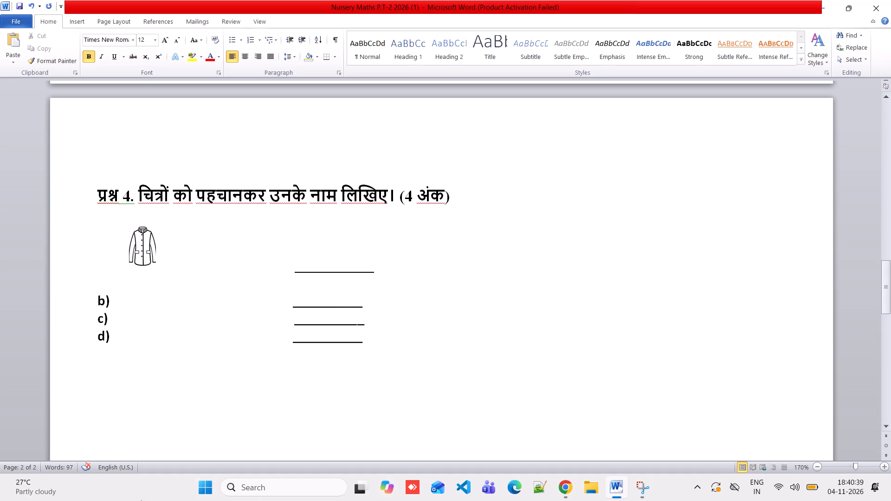
click(133, 307)
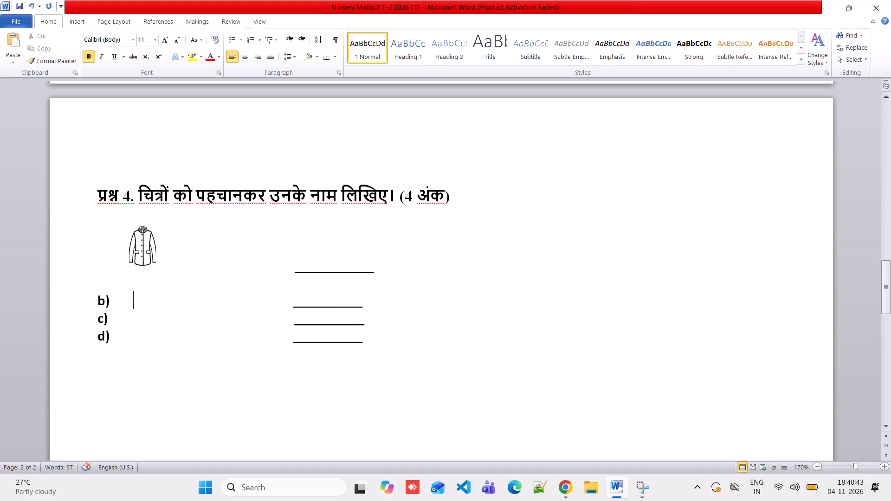
key(ctrl+c)
key(ctrl+c)
key(ctrl+v)
Shrink the oversized bed bug picture at item b) proportionally to a small thumbnail.
ctrl+scroll(125, 299, down, 4)
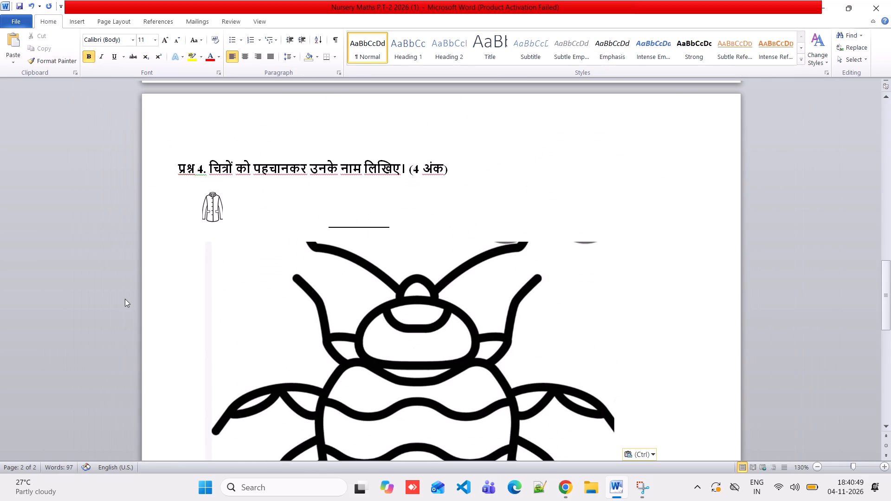
ctrl+scroll(125, 299, down, 4)
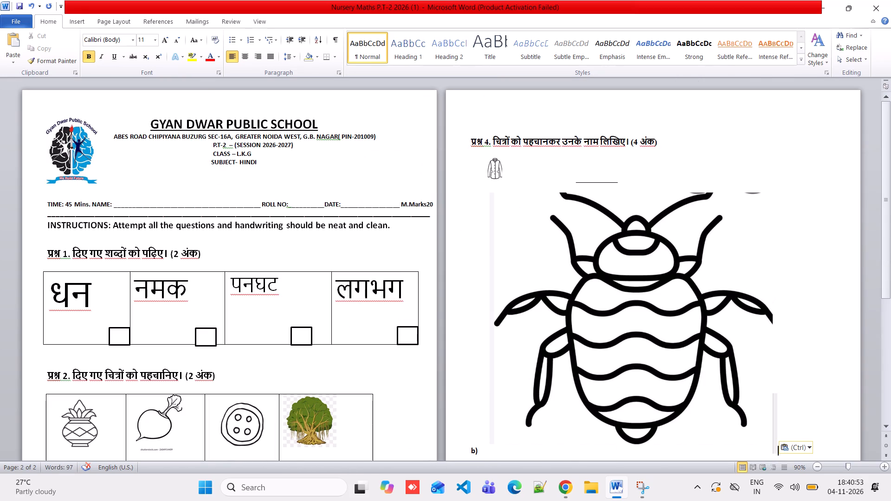
ctrl+scroll(630, 271, down, 3)
click(462, 243)
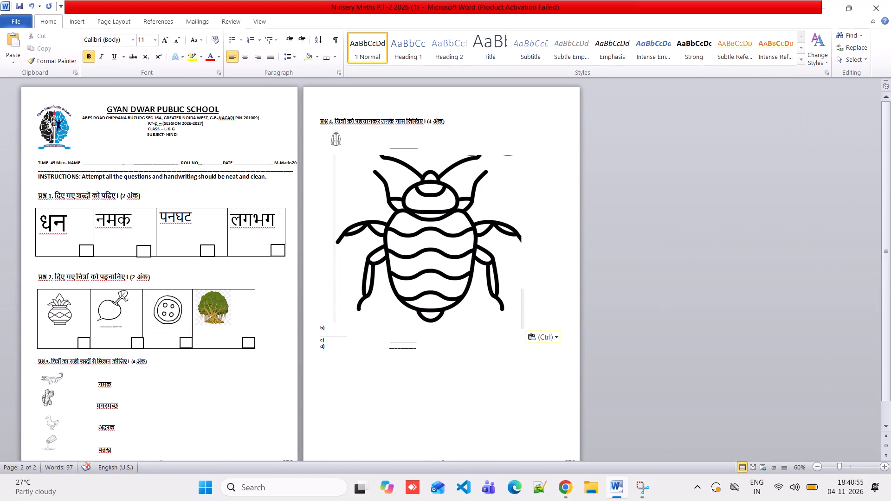
drag(524, 328, 340, 203)
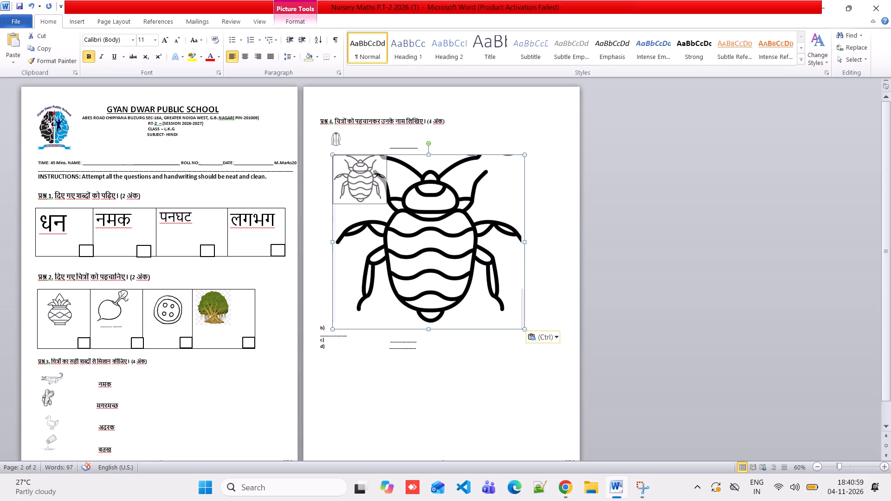
drag(340, 203, 349, 186)
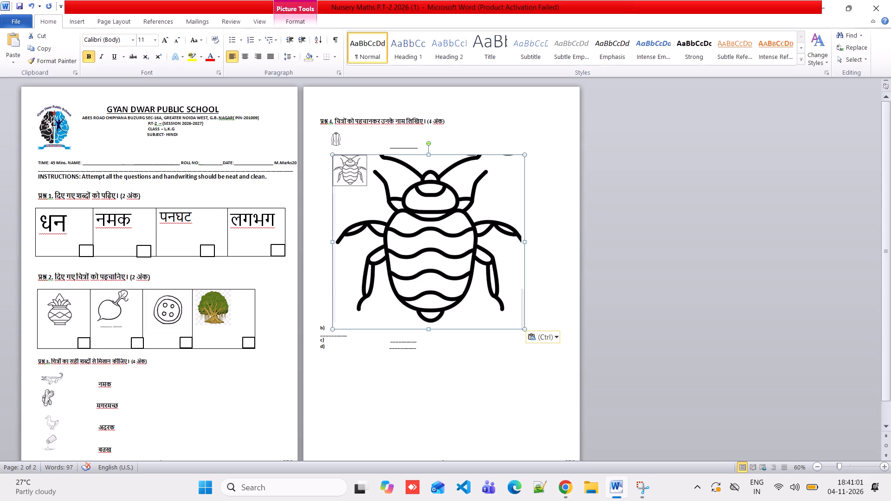
drag(349, 186, 345, 178)
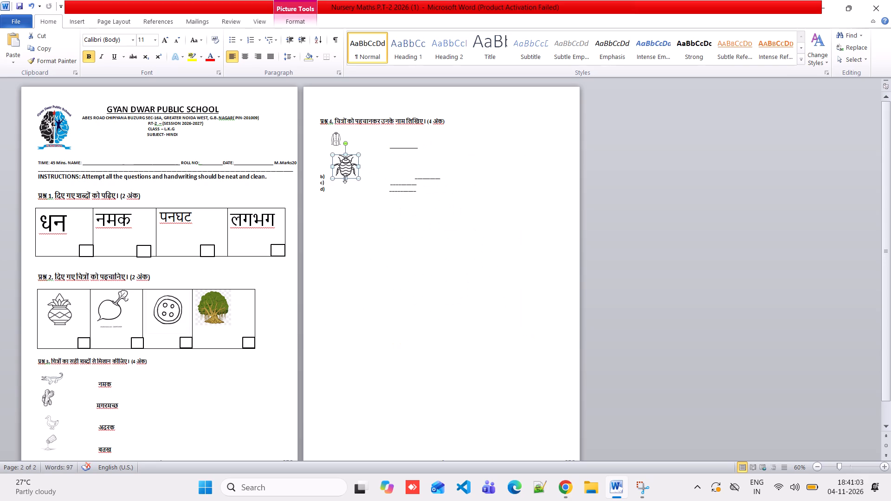
Reduce the bed bug picture at item b) further, to about 0.91 cm high and 1 cm wide.
scroll(345, 178, up, 1)
ctrl+scroll(362, 211, up, 8)
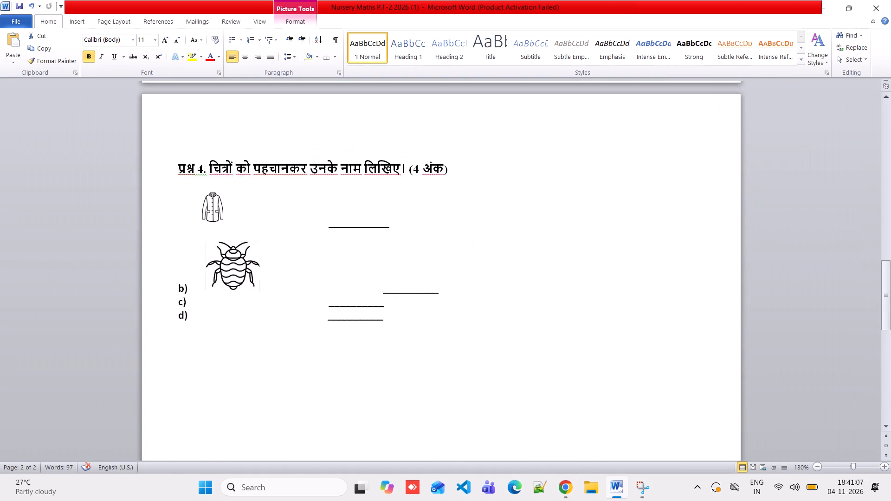
ctrl+scroll(362, 211, up, 3)
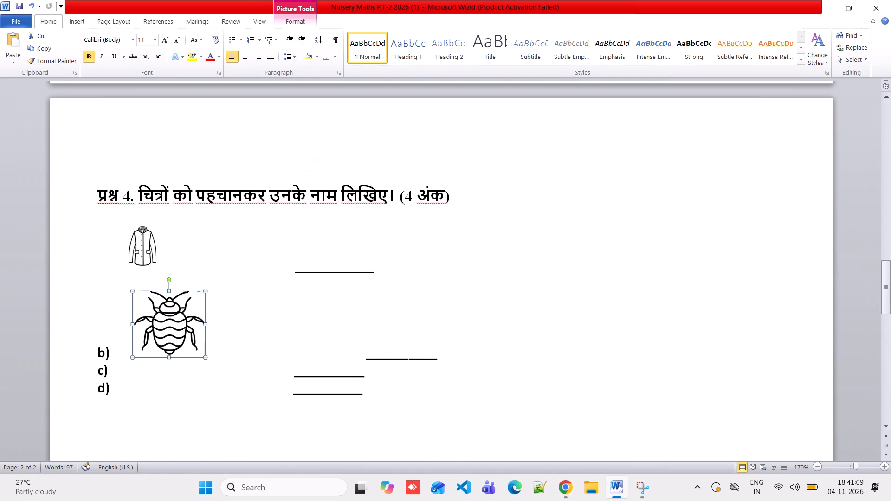
click(362, 211)
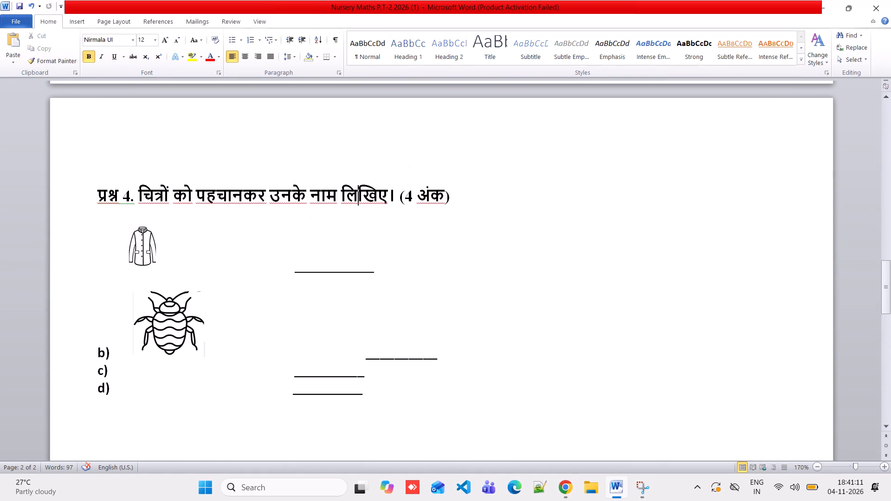
ctrl+scroll(276, 254, up, 2)
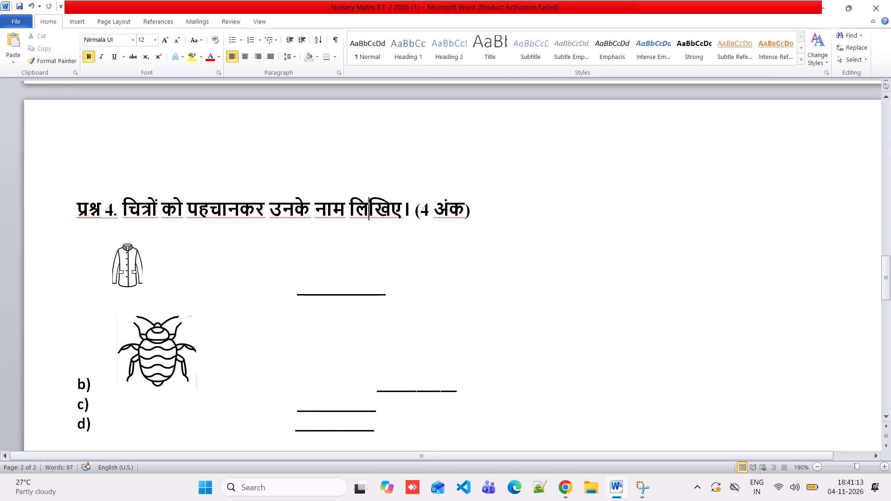
scroll(276, 254, right, 5)
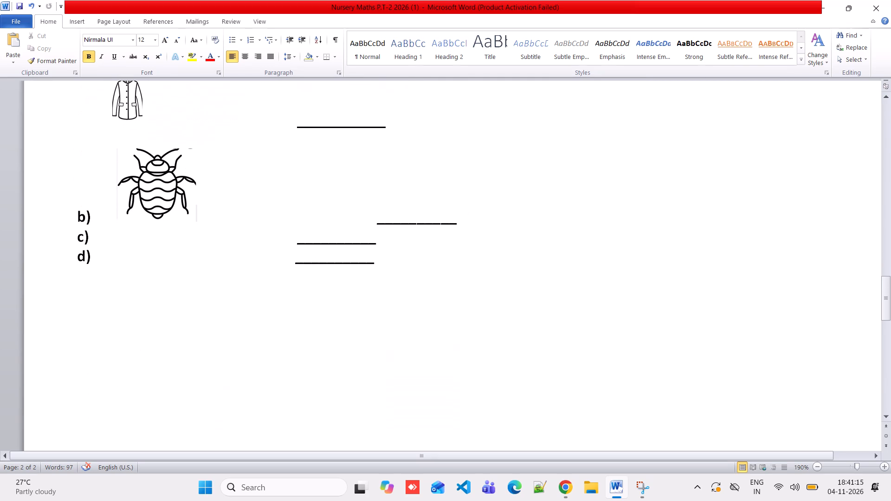
click(115, 162)
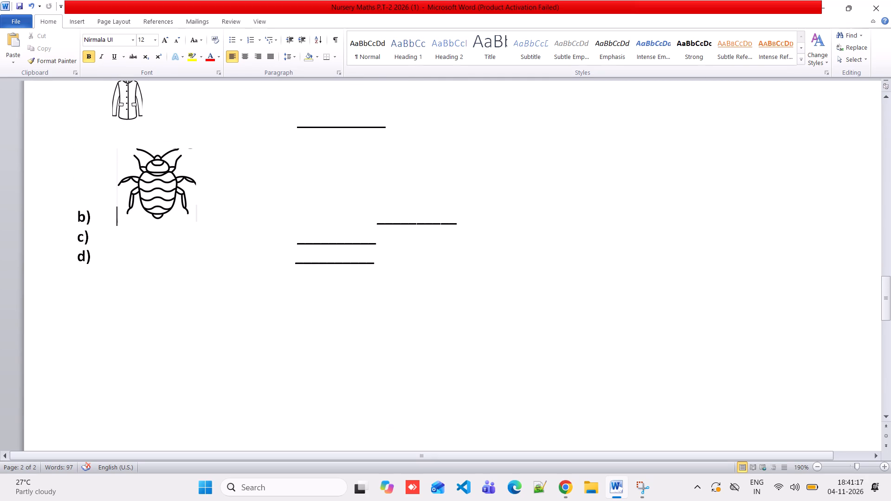
click(118, 154)
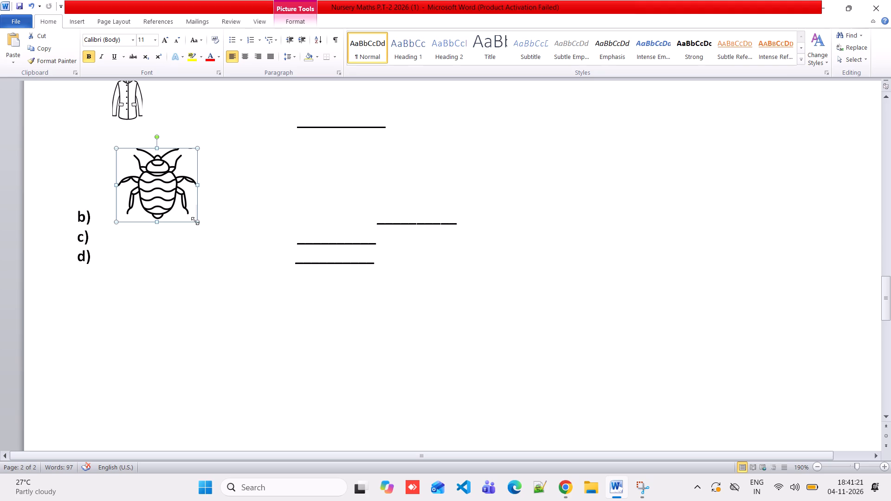
drag(197, 223, 167, 199)
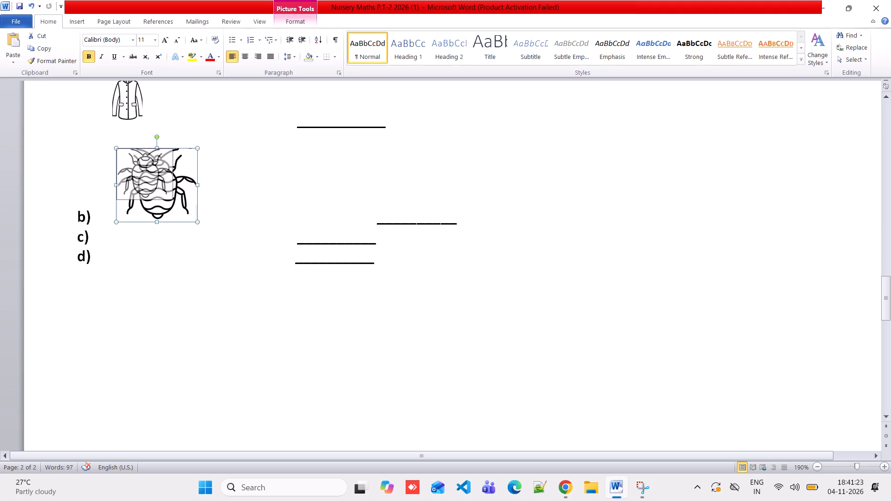
drag(167, 199, 153, 186)
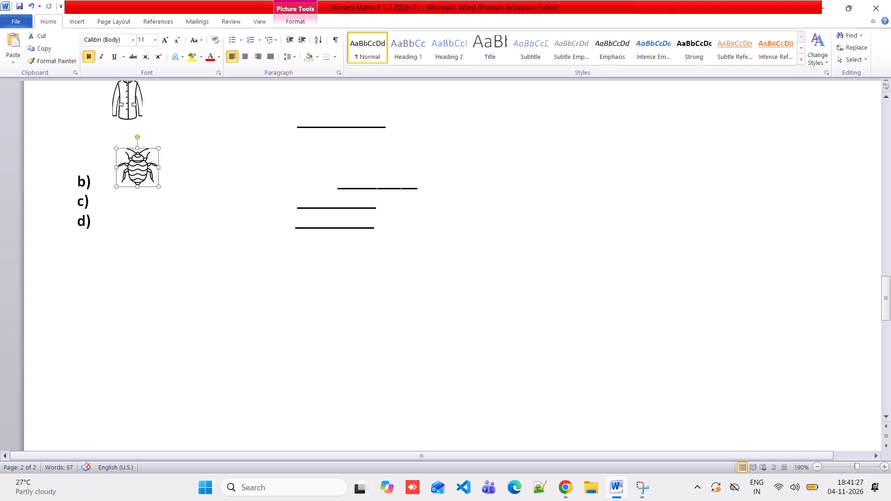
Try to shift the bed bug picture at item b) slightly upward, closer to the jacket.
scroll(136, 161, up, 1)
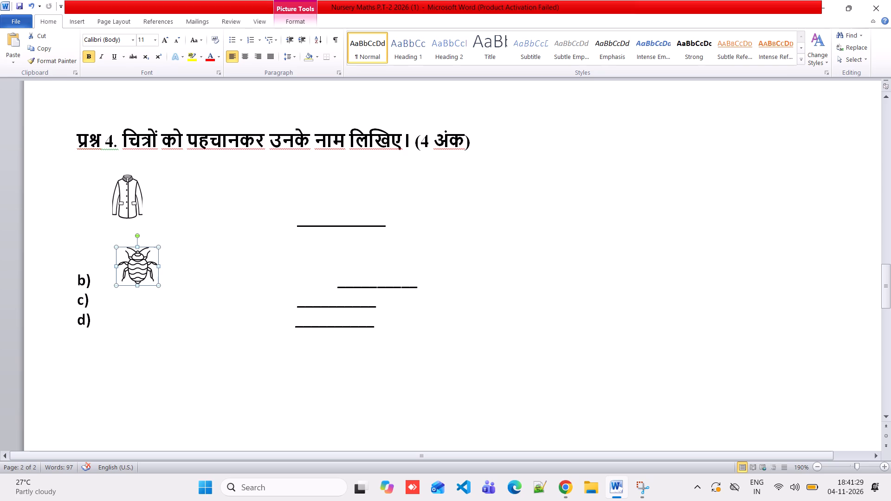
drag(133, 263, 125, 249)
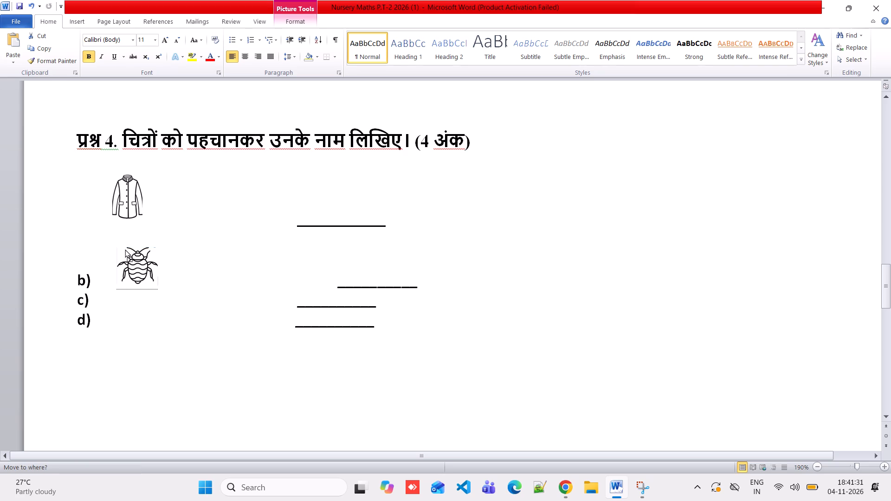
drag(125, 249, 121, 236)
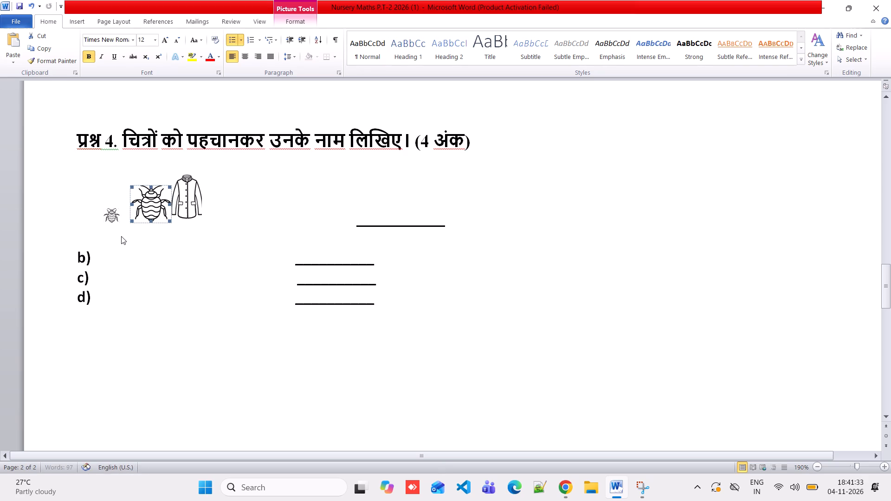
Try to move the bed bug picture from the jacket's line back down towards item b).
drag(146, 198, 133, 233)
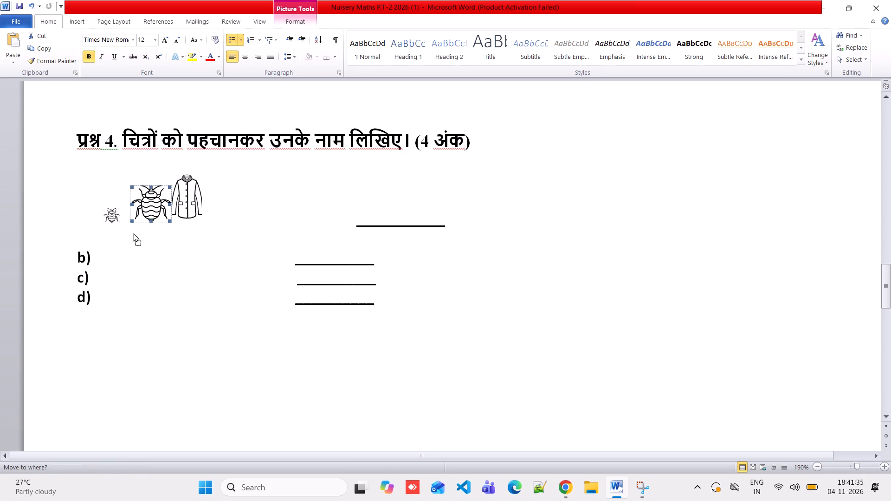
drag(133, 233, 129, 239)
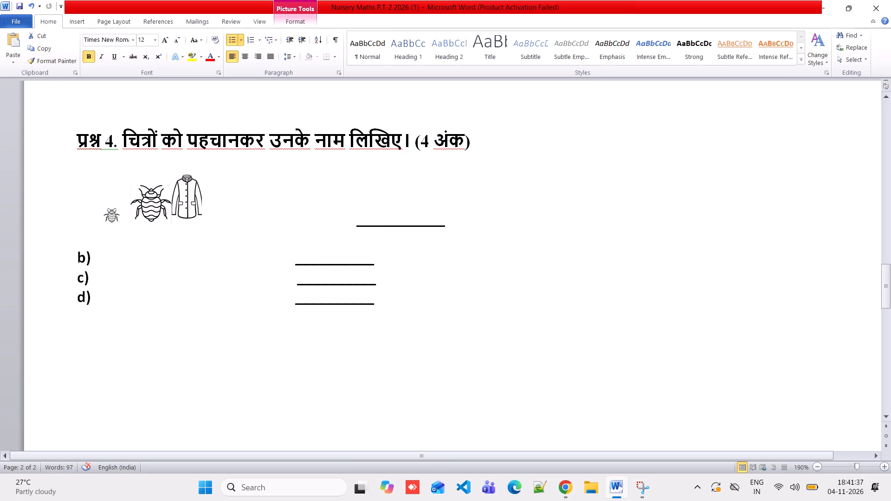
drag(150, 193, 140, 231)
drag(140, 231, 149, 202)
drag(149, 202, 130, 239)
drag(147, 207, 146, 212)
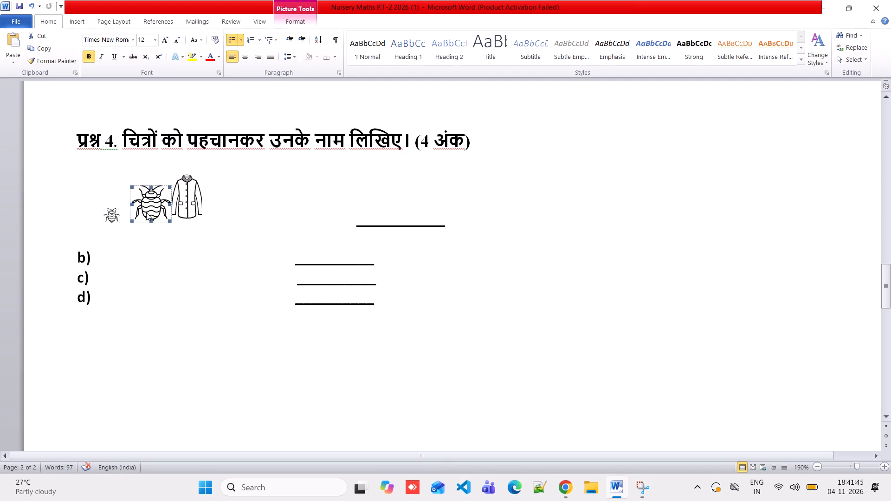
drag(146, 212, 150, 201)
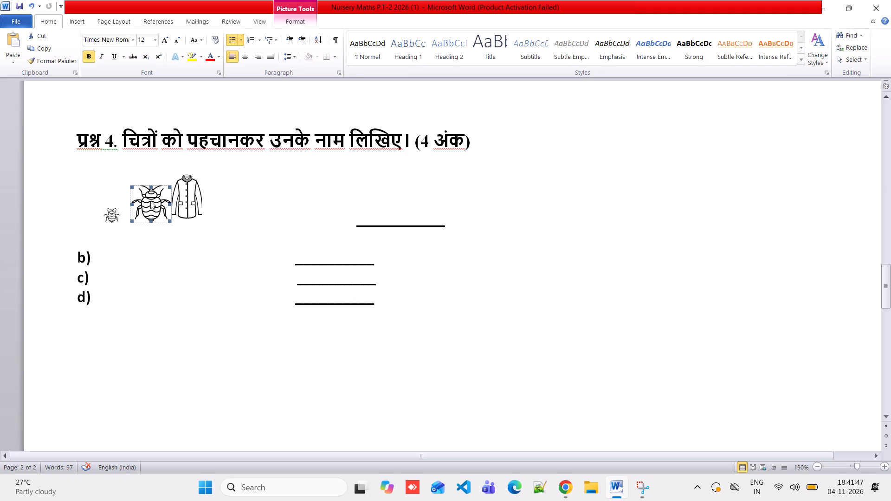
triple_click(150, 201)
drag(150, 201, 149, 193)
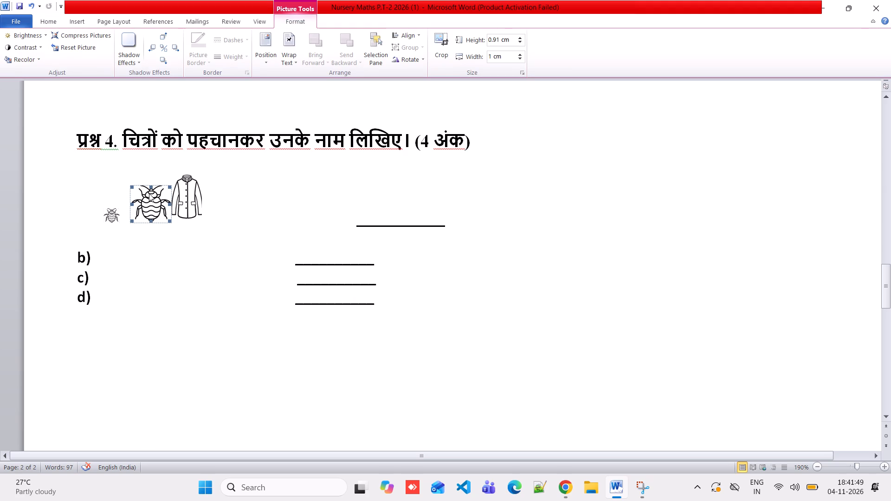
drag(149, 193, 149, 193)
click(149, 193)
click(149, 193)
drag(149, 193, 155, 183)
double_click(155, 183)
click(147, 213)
Remove the tiny bed bug bullet in front of the pictures on the jacket's line.
click(111, 212)
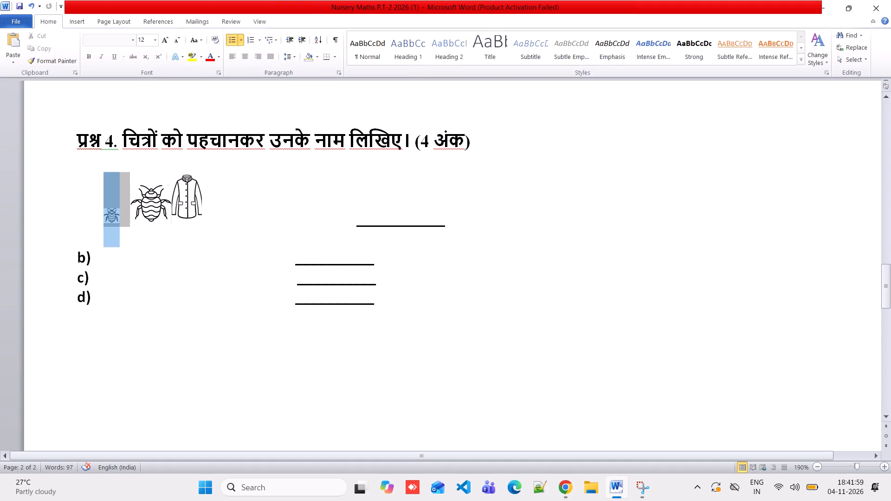
key(BackSpace)
Move the bed bug picture from the jacket's line down to item b), directly beside its label and below the jacket.
double_click(126, 203)
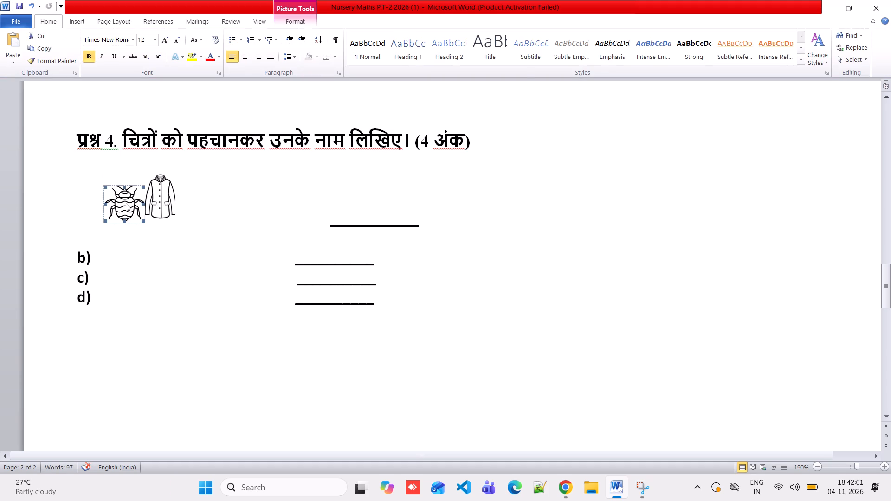
drag(117, 203, 136, 254)
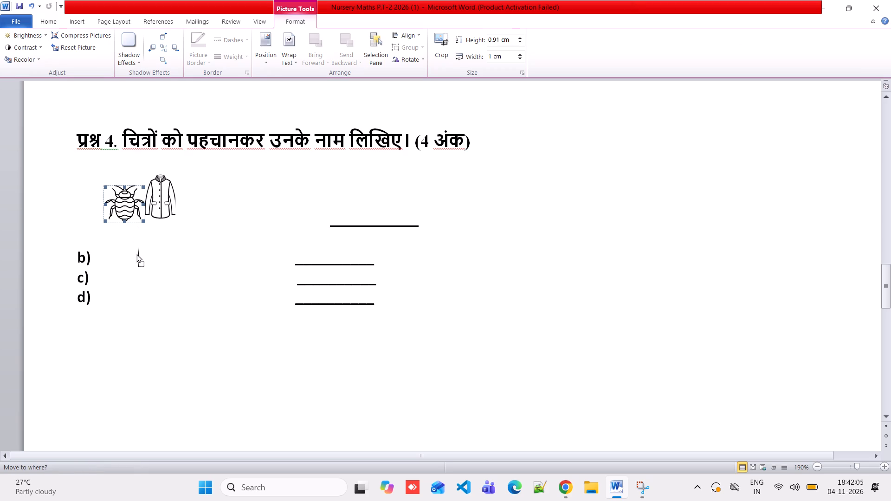
drag(136, 254, 136, 254)
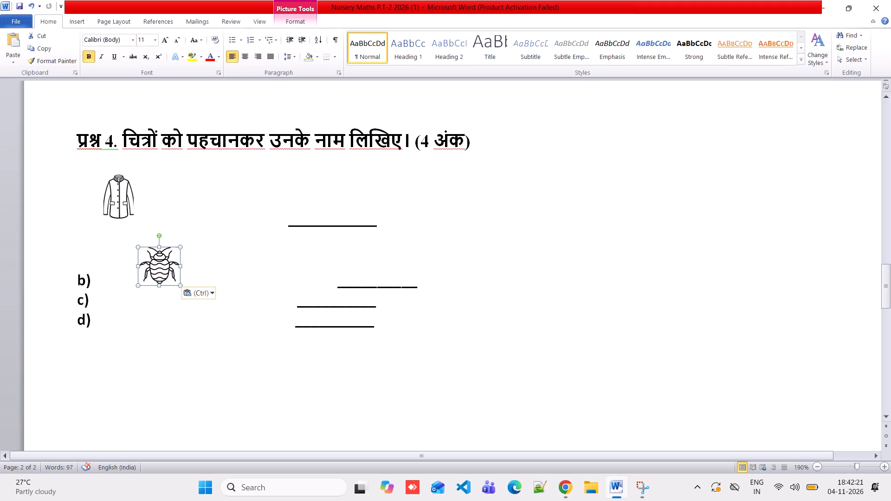
drag(149, 263, 113, 256)
drag(129, 258, 123, 257)
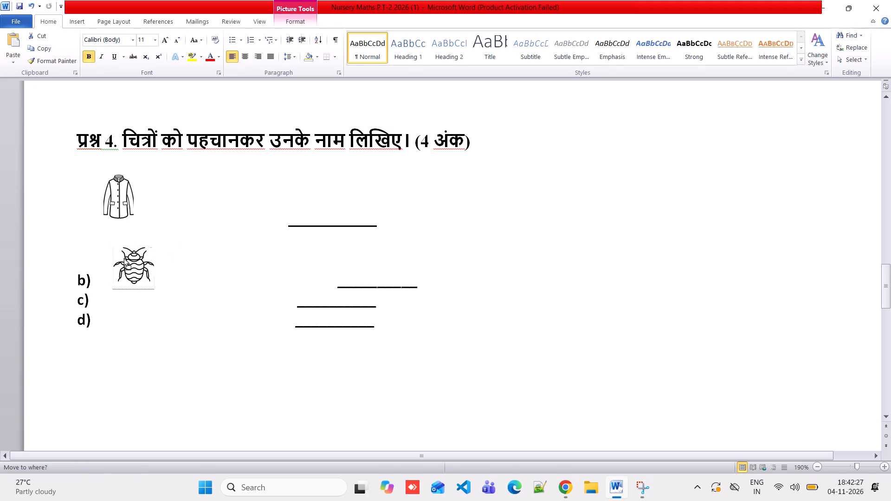
drag(123, 257, 99, 257)
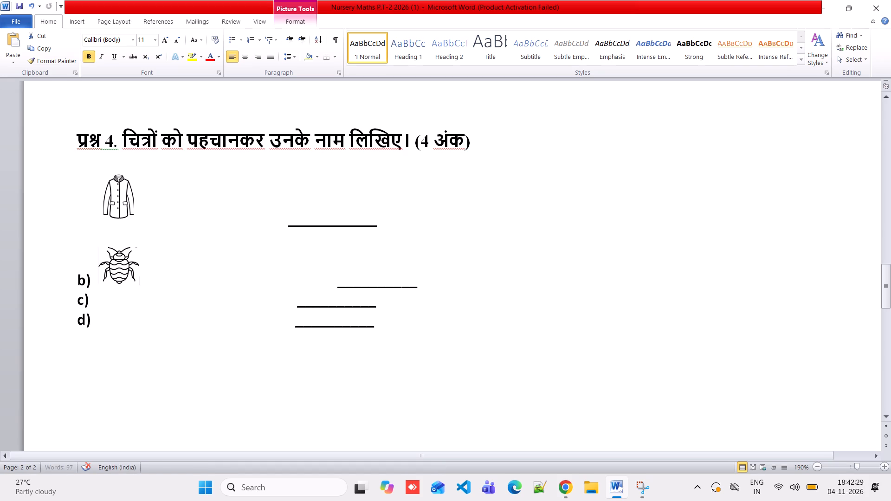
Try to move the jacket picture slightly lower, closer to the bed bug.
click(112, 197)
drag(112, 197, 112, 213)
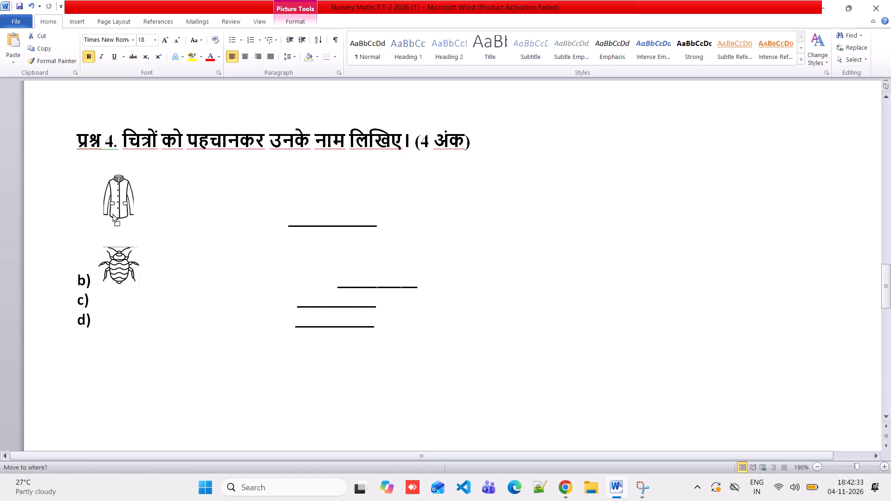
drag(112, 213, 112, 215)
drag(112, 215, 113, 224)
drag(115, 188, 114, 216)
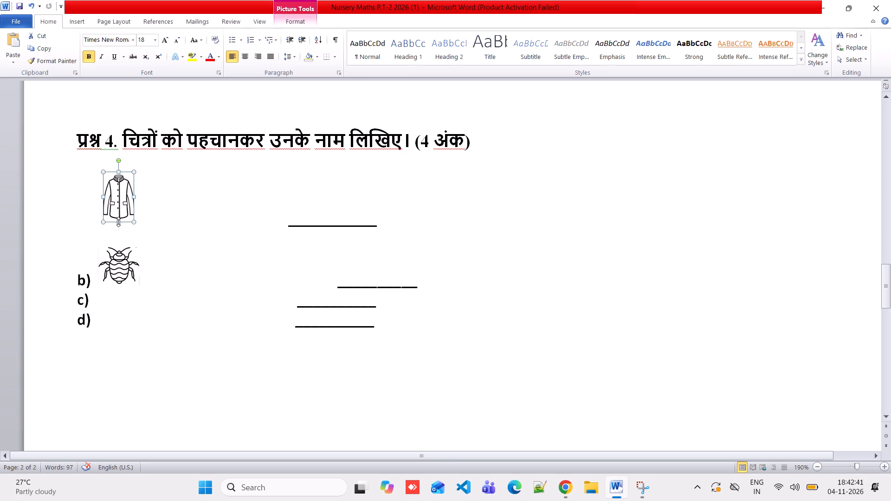
Stretch the jacket picture slightly taller by extending its bottom edge toward the bed bug.
drag(118, 222, 118, 236)
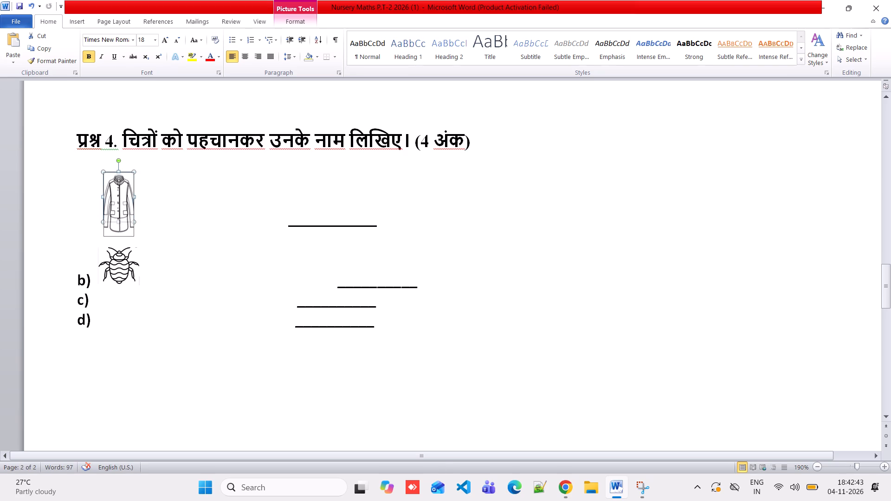
drag(118, 236, 117, 242)
drag(117, 242, 116, 226)
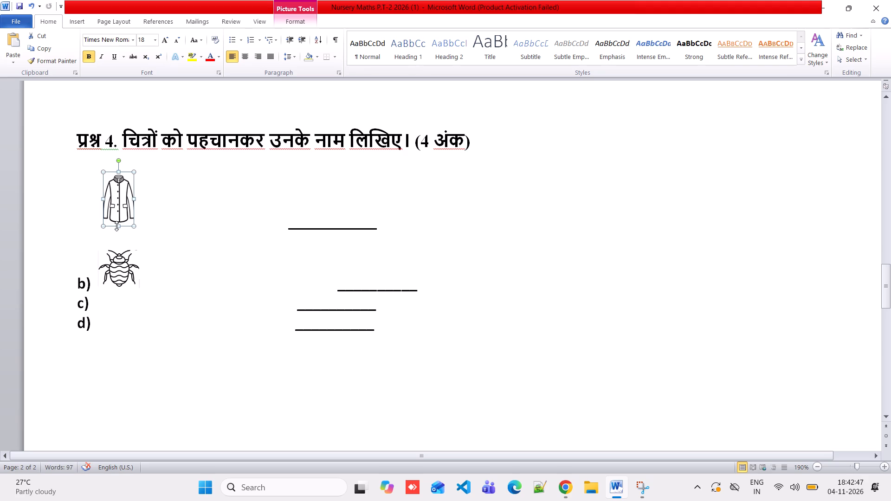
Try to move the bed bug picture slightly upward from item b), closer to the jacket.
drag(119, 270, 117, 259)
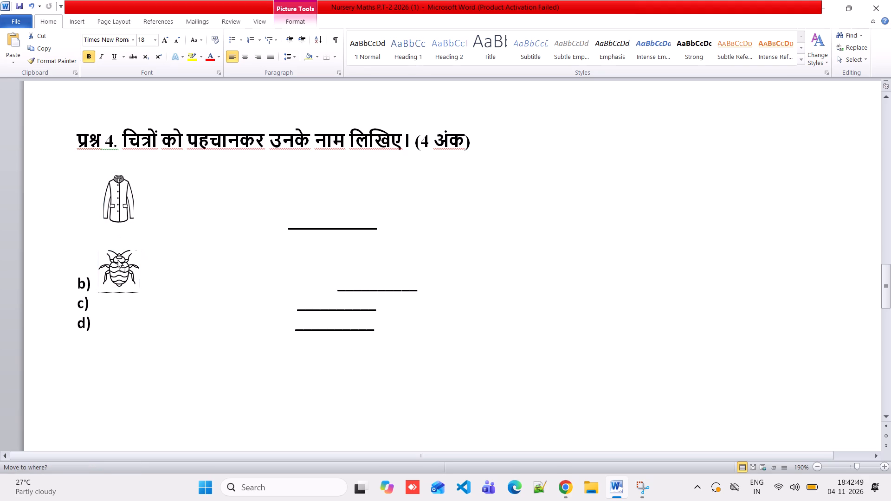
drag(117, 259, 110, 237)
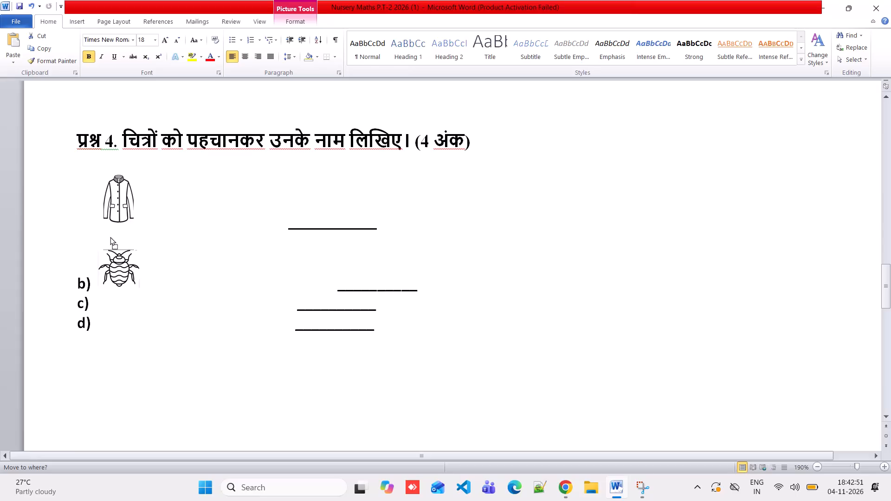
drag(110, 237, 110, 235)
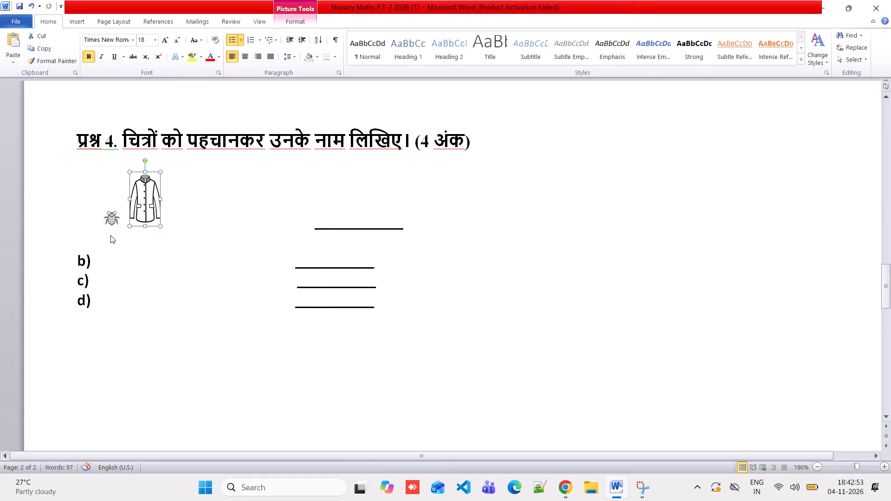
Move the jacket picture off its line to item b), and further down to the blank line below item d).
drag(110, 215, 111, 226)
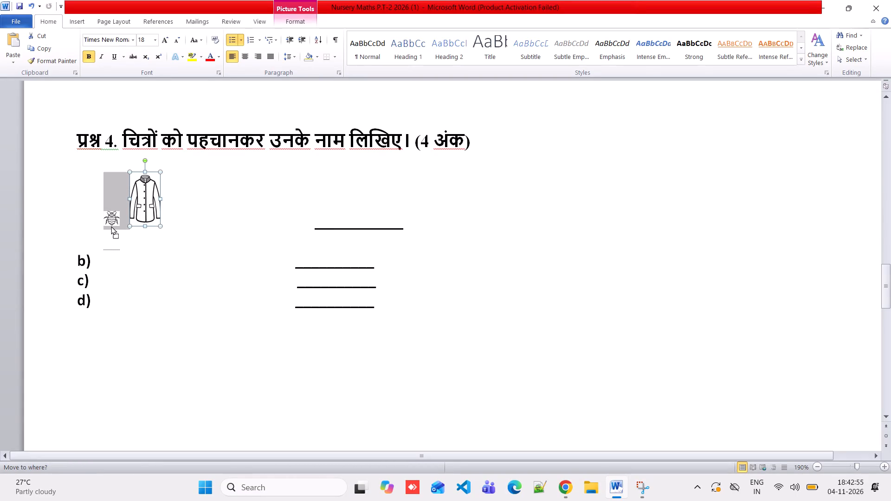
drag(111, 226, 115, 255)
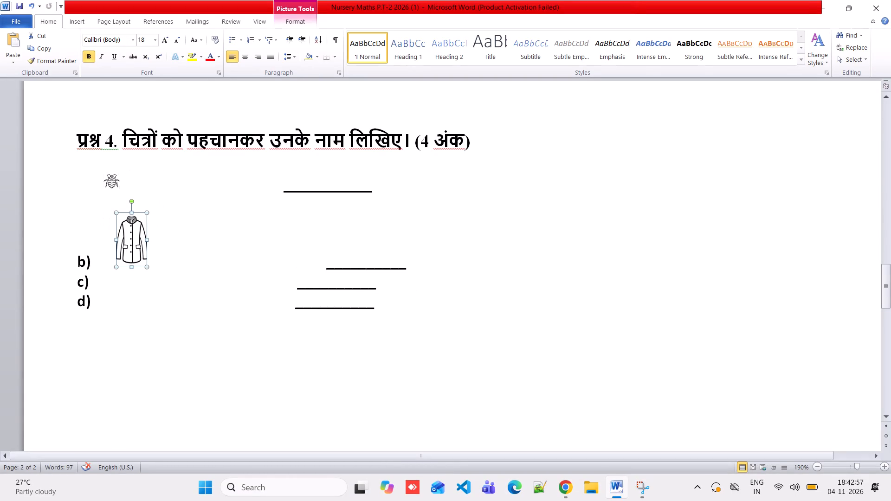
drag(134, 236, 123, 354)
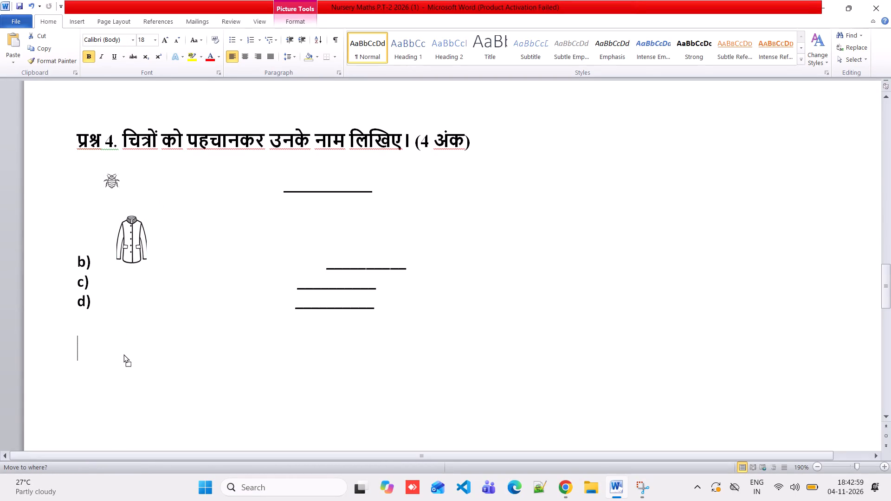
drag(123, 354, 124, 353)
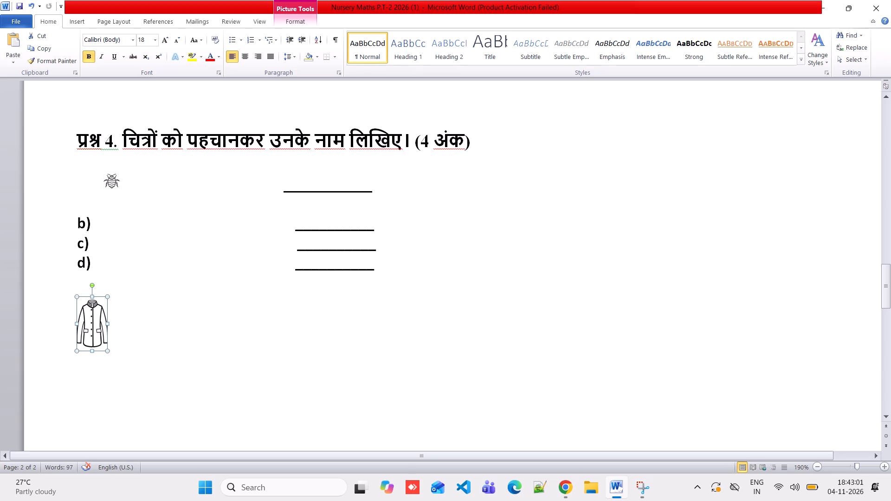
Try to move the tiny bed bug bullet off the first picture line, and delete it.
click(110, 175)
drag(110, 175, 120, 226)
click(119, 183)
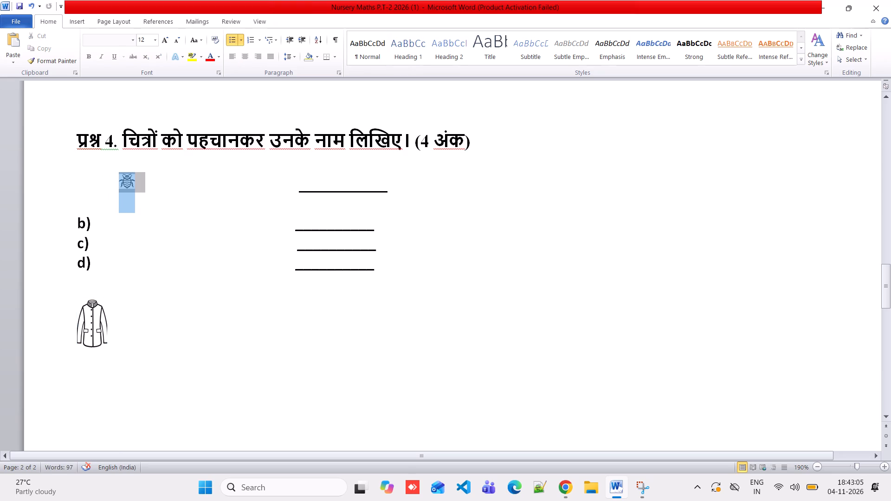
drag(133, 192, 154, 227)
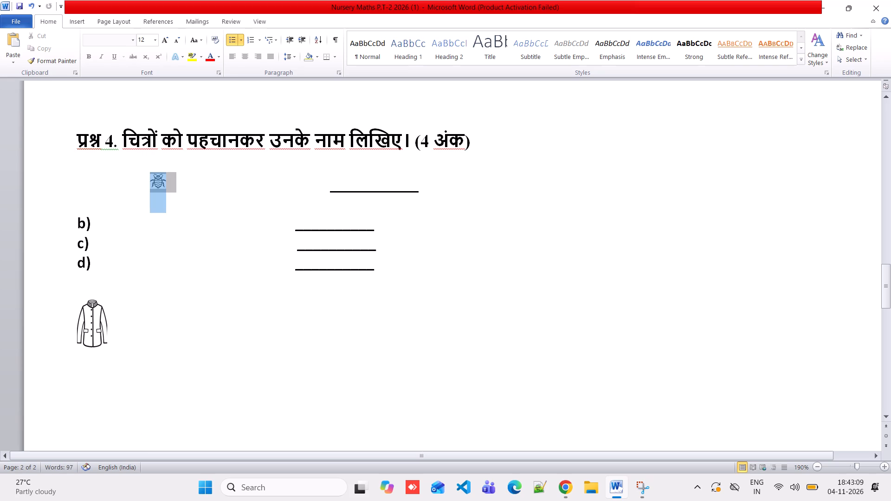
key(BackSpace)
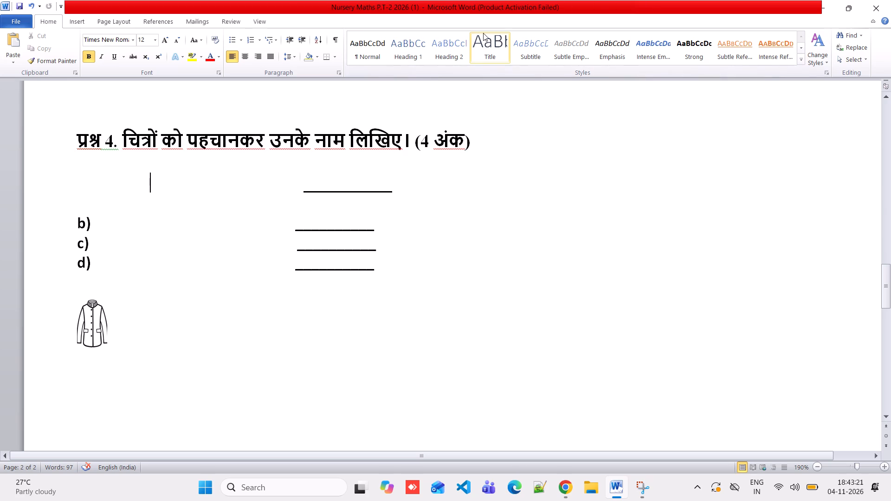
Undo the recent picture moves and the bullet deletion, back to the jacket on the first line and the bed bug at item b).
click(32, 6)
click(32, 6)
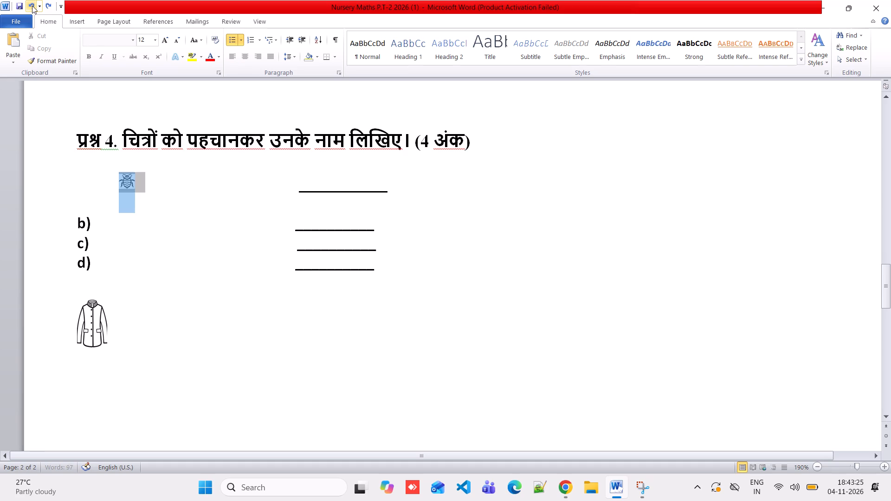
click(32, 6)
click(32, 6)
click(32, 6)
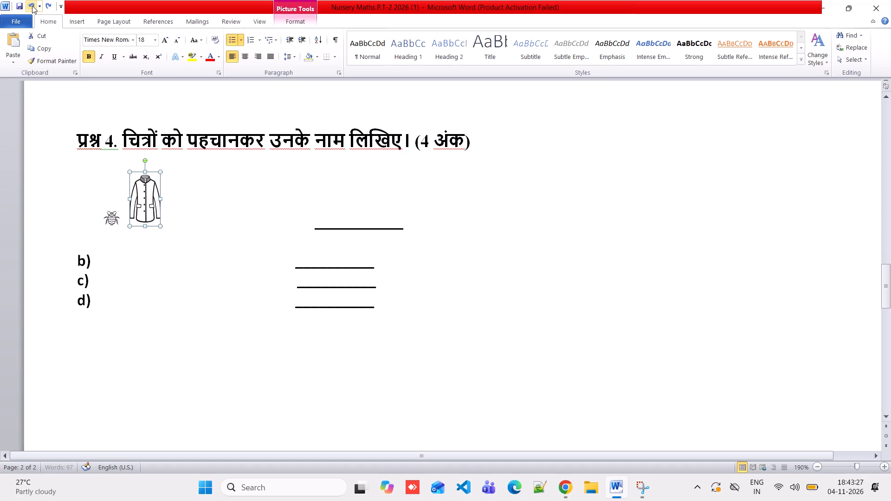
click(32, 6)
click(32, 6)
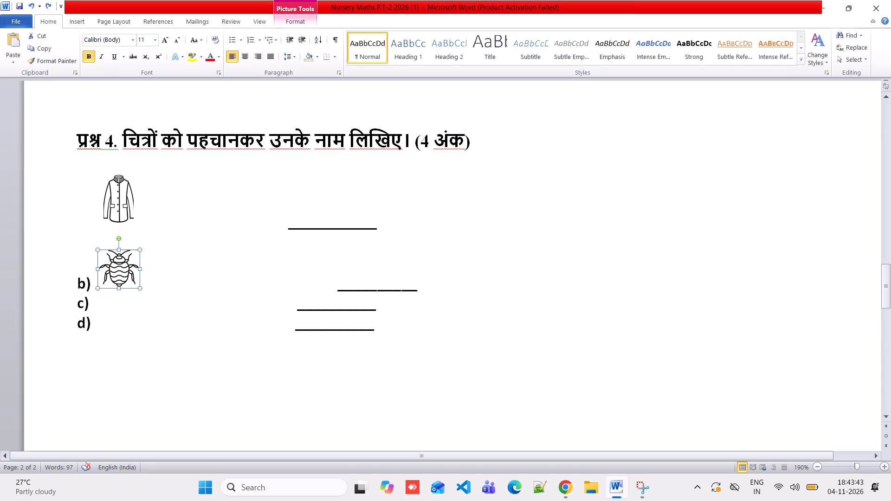
Delete the "b)" label in front of the bed bug picture.
click(89, 278)
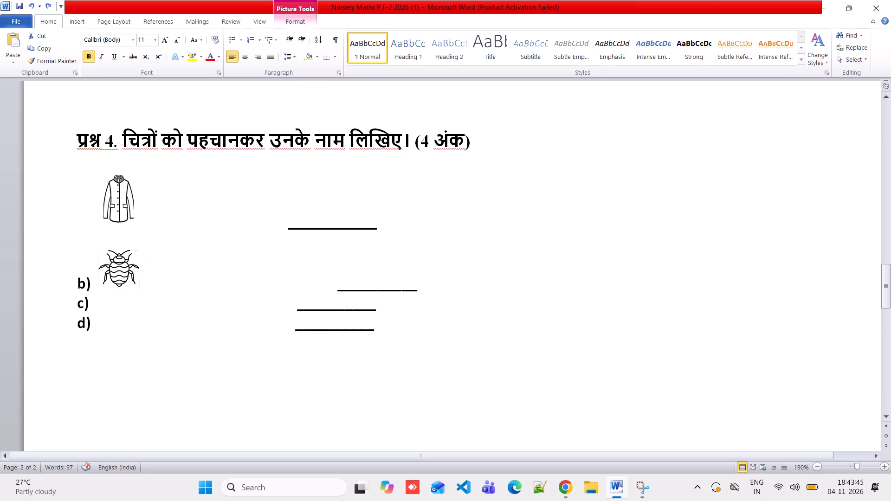
key(BackSpace)
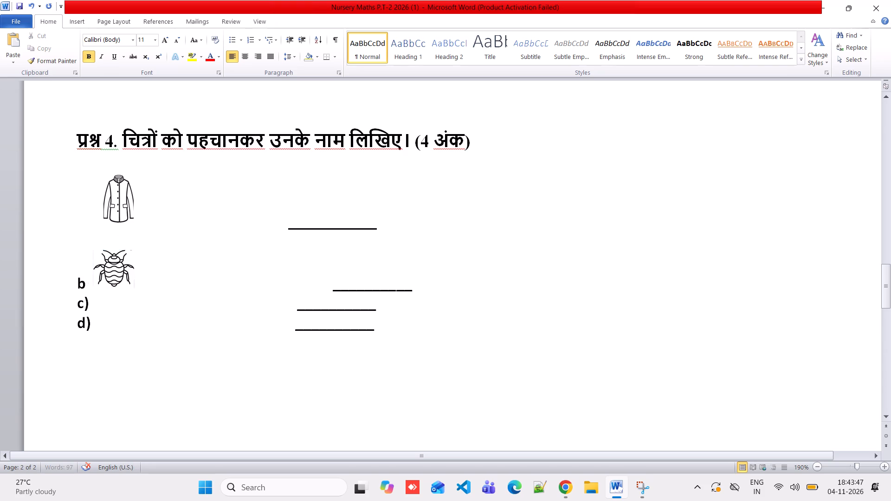
key(BackSpace)
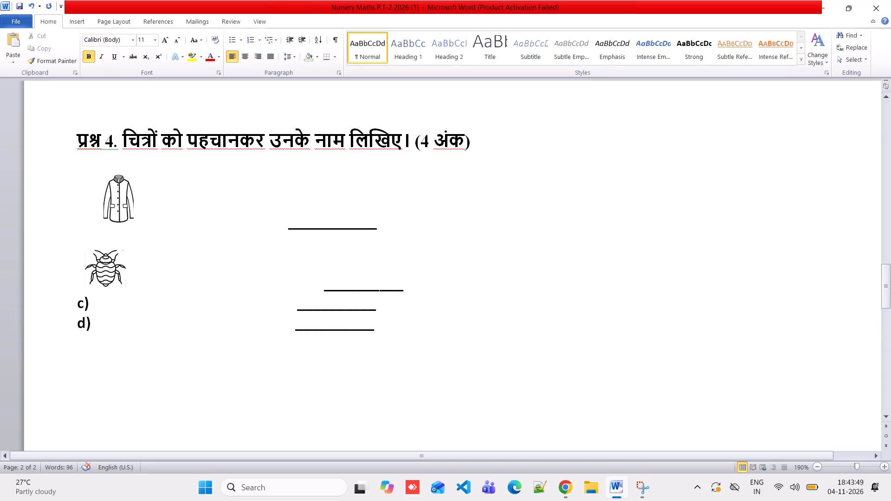
Shorten the gap between the bed bug picture and its answer blank to line the blank up with the jacket's blank.
click(317, 289)
key(BackSpace)
key(BackSpace)
key(BackSpace)
key(BackSpace)
key(BackSpace)
key(BackSpace)
key(BackSpace)
key(BackSpace)
key(BackSpace)
key(BackSpace)
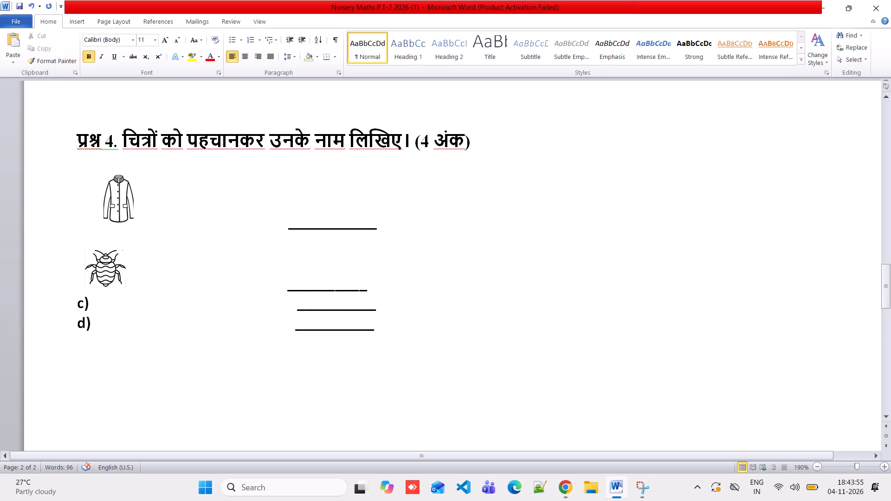
key(space)
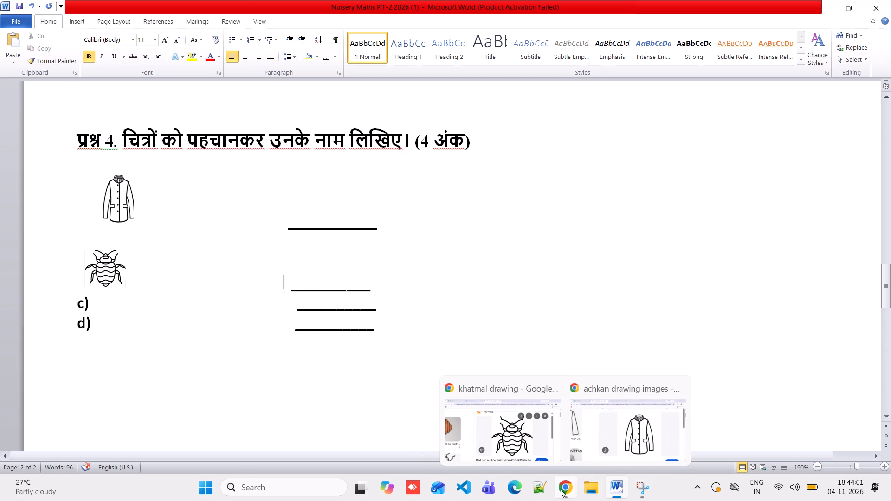
Switch to the Chrome window with the bed bug results and search Google for "fasal drawing".
click(510, 425)
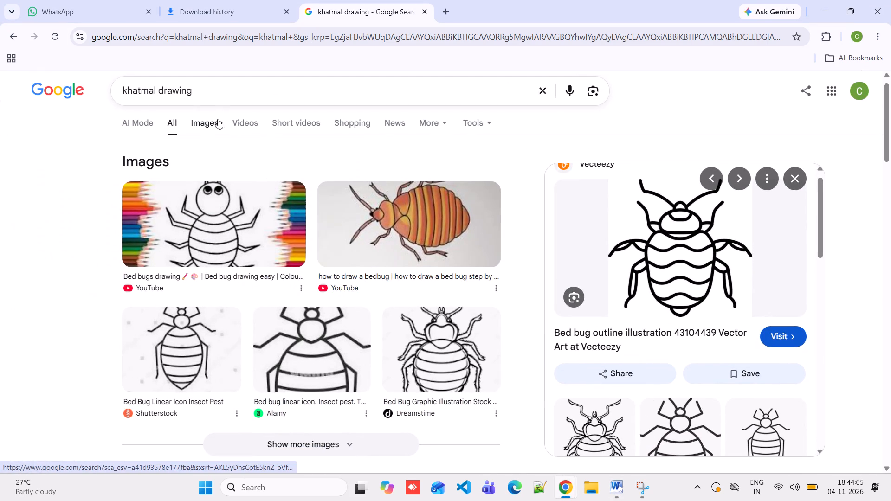
click(155, 90)
key(BackSpace)
key(BackSpace)
key(BackSpace)
key(BackSpace)
key(BackSpace)
key(BackSpace)
key(BackSpace)
key(BackSpace)
key(BackSpace)
key(BackSpace)
key(BackSpace)
key(BackSpace)
key(BackSpace)
key(BackSpace)
key(BackSpace)
key(BackSpace)
key(BackSpace)
key(BackSpace)
key(BackSpace)
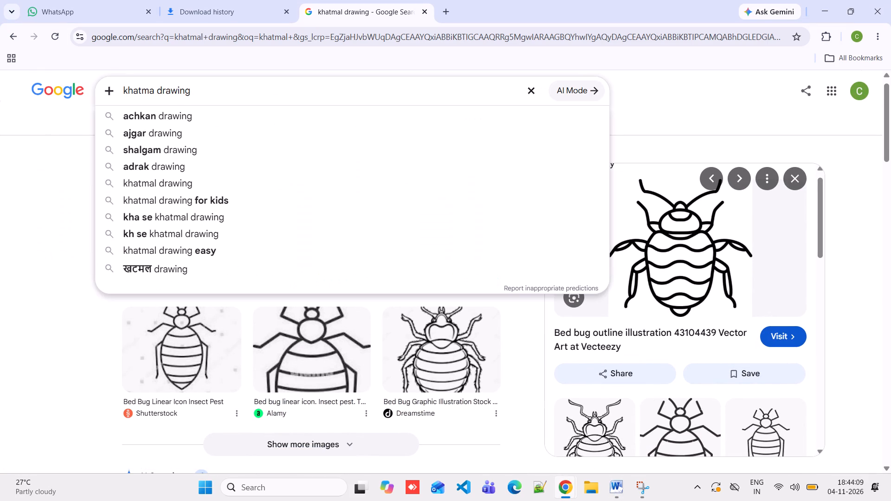
key(BackSpace)
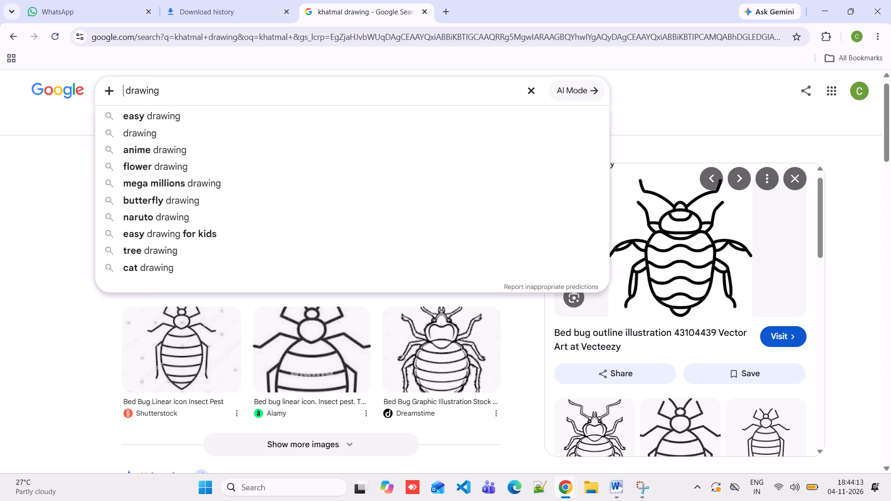
key(f)
text(asa)
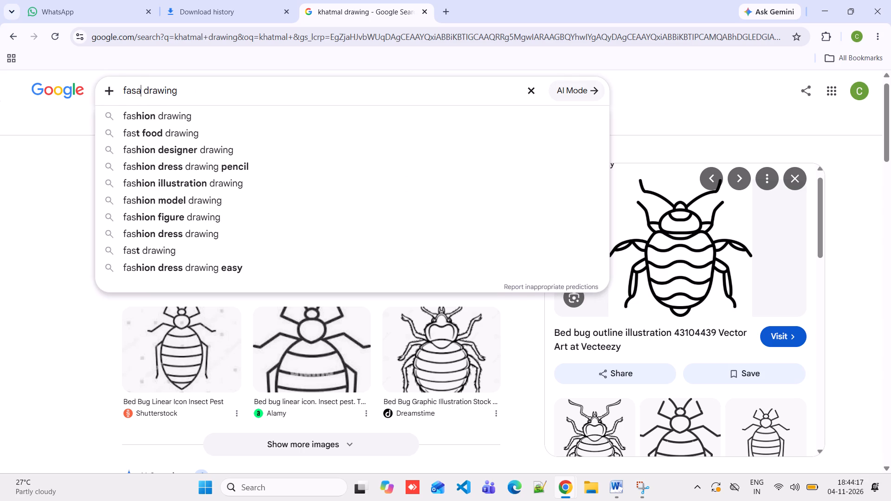
key(l)
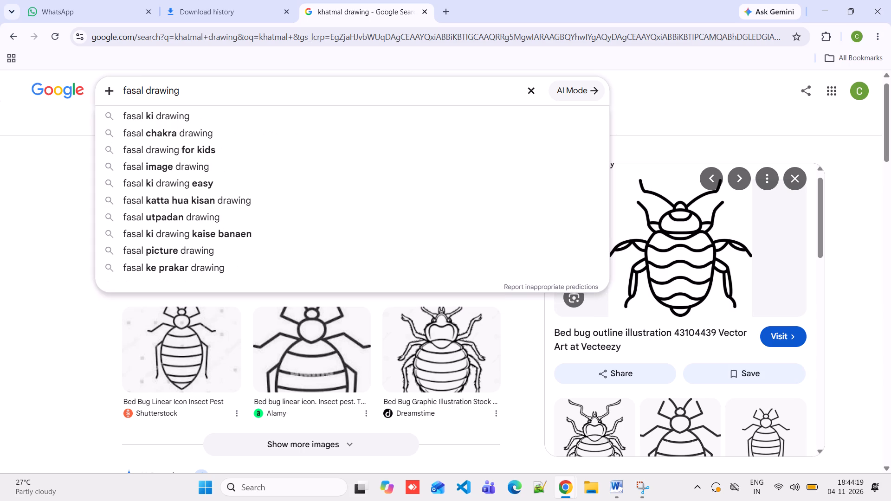
key(Return)
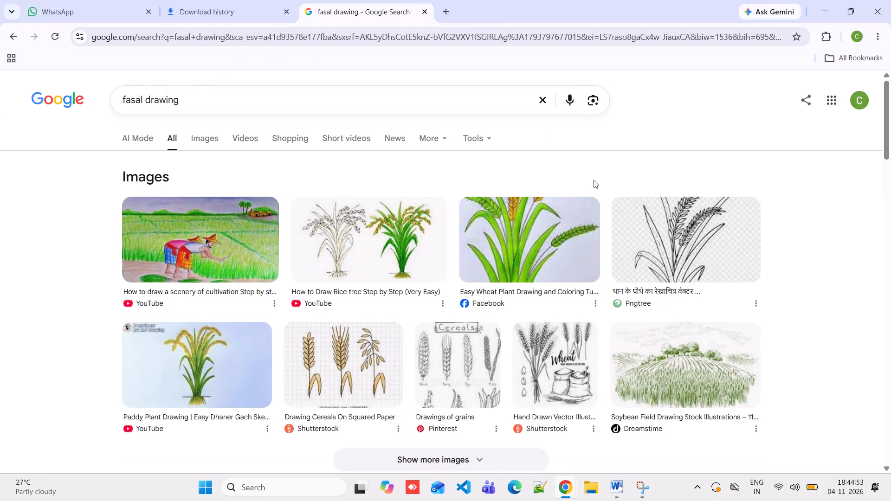
Open the preview of the black-and-white paddy plant sketch from Pngtree in the image results.
click(667, 242)
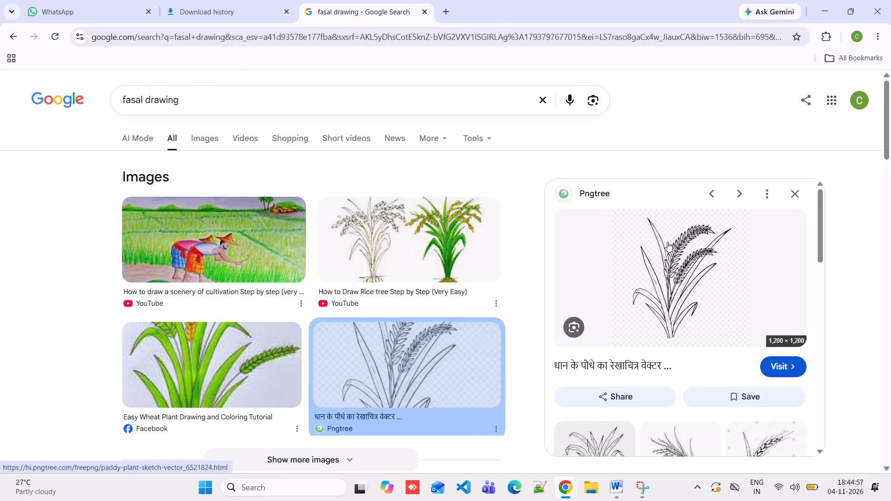
Capture a rectangular screen snip around the enlarged Pngtree paddy plant drawing and open it in Snipping Tool.
scroll(667, 242, left, 1)
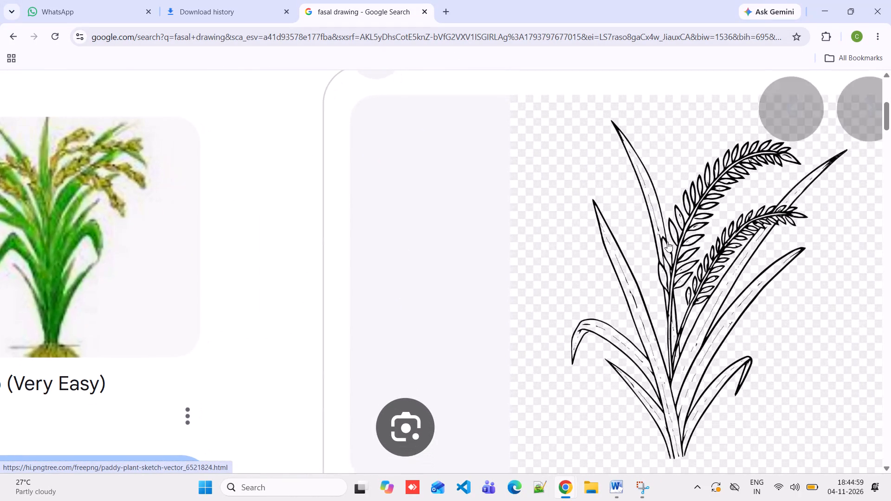
scroll(667, 242, left, 4)
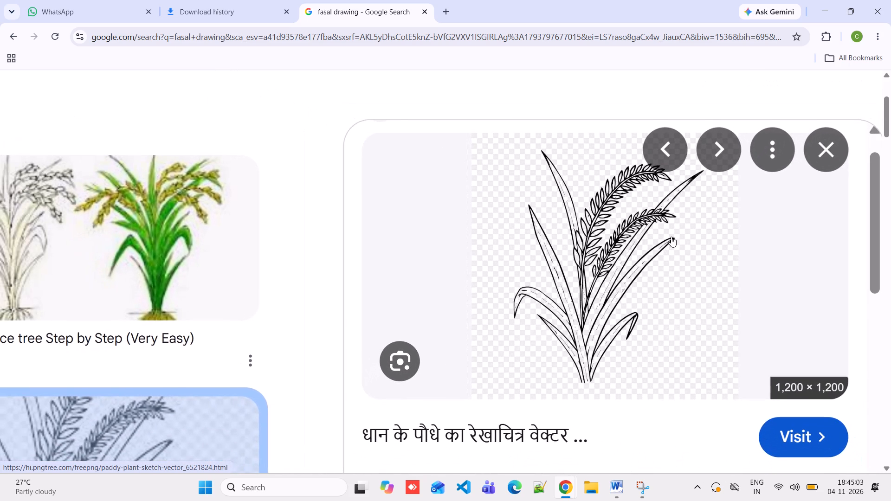
click(824, 160)
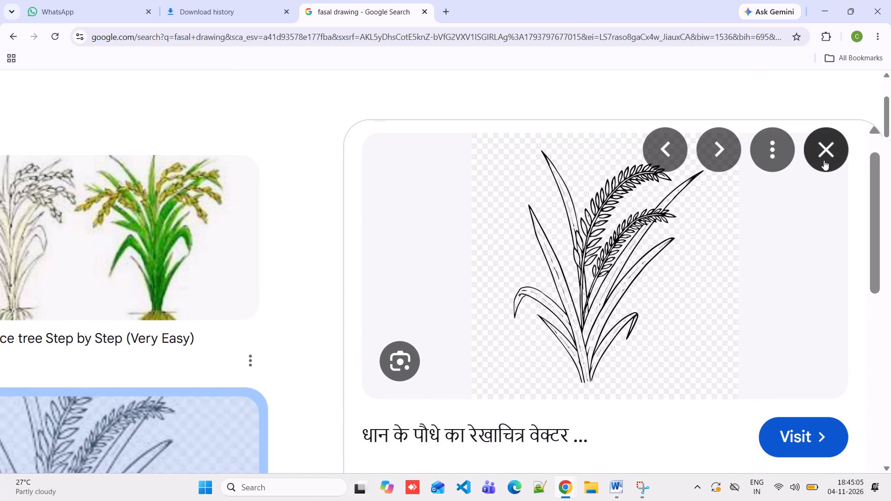
click(646, 219)
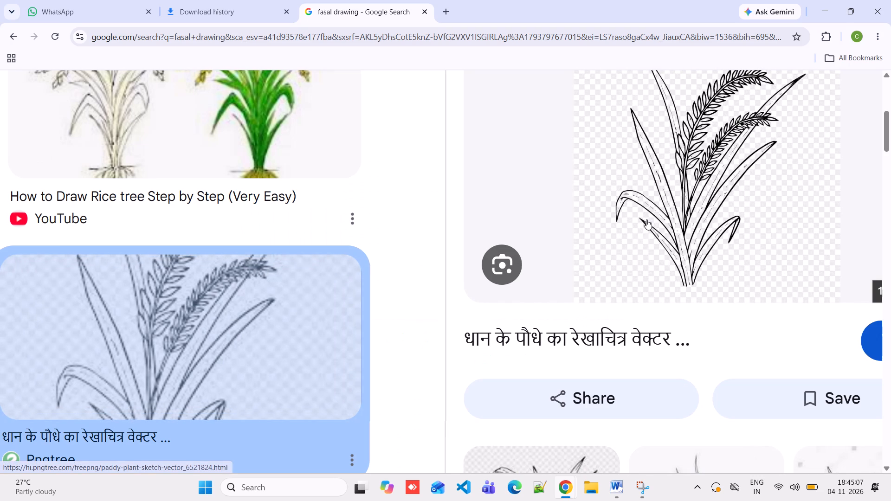
scroll(571, 262, up, 2)
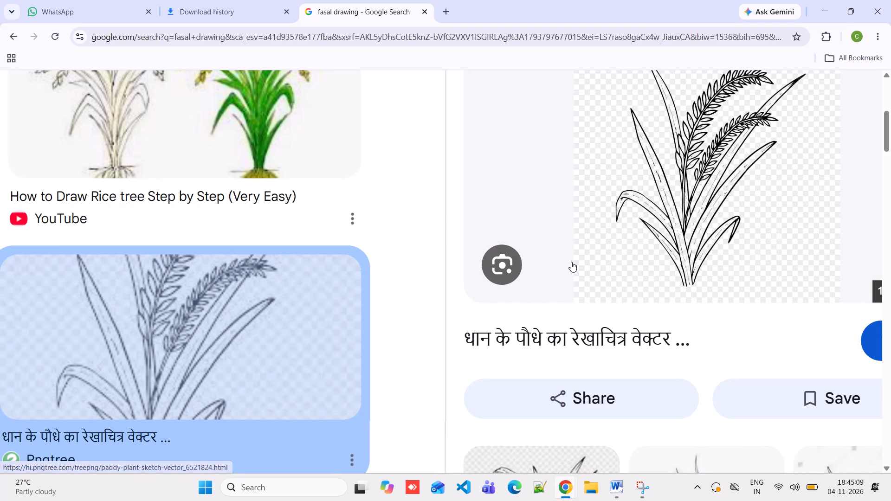
scroll(571, 262, up, 2)
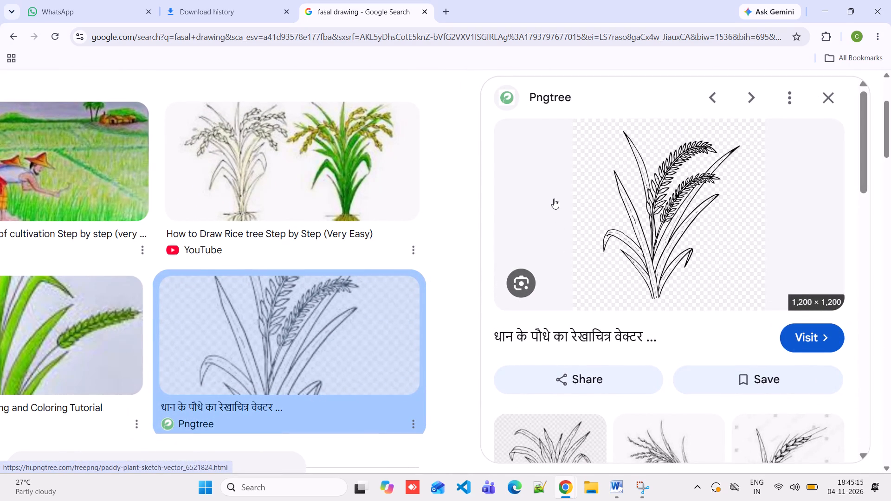
key(shift+super+s)
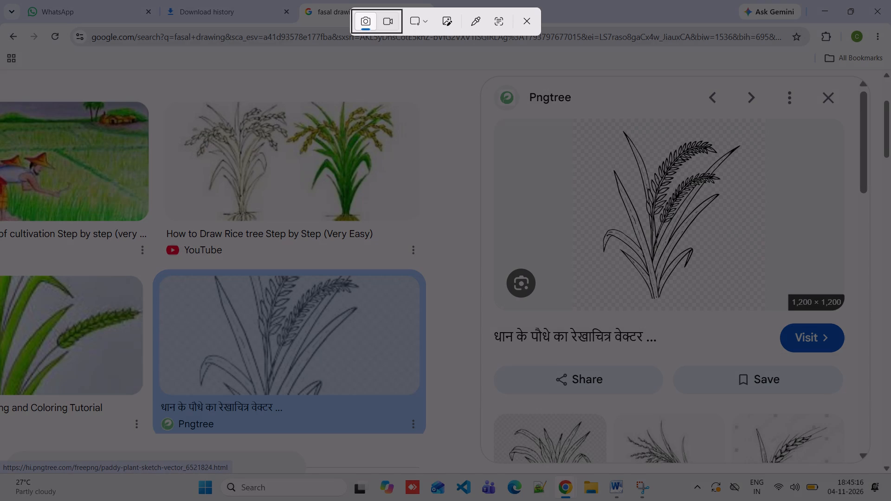
drag(570, 122, 640, 172)
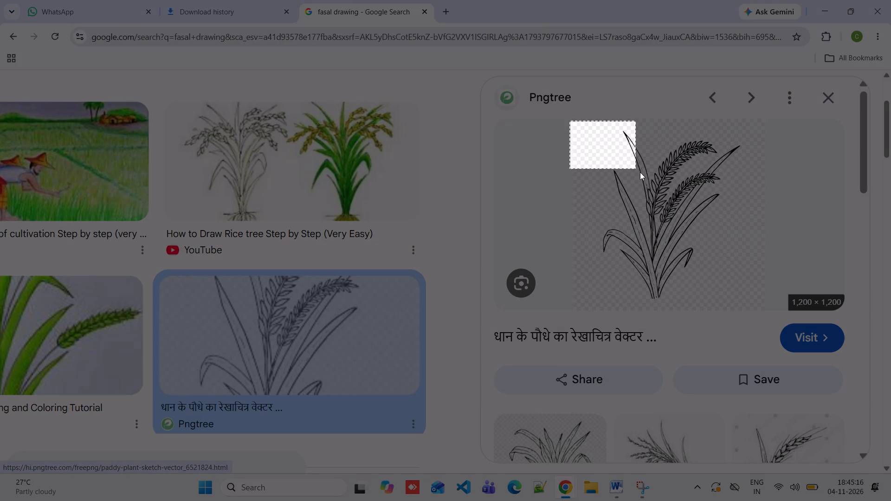
drag(640, 172, 743, 263)
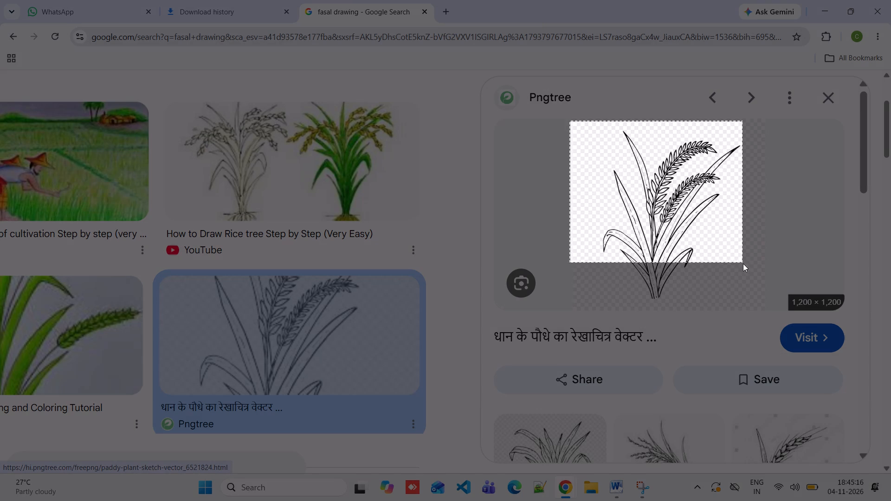
drag(743, 263, 759, 305)
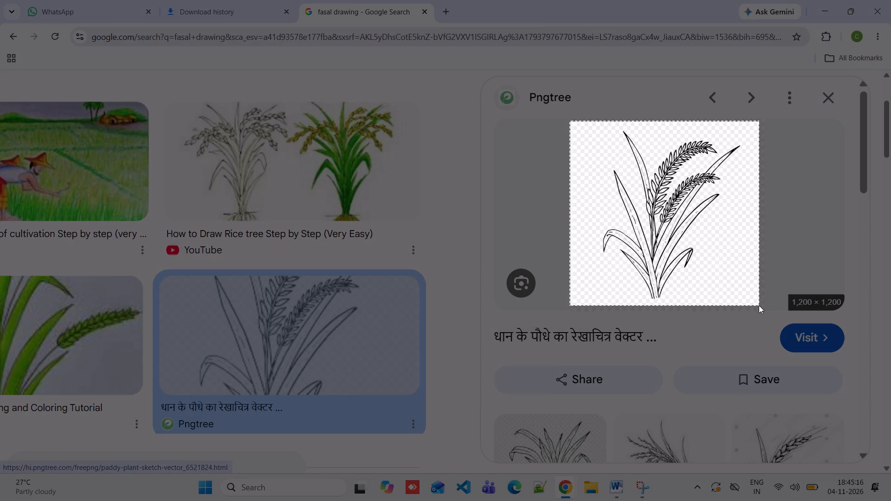
drag(759, 305, 759, 307)
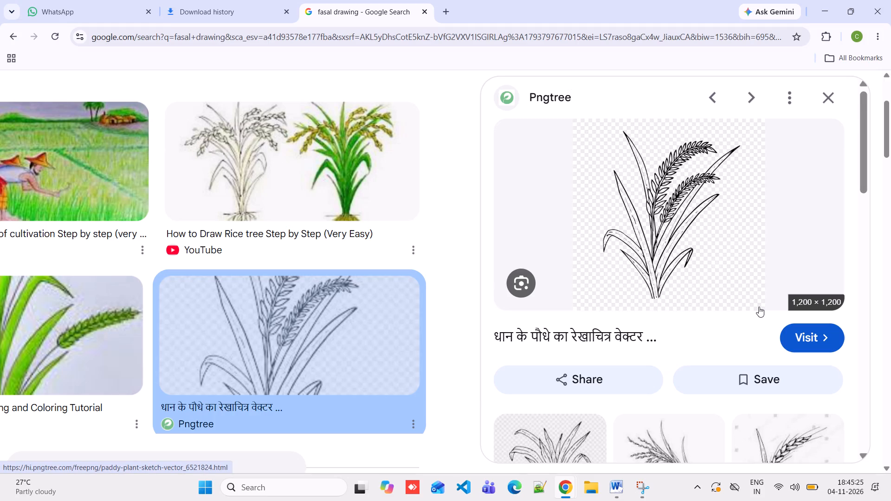
click(817, 337)
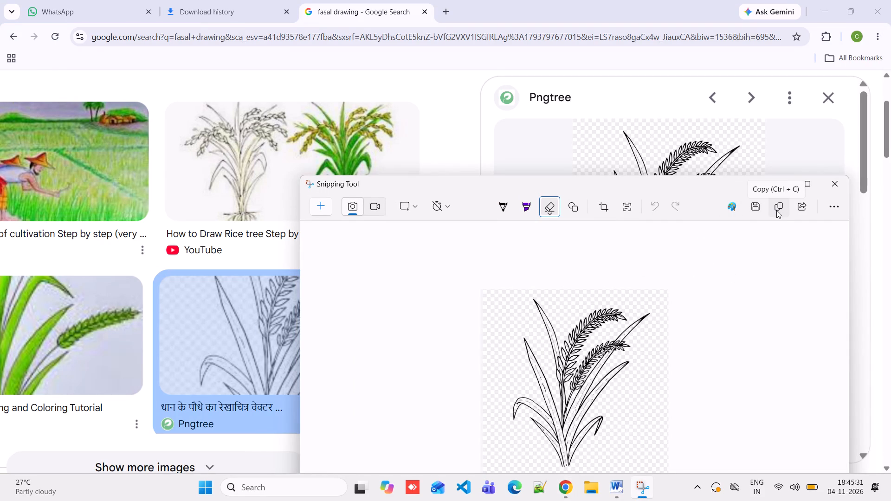
Crop the paddy plant snip in Snipping Tool closer to the plant, trimming its side margins, and apply the crop.
click(601, 208)
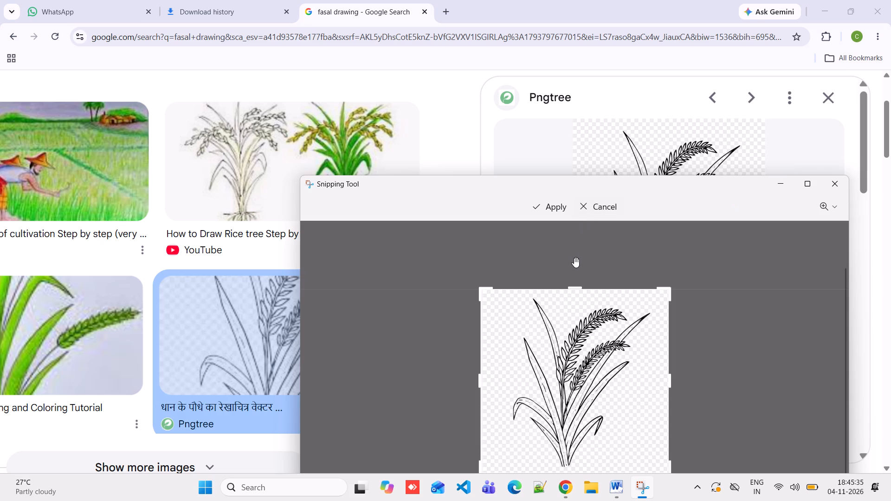
drag(569, 285, 569, 289)
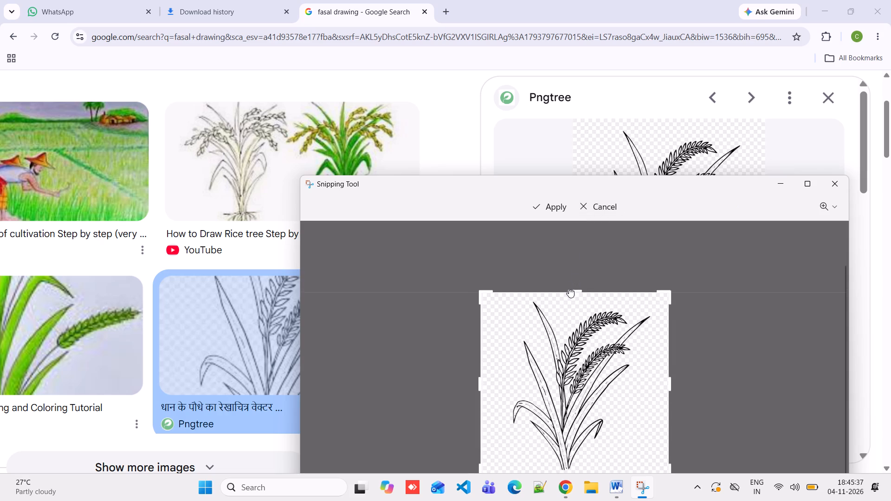
drag(569, 289, 562, 240)
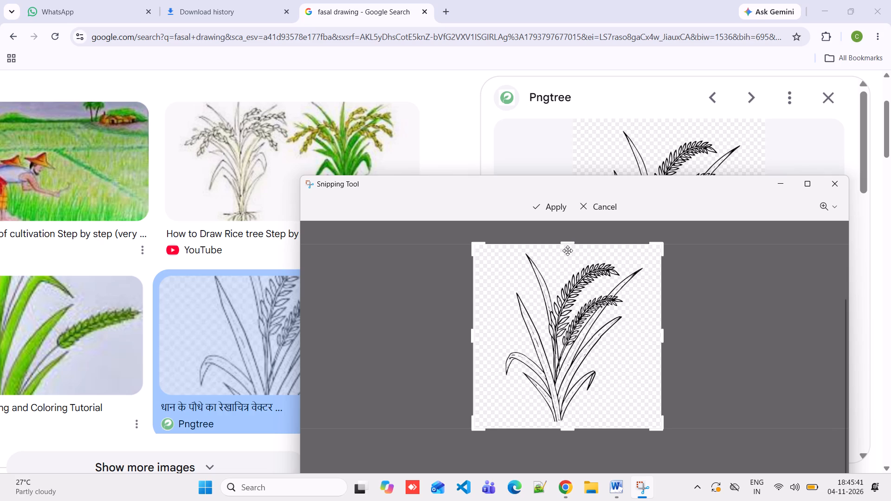
drag(566, 245, 566, 250)
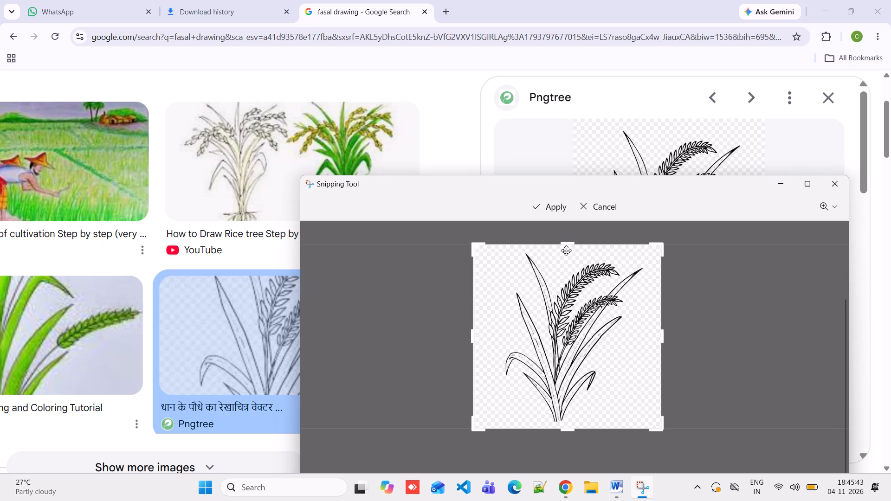
drag(566, 250, 568, 242)
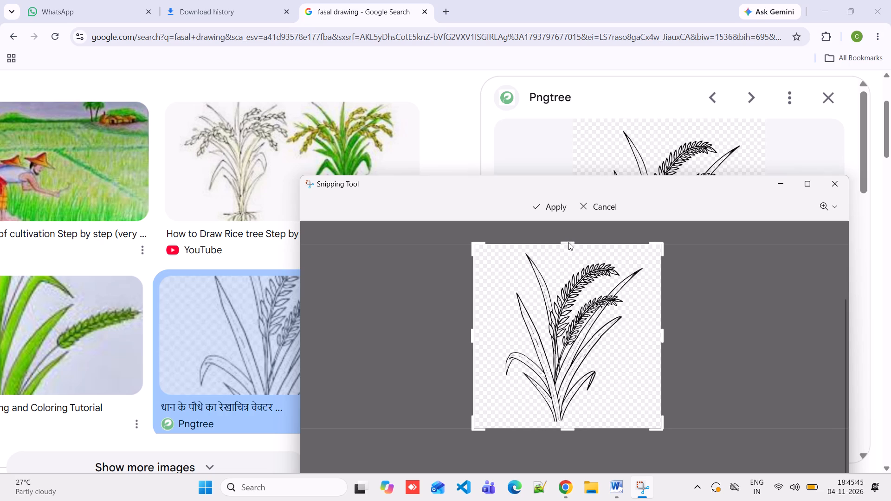
drag(568, 242, 568, 239)
click(568, 239)
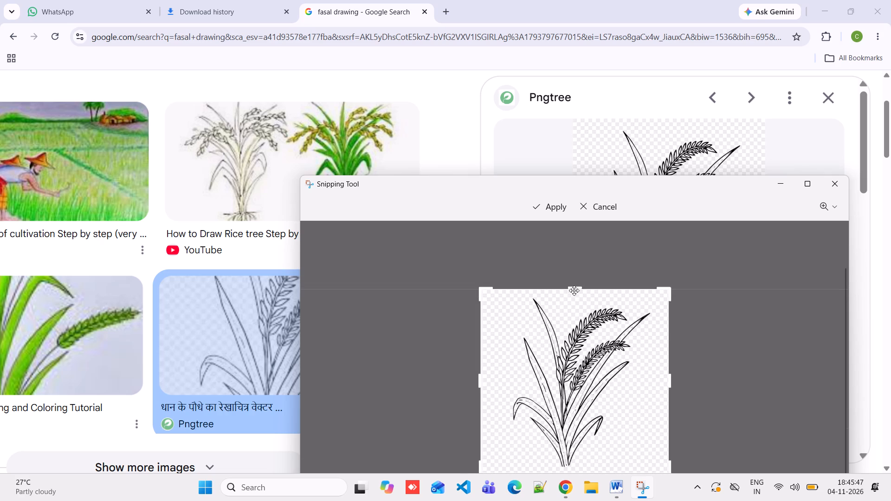
drag(574, 287, 576, 323)
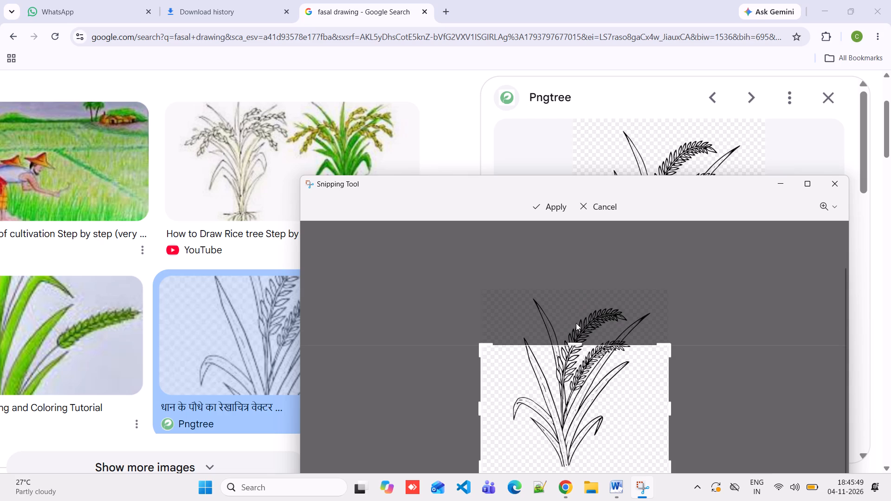
drag(576, 323, 576, 272)
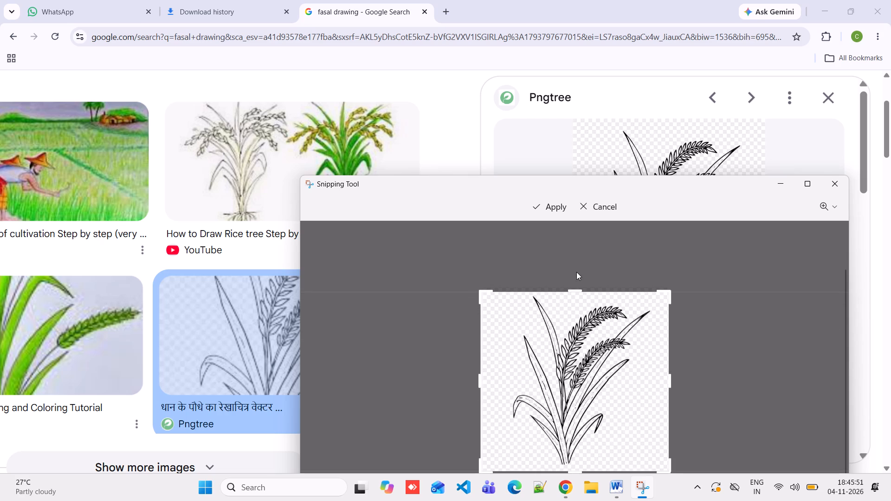
drag(482, 378, 506, 377)
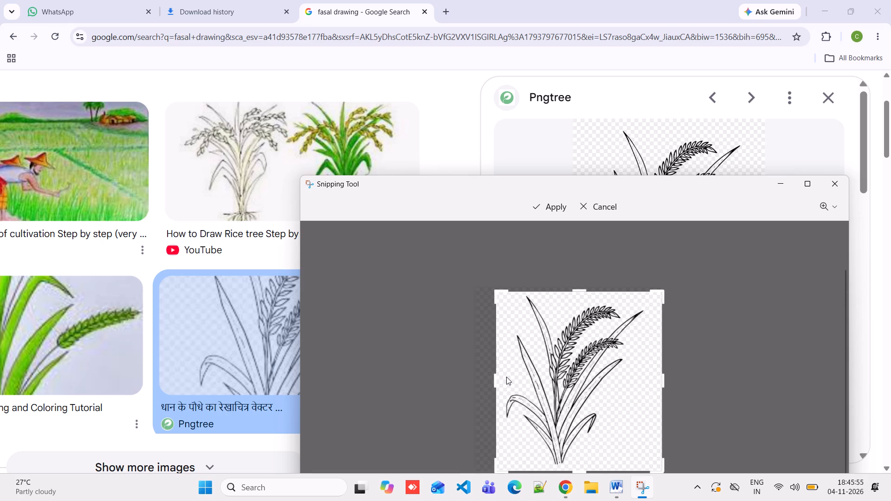
drag(655, 383, 654, 383)
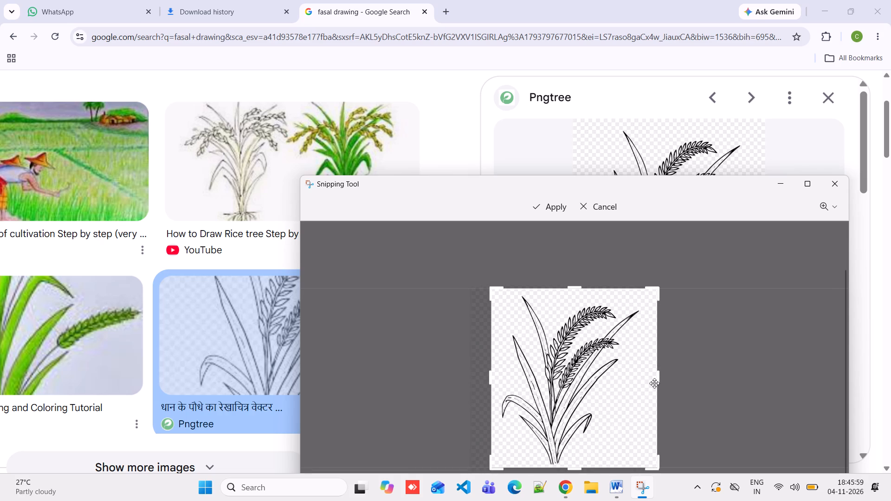
drag(654, 383, 653, 388)
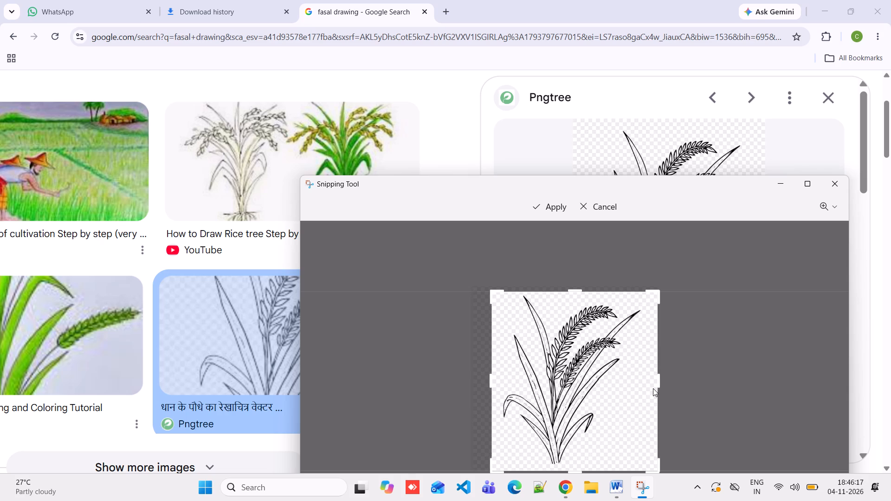
scroll(653, 388, down, 1)
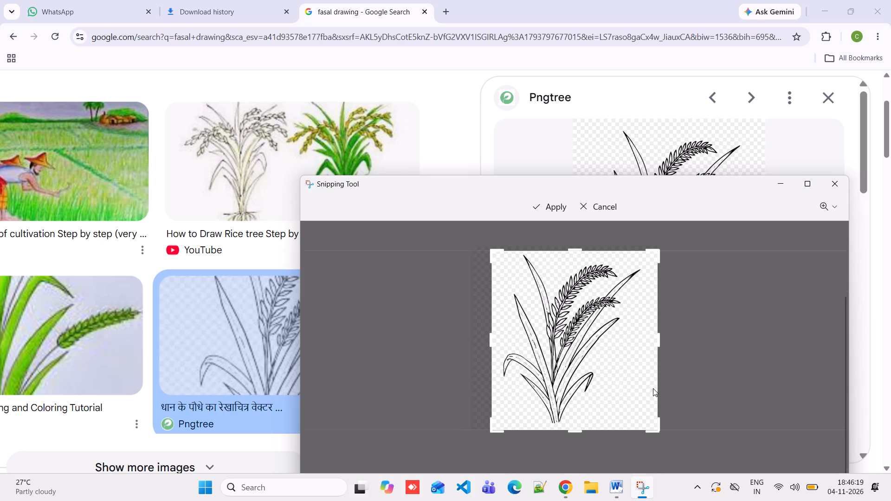
scroll(653, 388, down, 1)
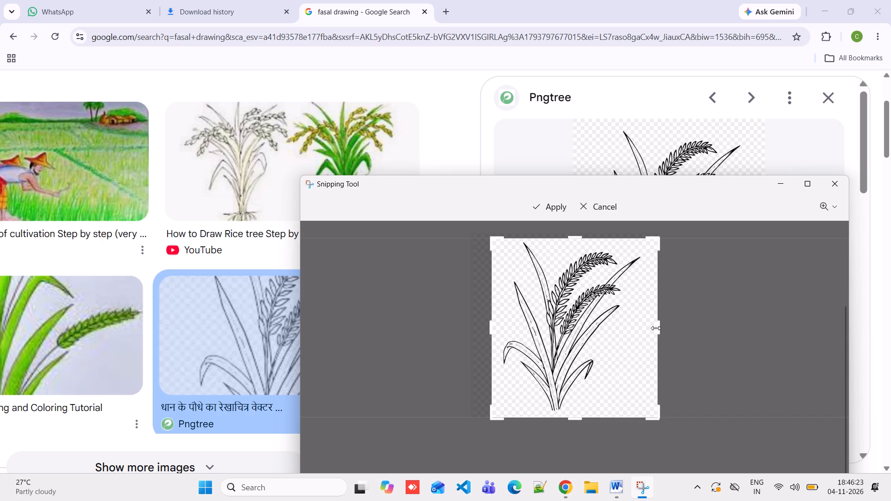
drag(656, 328, 636, 329)
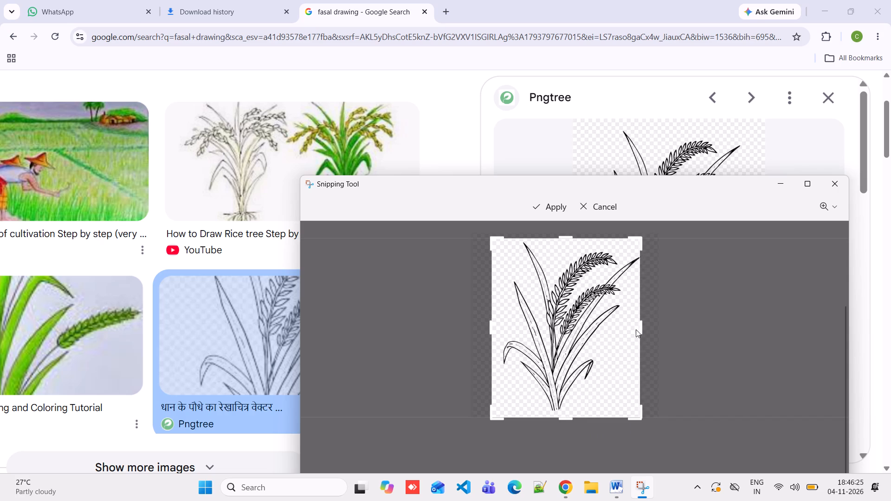
drag(636, 329, 641, 327)
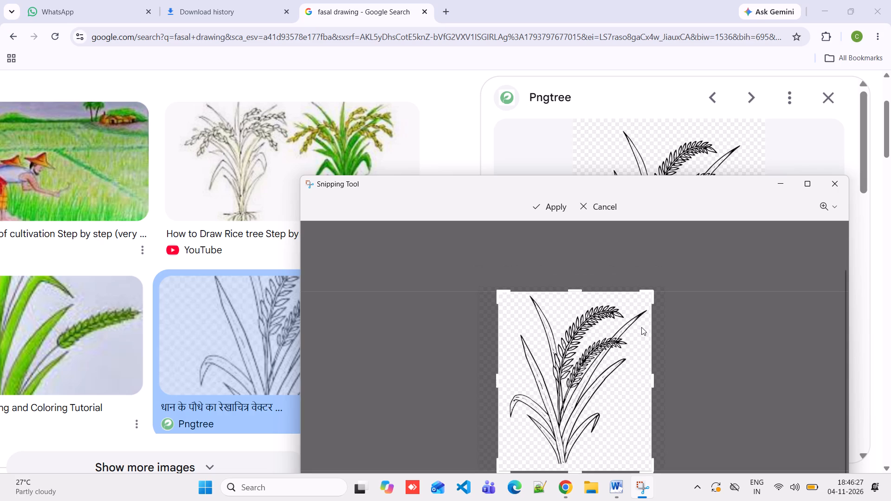
click(549, 209)
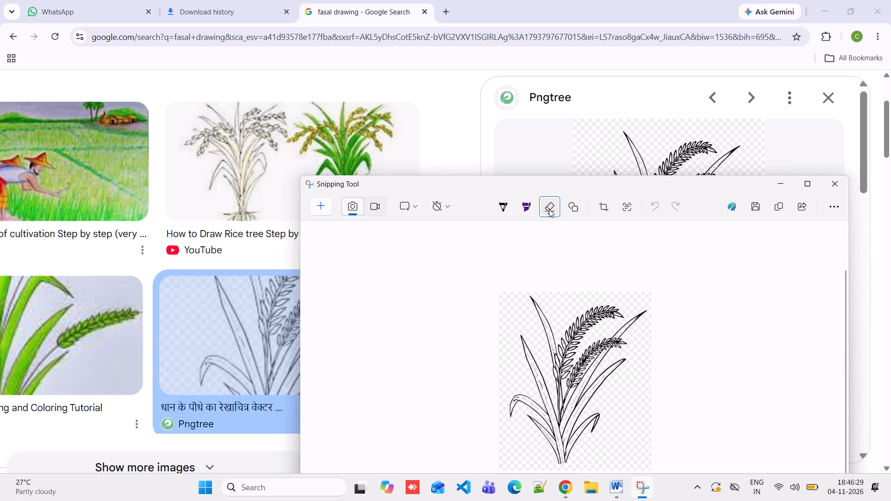
Copy the cropped paddy plant drawing and paste it into Question 4 of the Word paper.
click(777, 208)
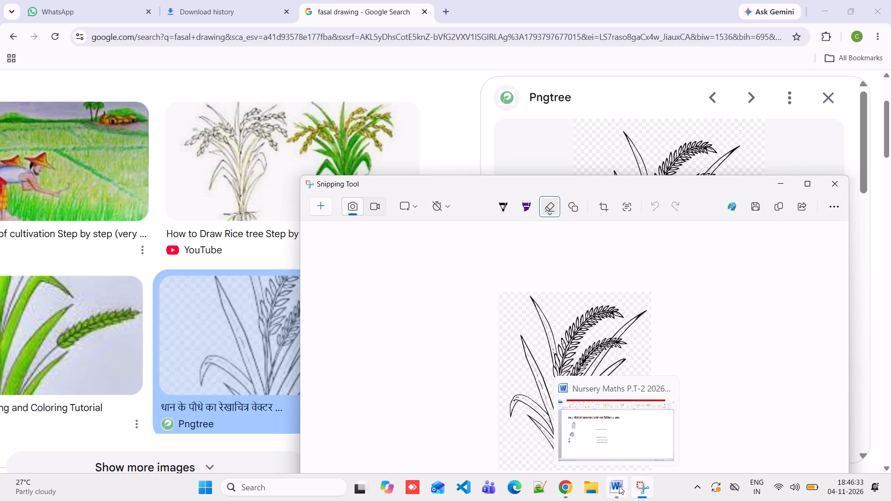
click(617, 454)
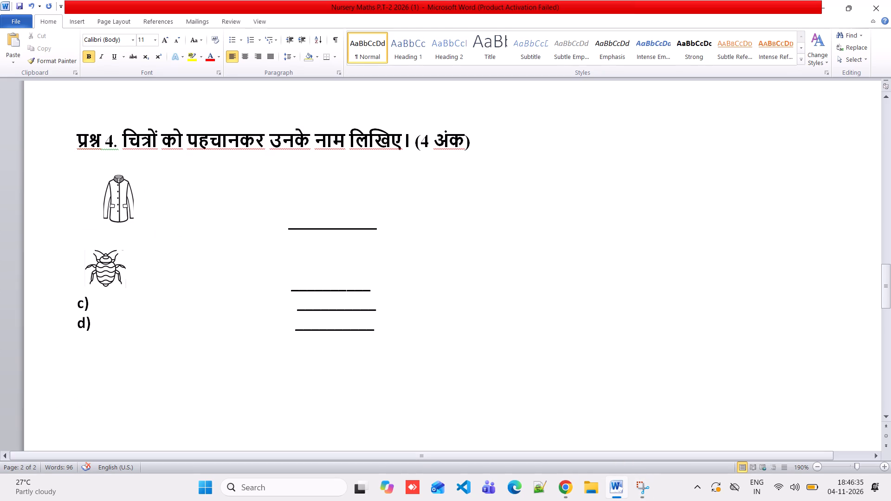
key(ctrl+v)
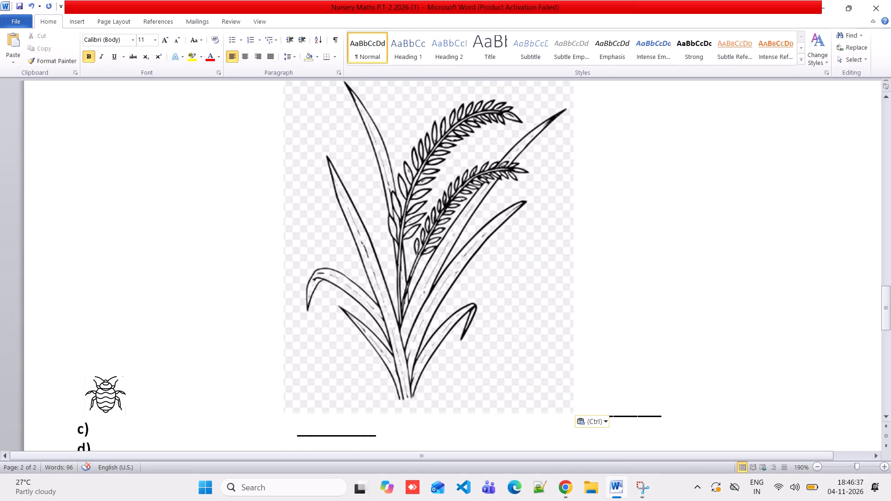
Shrink the pasted paddy plant picture proportionally to roughly the size of the bed bug picture.
ctrl+scroll(191, 362, down, 4)
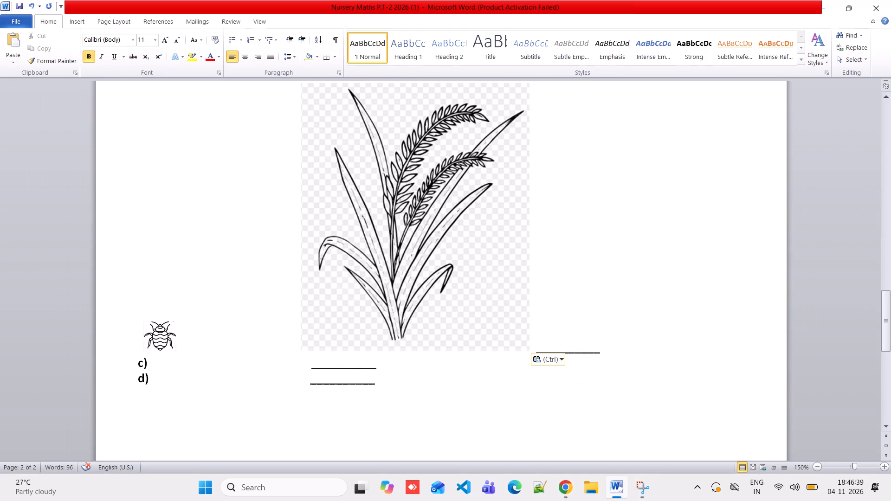
click(387, 302)
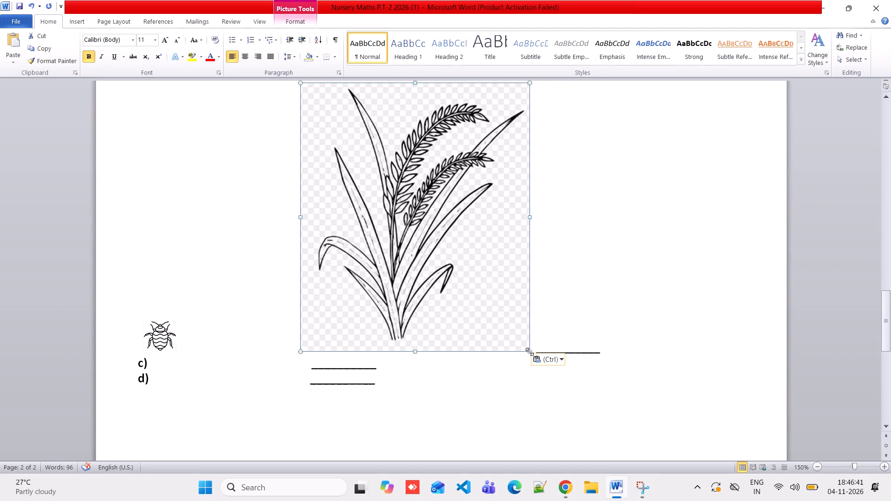
drag(529, 351, 341, 168)
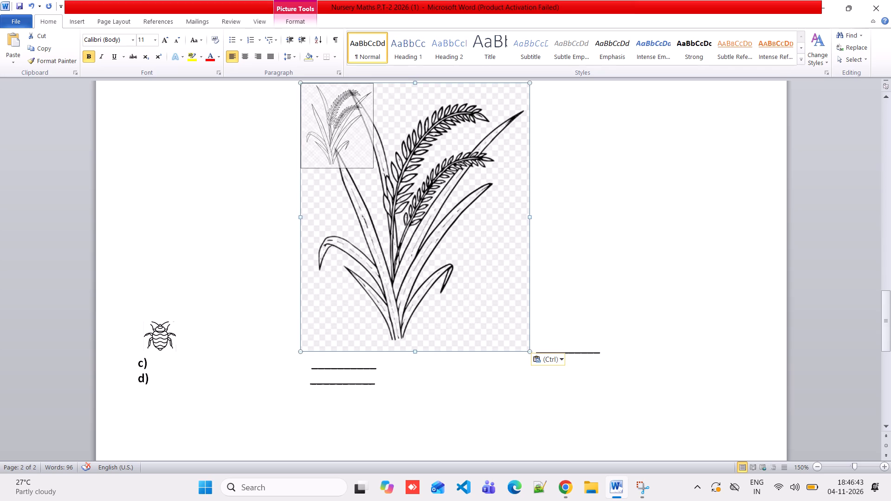
drag(341, 168, 334, 150)
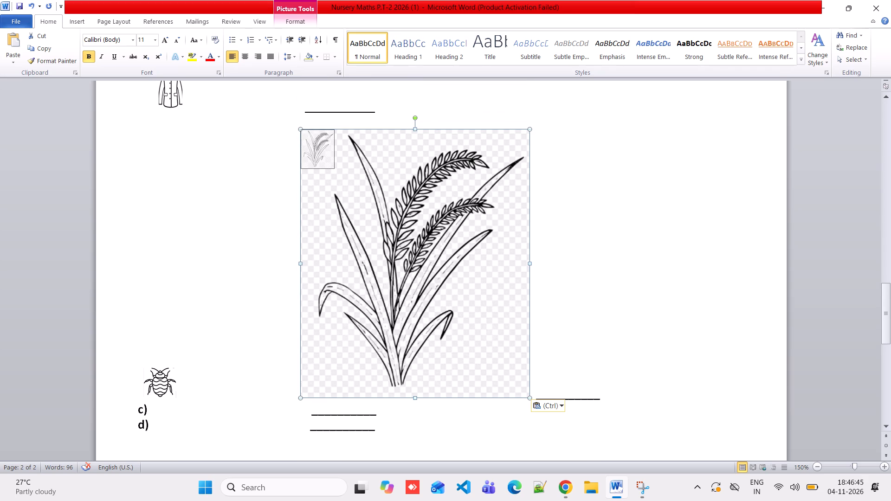
drag(334, 150, 334, 150)
Move the small paddy plant picture to the c) line, between the label and its answer blank.
drag(311, 141, 172, 197)
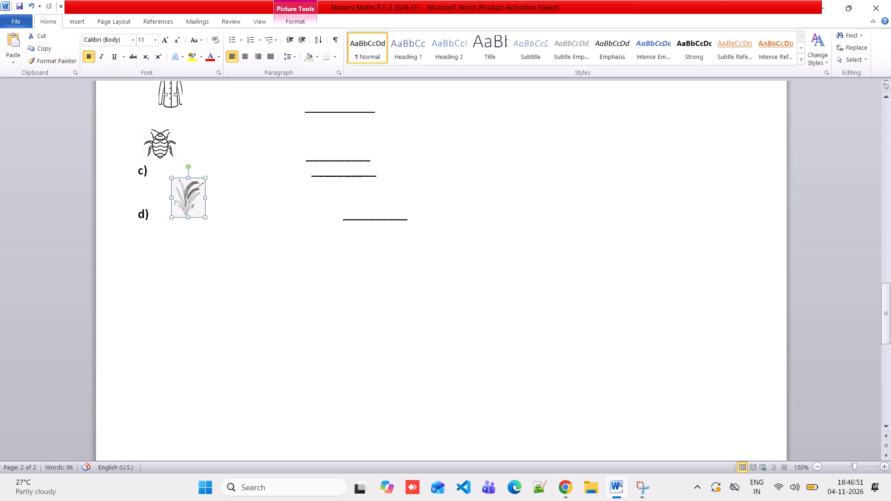
drag(183, 197, 158, 180)
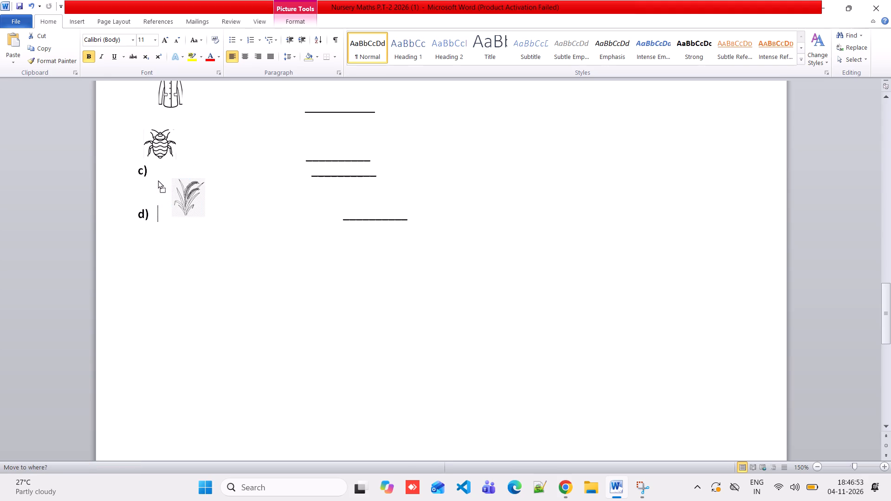
drag(158, 180, 158, 177)
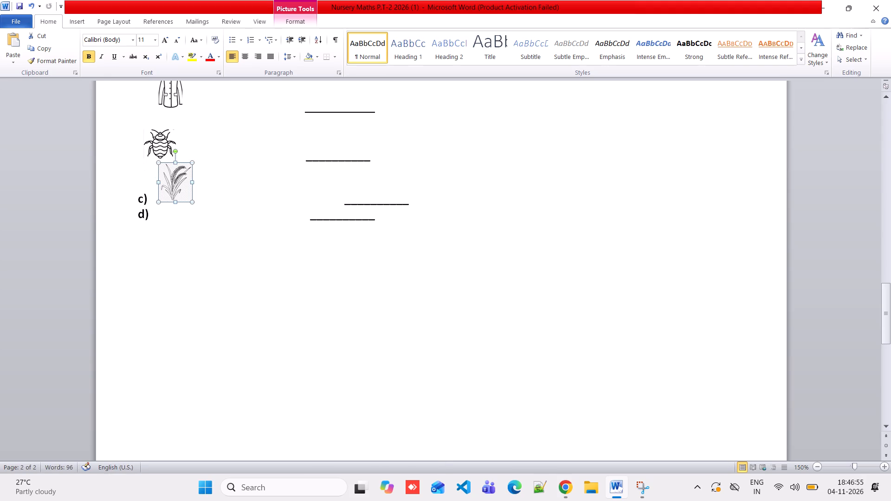
Delete the c) label in front of the paddy plant, keeping the picture on its own line below the bed bug.
click(150, 199)
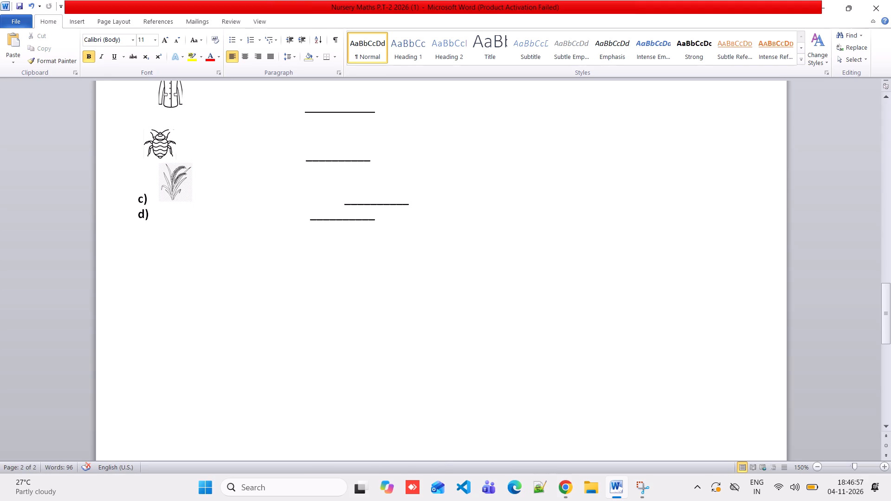
click(150, 199)
key(BackSpace)
key(BackSpace)
key(BackSpace)
key(BackSpace)
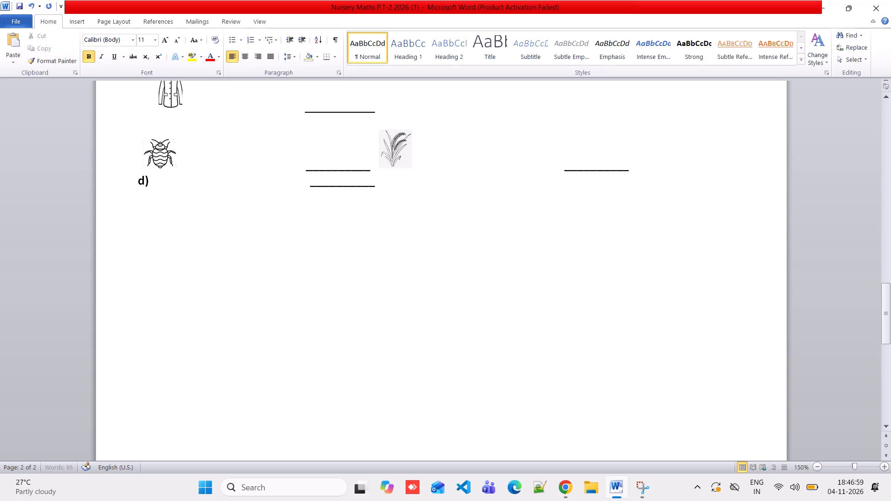
key(Return)
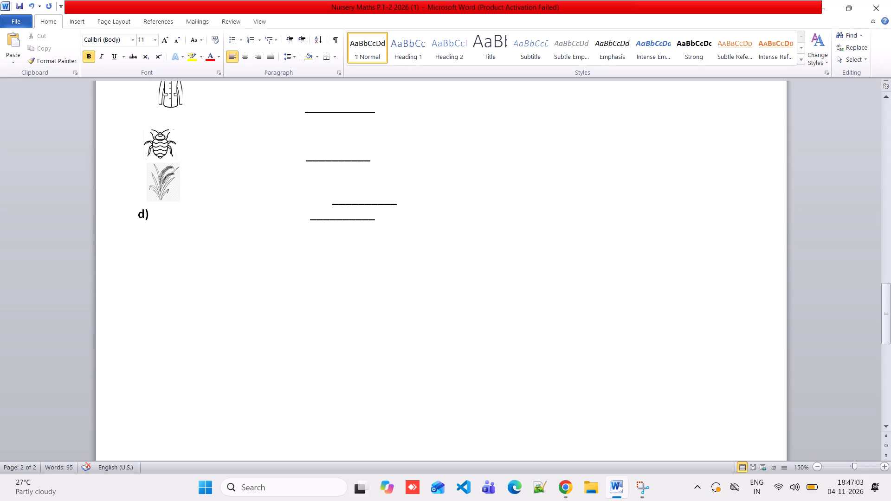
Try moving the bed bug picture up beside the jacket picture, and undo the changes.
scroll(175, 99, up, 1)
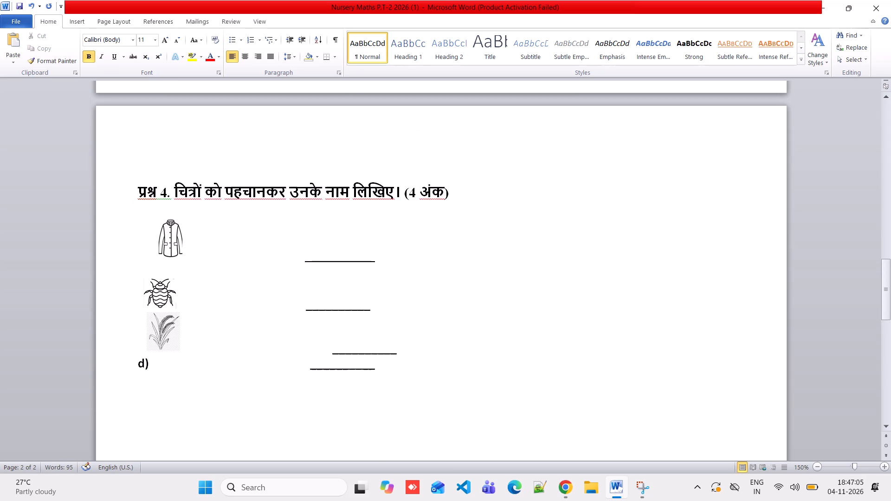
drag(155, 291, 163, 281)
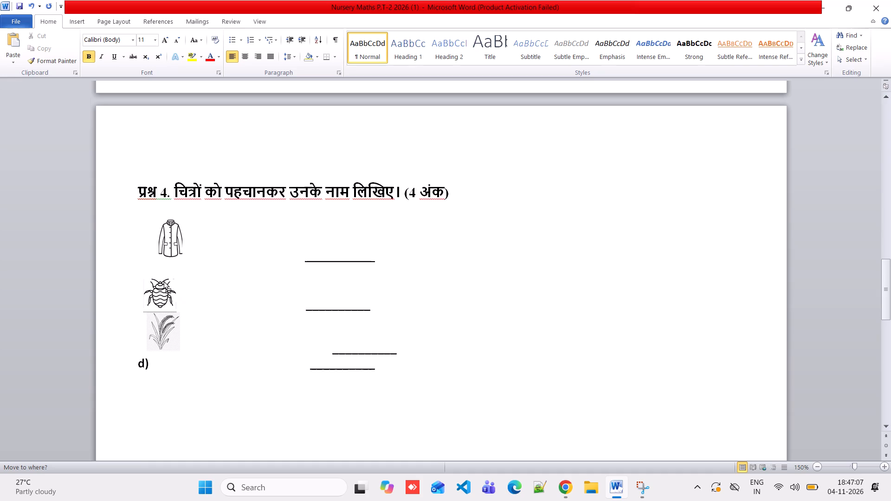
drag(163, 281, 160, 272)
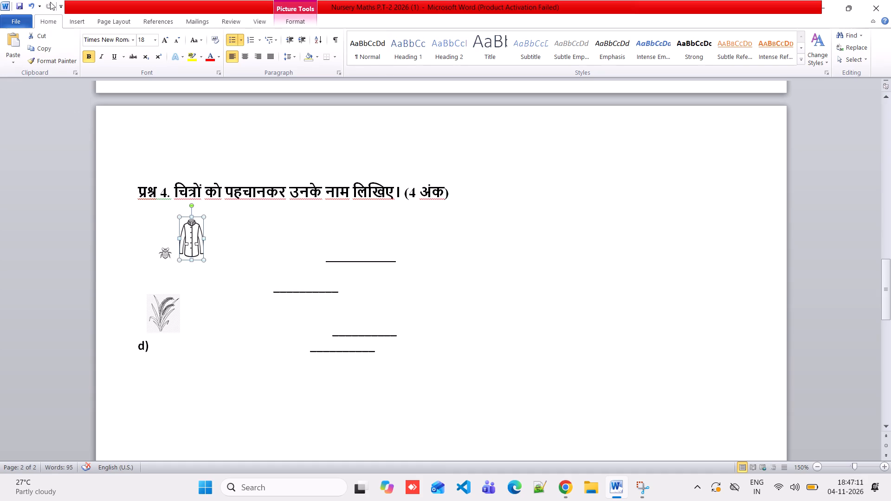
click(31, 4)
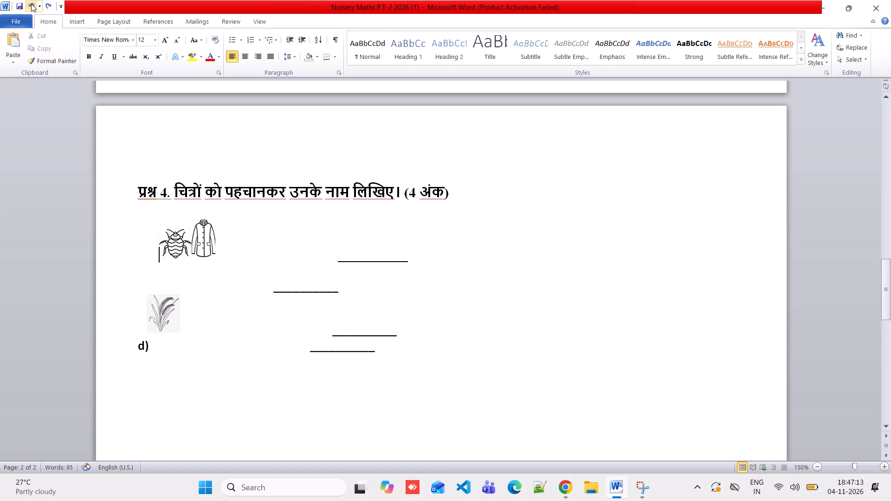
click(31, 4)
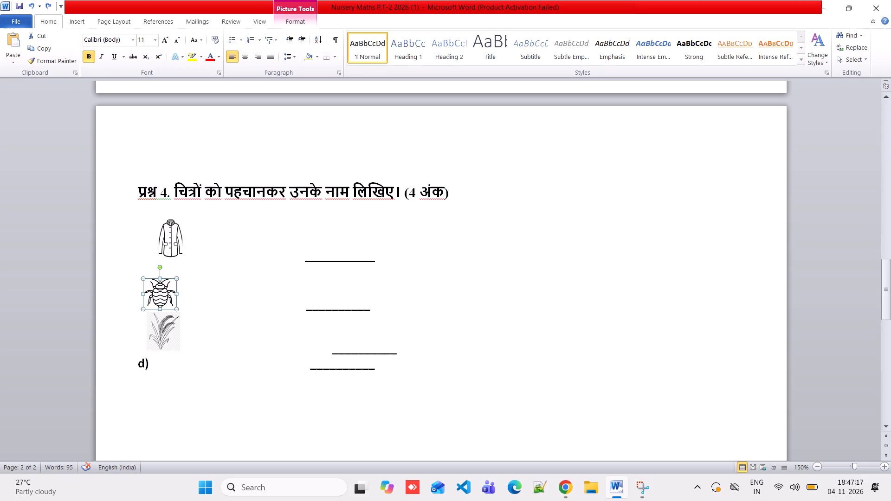
Delete the d) label below the paddy plant picture, undoing the excess deletion so its answer blank stays on its own line.
click(149, 362)
click(149, 362)
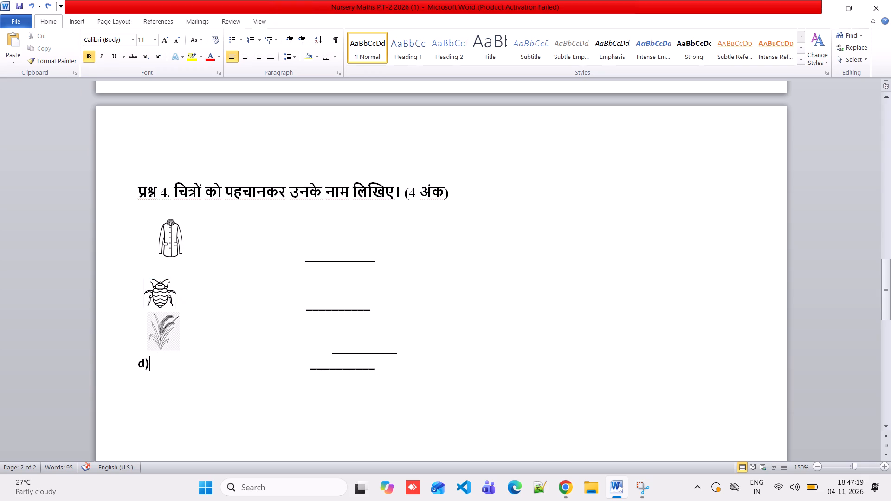
key(BackSpace)
key(BackSpace)
key(BackSpace)
key(BackSpace)
key(BackSpace)
key(BackSpace)
key(BackSpace)
key(BackSpace)
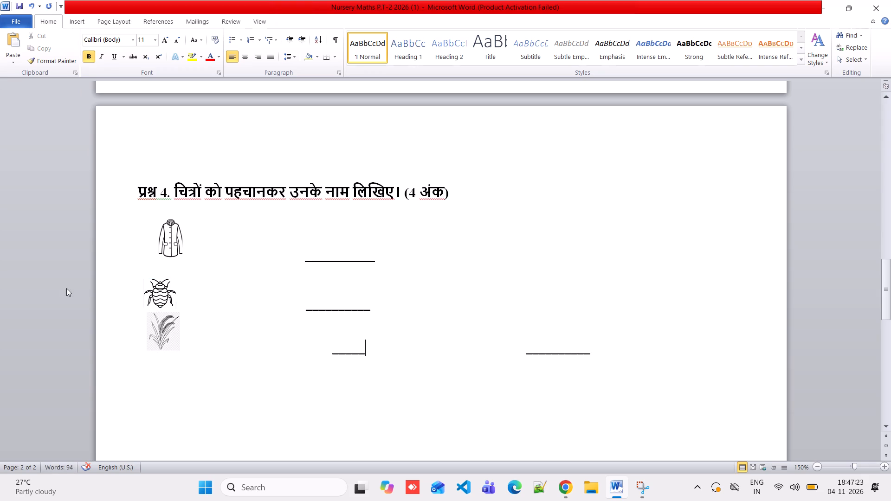
click(28, 2)
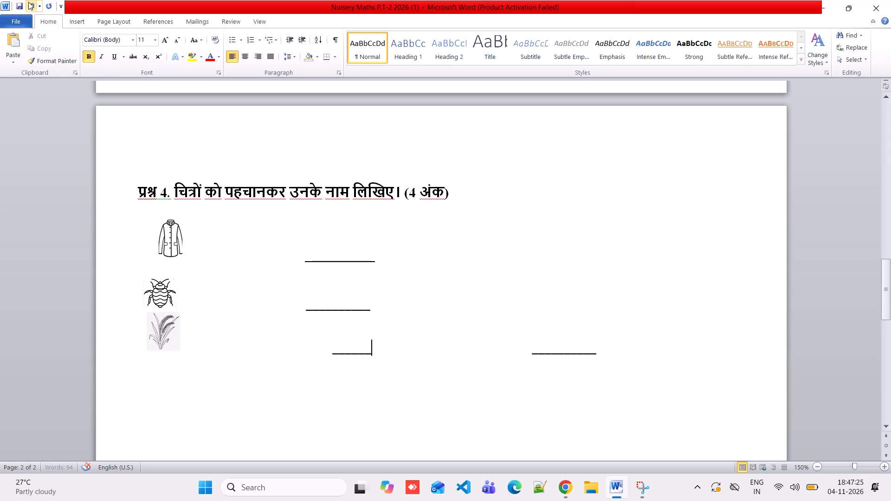
triple_click(28, 2)
click(28, 2)
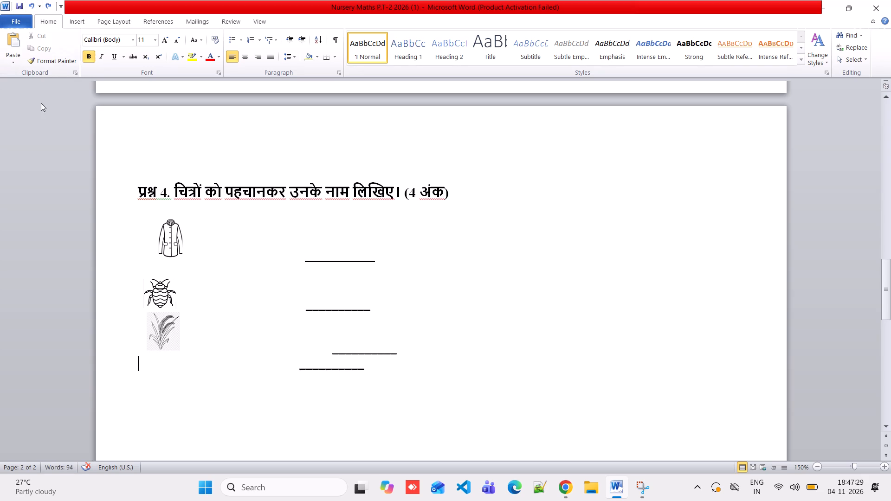
Remove the extra spaces before the paddy plant's answer blank to line it up with the blank beside the bed bug.
click(326, 354)
key(BackSpace)
key(BackSpace)
key(BackSpace)
key(BackSpace)
key(BackSpace)
key(BackSpace)
key(BackSpace)
key(BackSpace)
key(BackSpace)
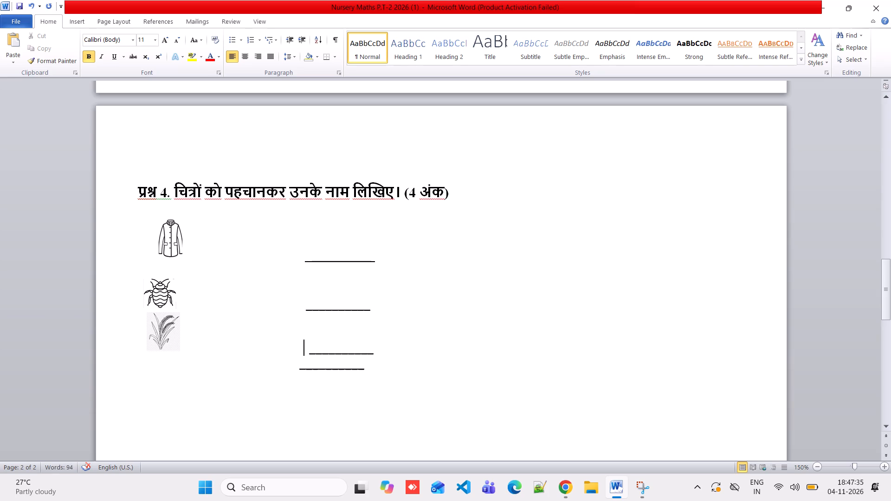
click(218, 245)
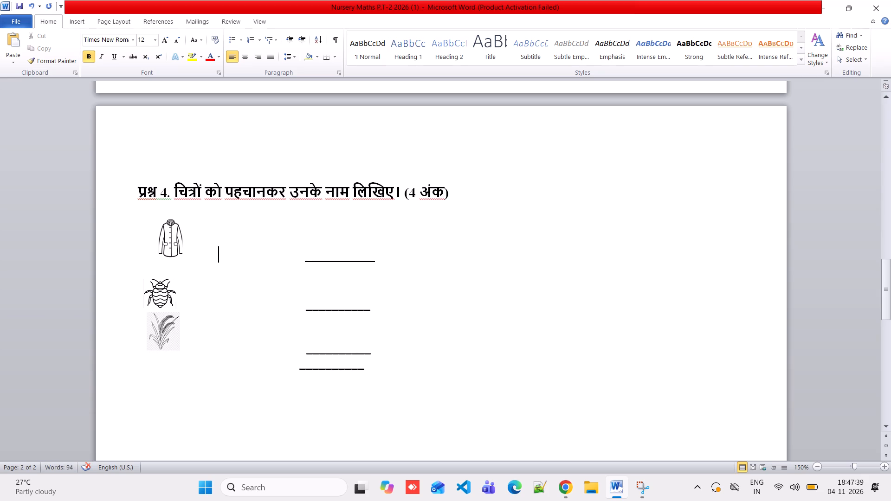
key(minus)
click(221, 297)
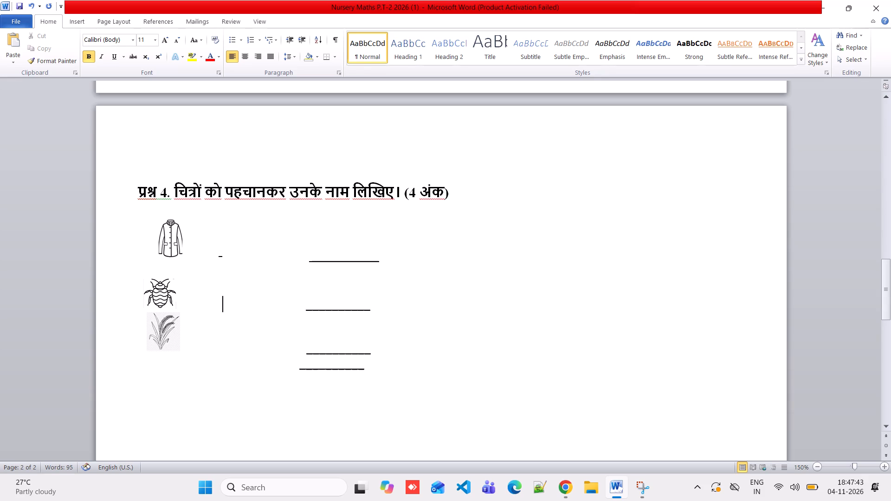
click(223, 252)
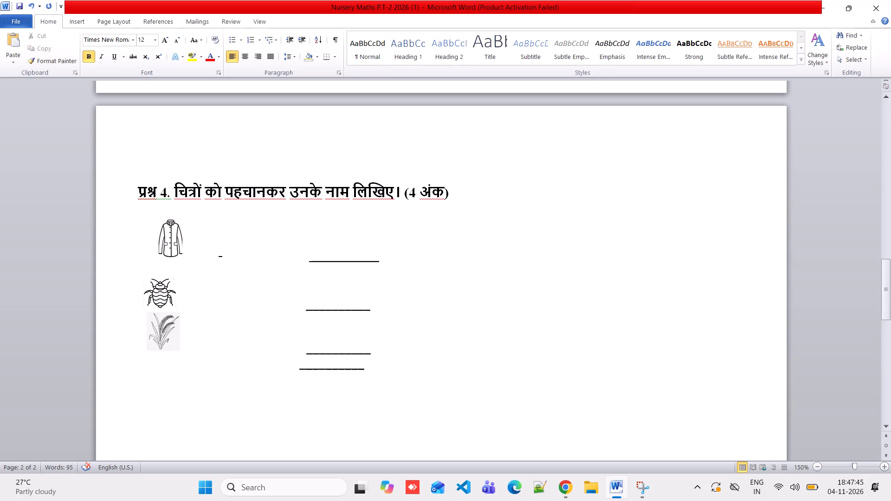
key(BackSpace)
Insert an equals sign between picture and answer blank on the jacket, bed bug and paddy plant lines.
key(equal)
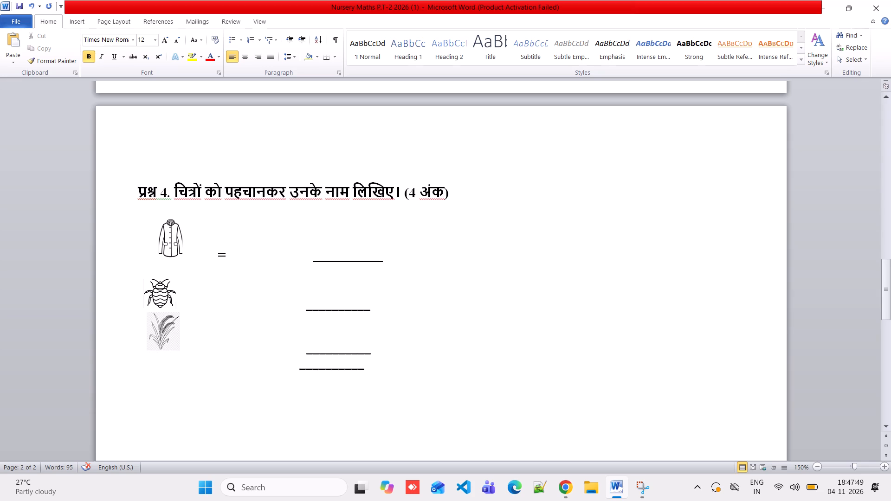
click(222, 299)
key(equal)
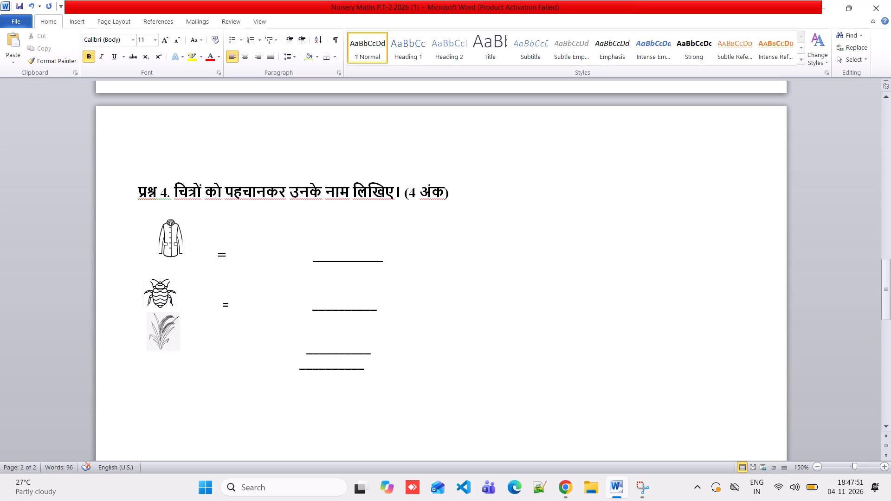
click(221, 341)
key(equal)
Place the insertion point before the fourth answer blank, then switch to Chrome and search Google for "sadak drawing".
click(154, 392)
click(150, 378)
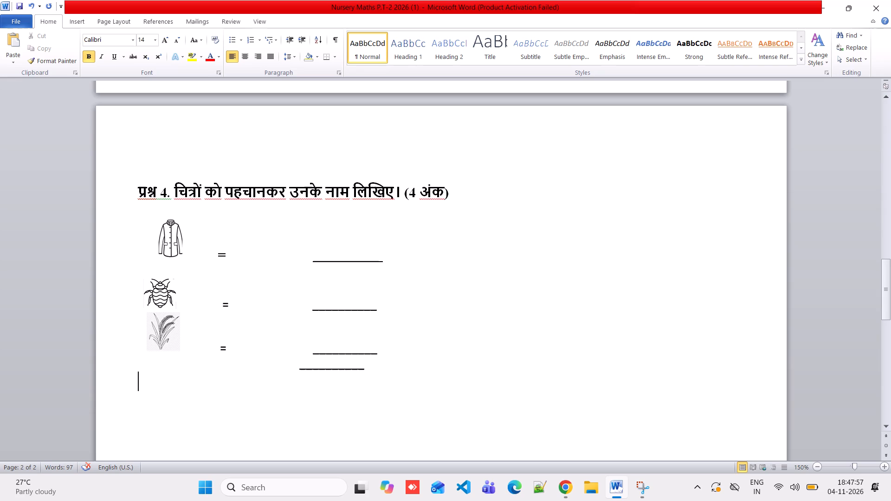
click(146, 364)
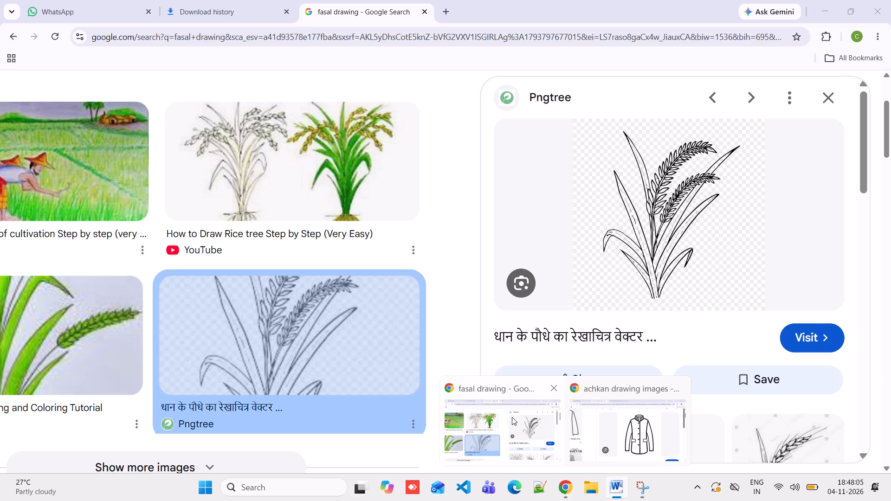
click(512, 417)
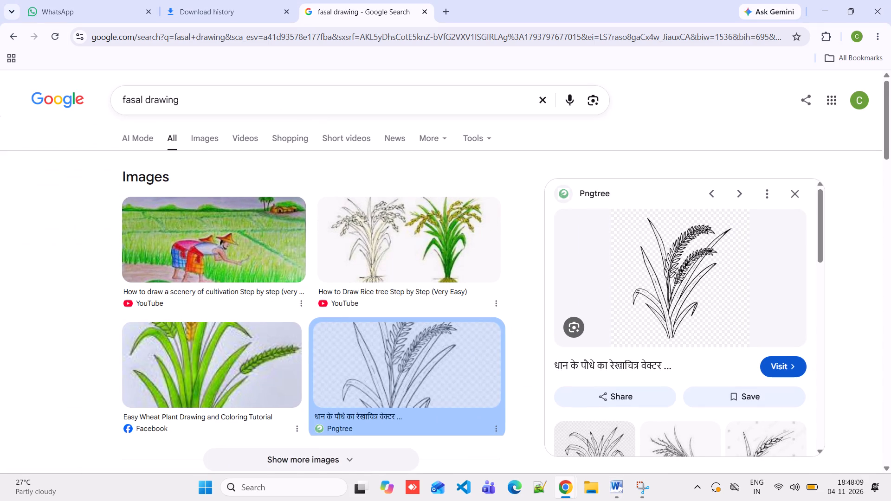
click(145, 101)
key(BackSpace)
key(BackSpace)
key(BackSpace)
key(BackSpace)
key(BackSpace)
key(BackSpace)
key(BackSpace)
key(BackSpace)
key(BackSpace)
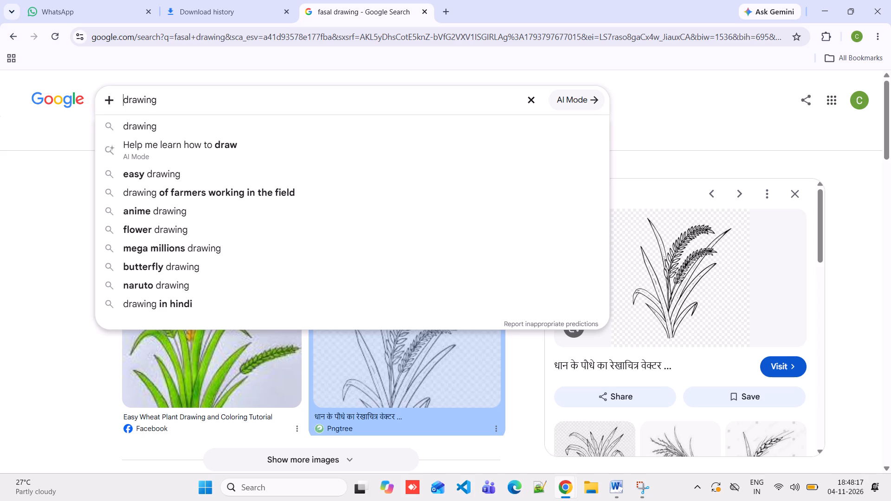
text(sa)
text(dak)
key(space)
key(Return)
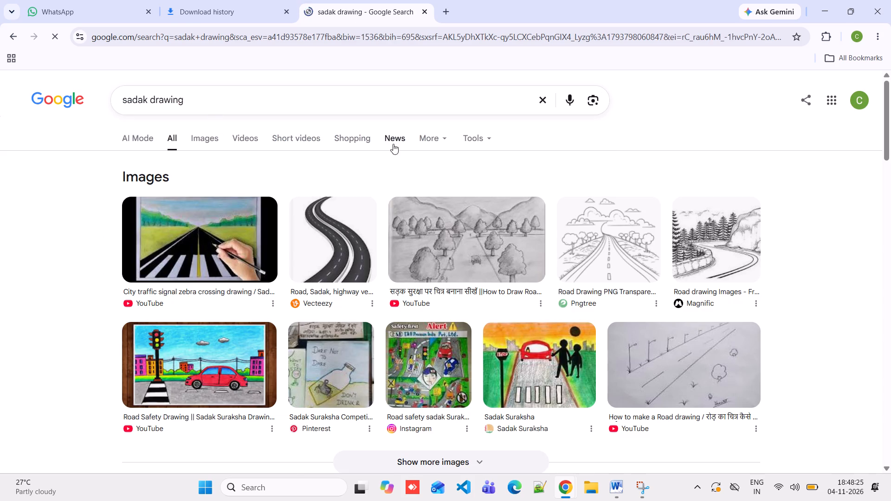
Open the Vecteezy winding road illustration, snip the whole road image with Snipping Tool and copy the snip.
click(355, 231)
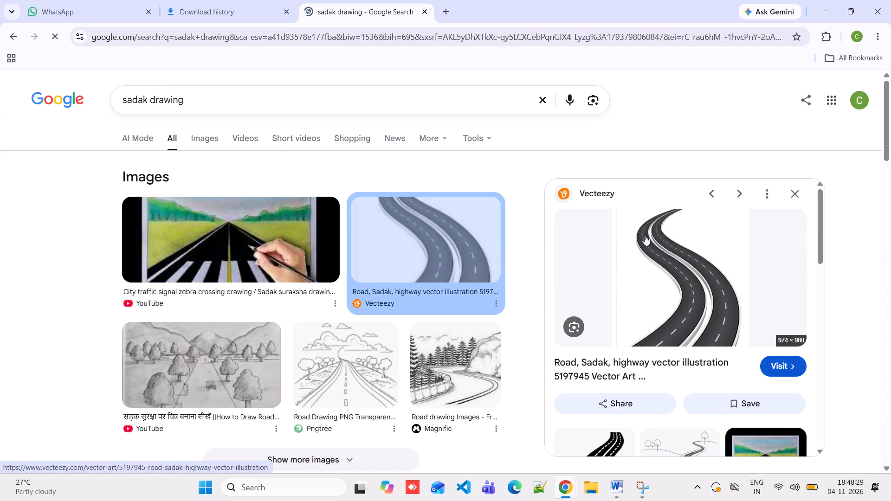
key(shift+super+s)
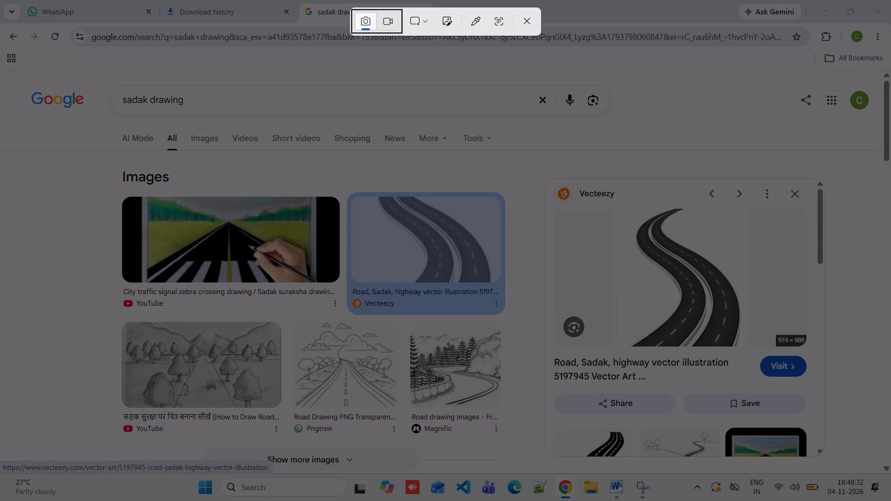
drag(611, 212, 682, 278)
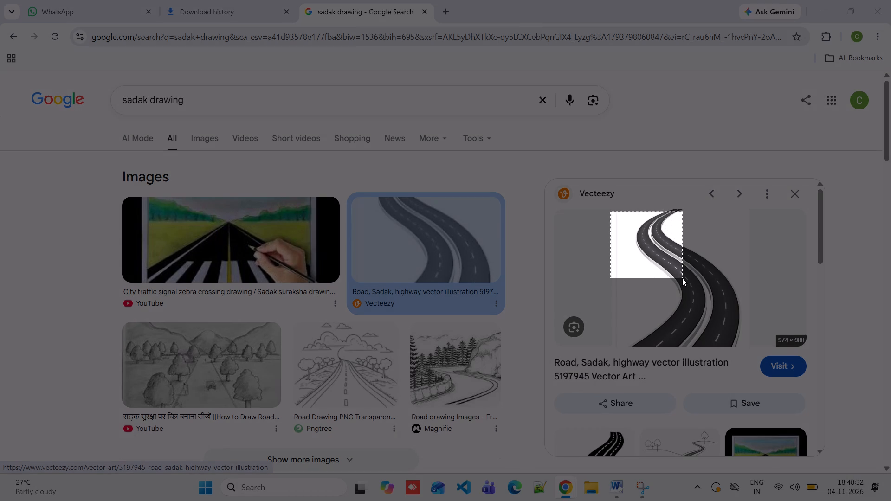
drag(682, 278, 751, 344)
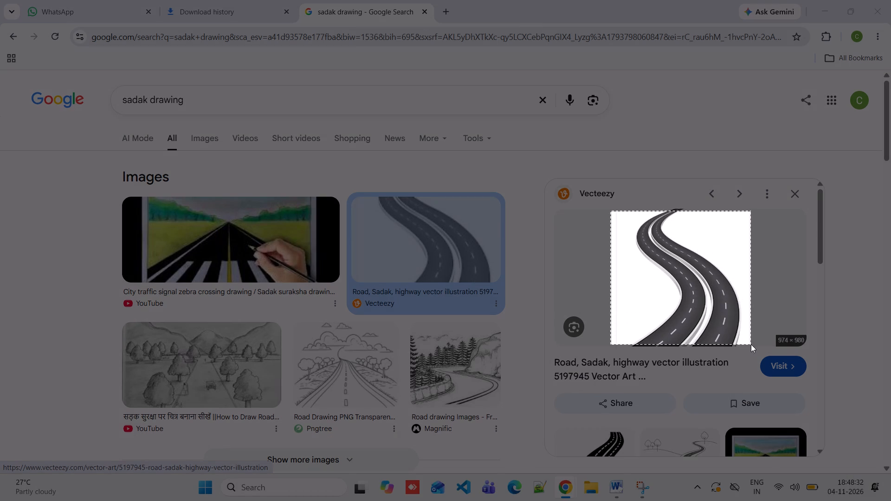
drag(751, 344, 751, 344)
drag(751, 344, 751, 345)
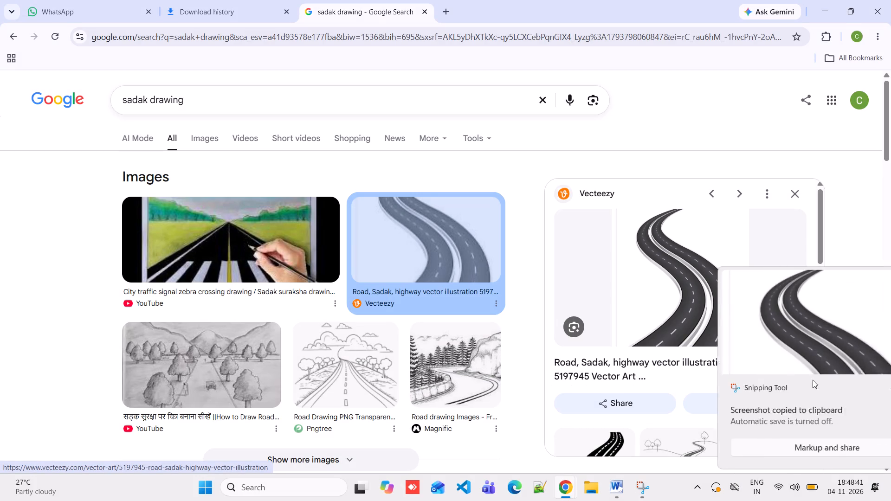
click(803, 325)
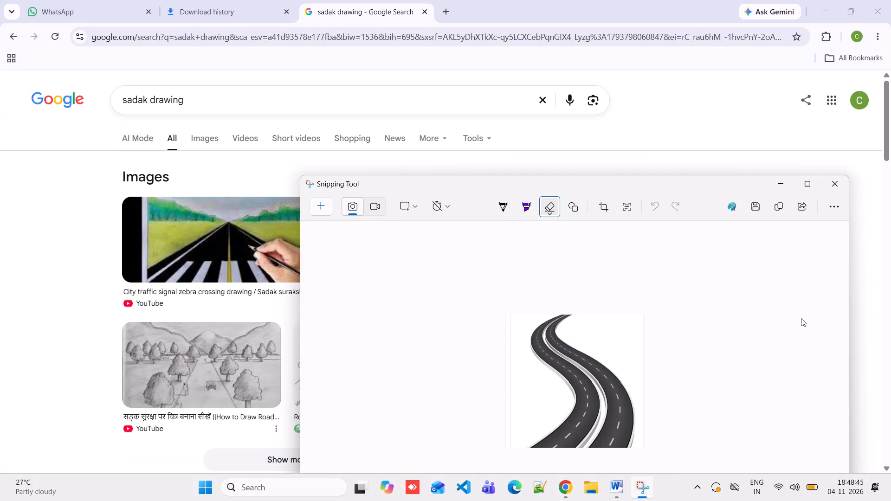
click(780, 208)
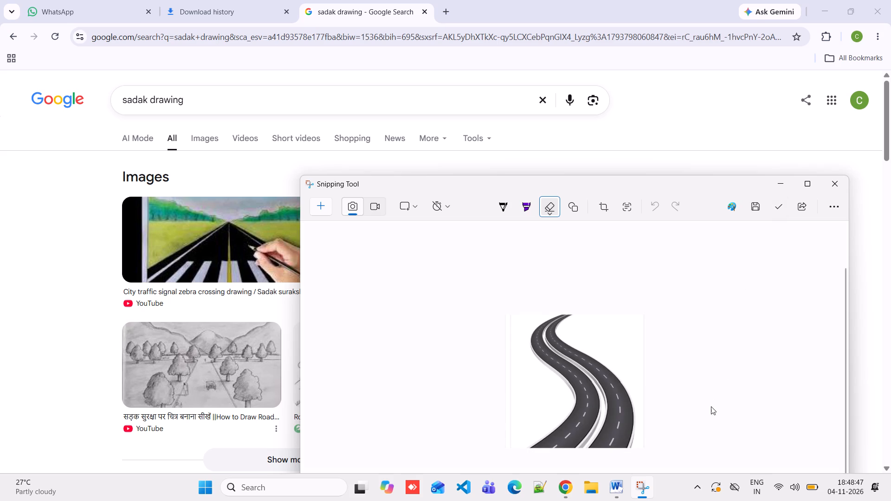
Switch to Word and paste the road picture in front of the fourth answer blank.
click(607, 484)
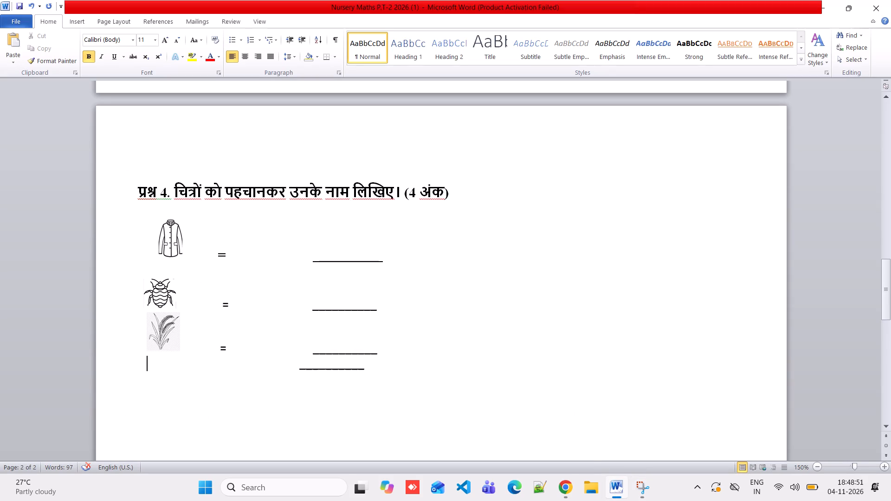
key(ctrl+v)
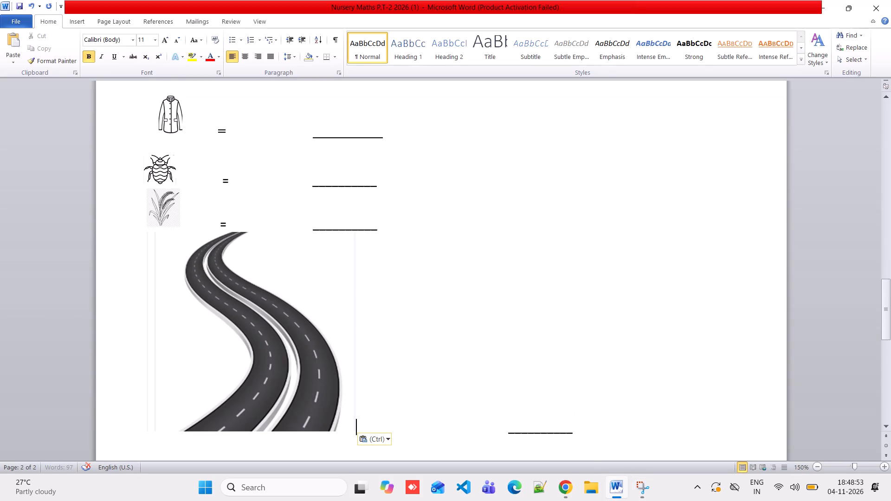
Shrink the pasted road picture proportionally to a small image slightly larger than the paddy plant picture.
scroll(148, 366, down, 2)
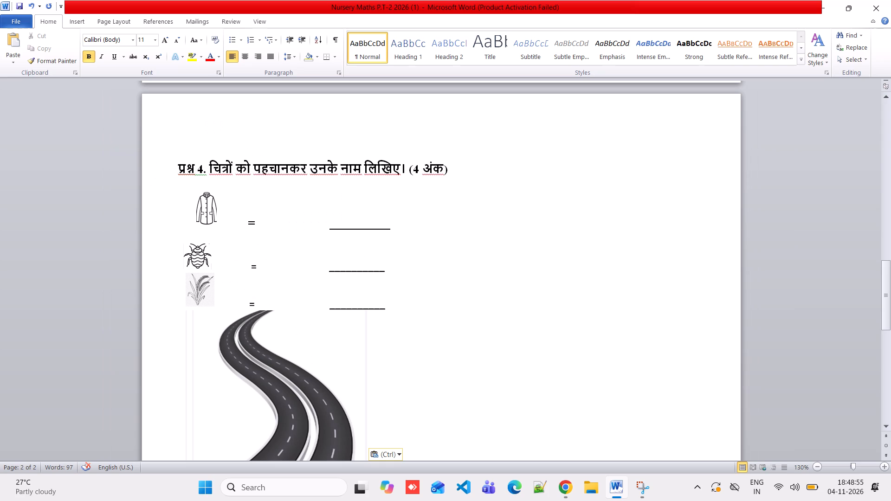
scroll(148, 366, down, 2)
scroll(148, 366, up, 1)
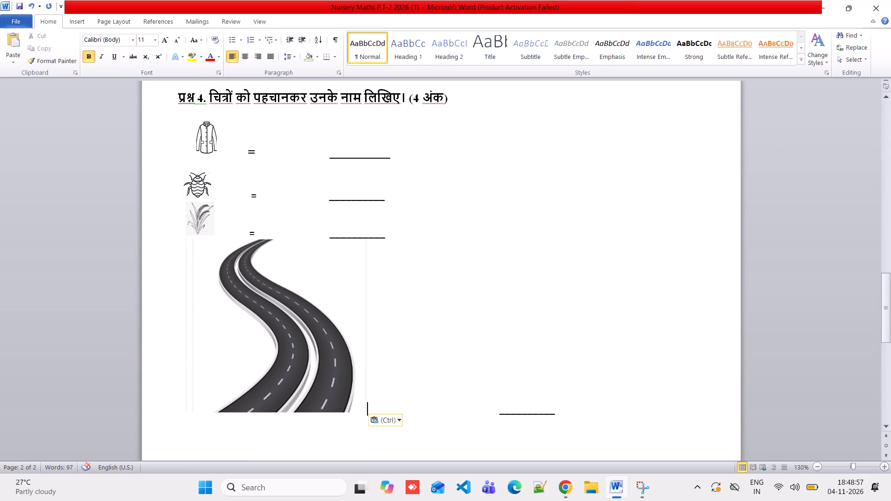
click(258, 371)
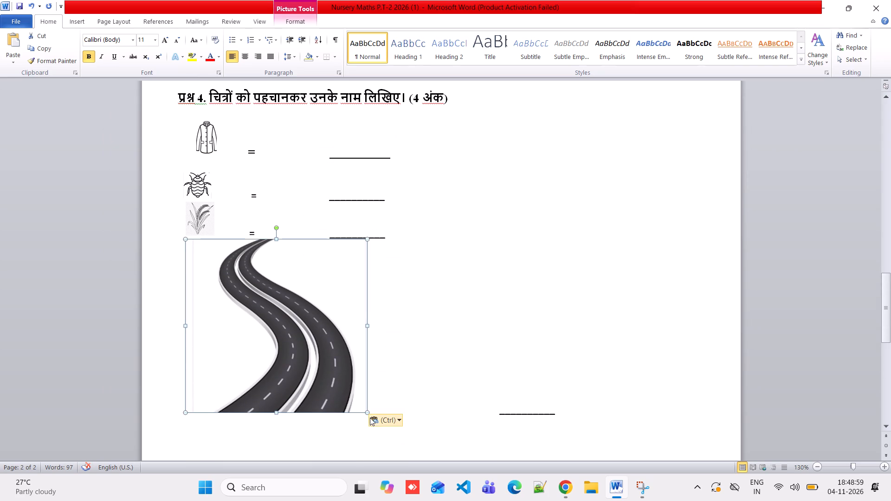
drag(367, 411, 275, 347)
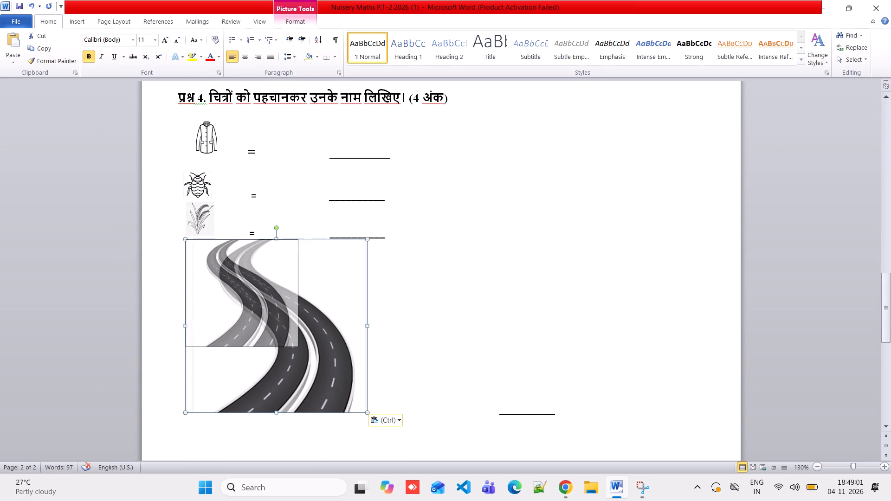
drag(275, 347, 213, 289)
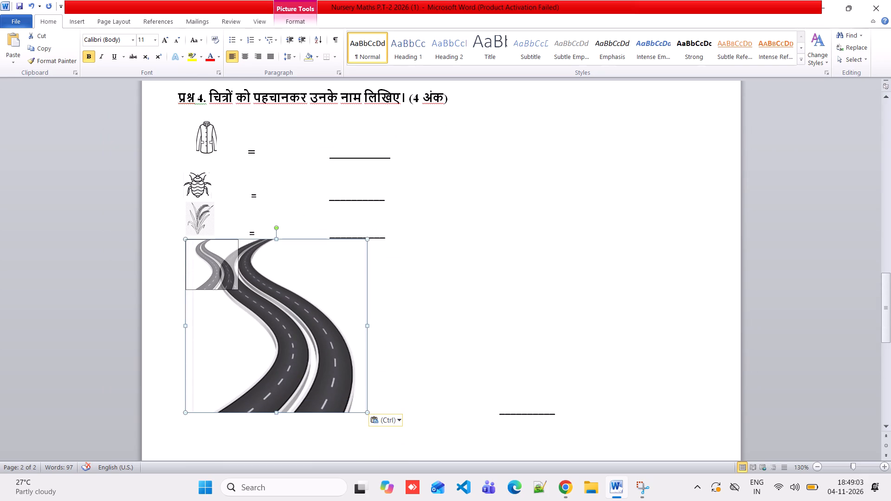
drag(213, 289, 207, 283)
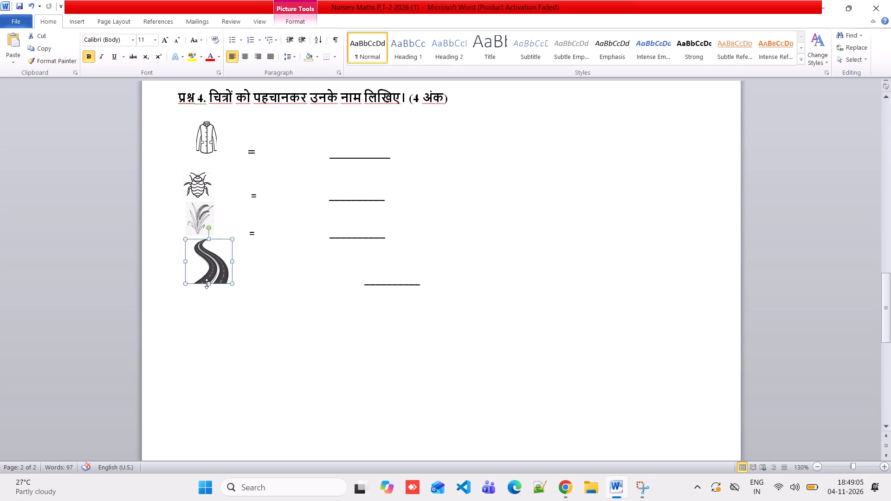
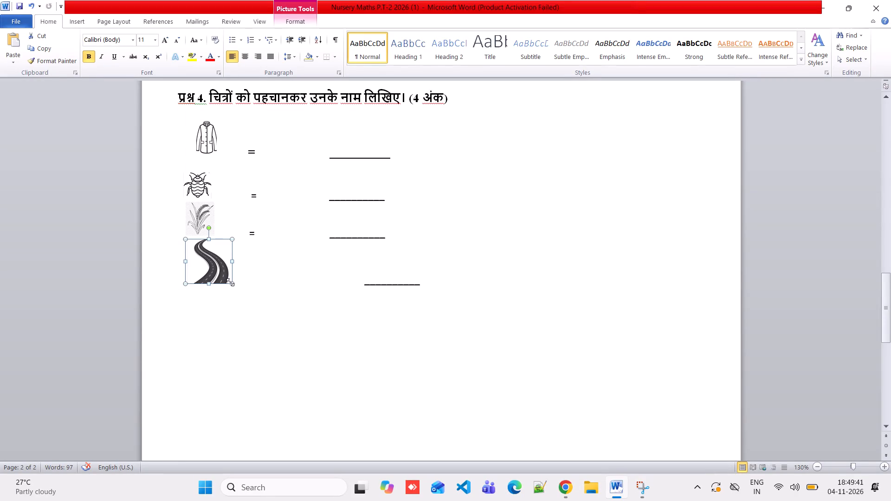
Shrink the road picture proportionally a little more, to nearly the size of the paddy plant picture above it.
drag(230, 282, 221, 275)
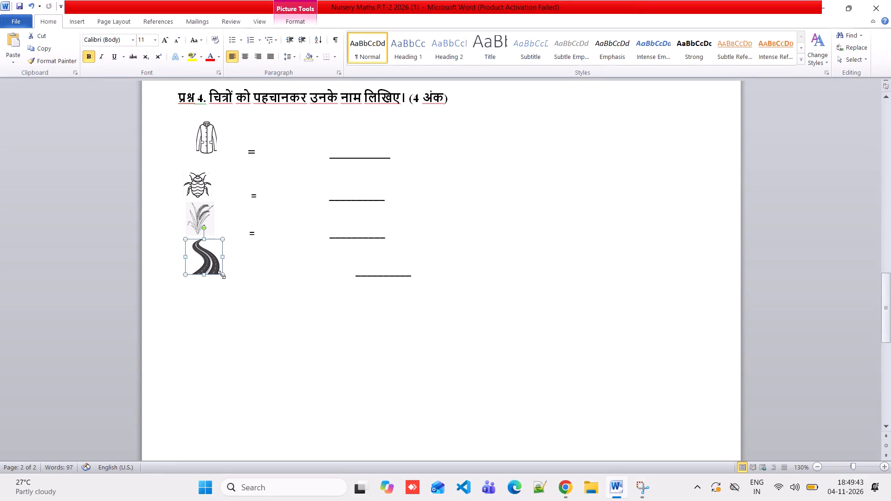
Insert an equals sign after the road picture, in line with the equals signs of the rows above.
click(251, 262)
click(251, 262)
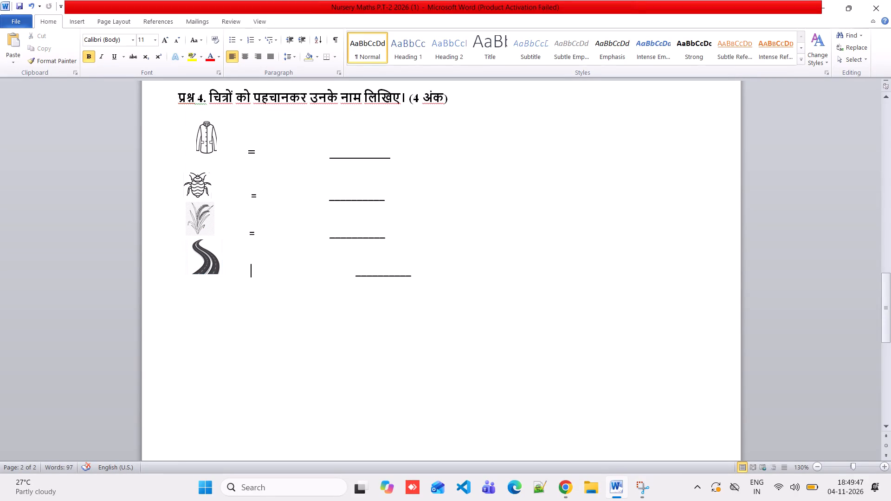
key(equal)
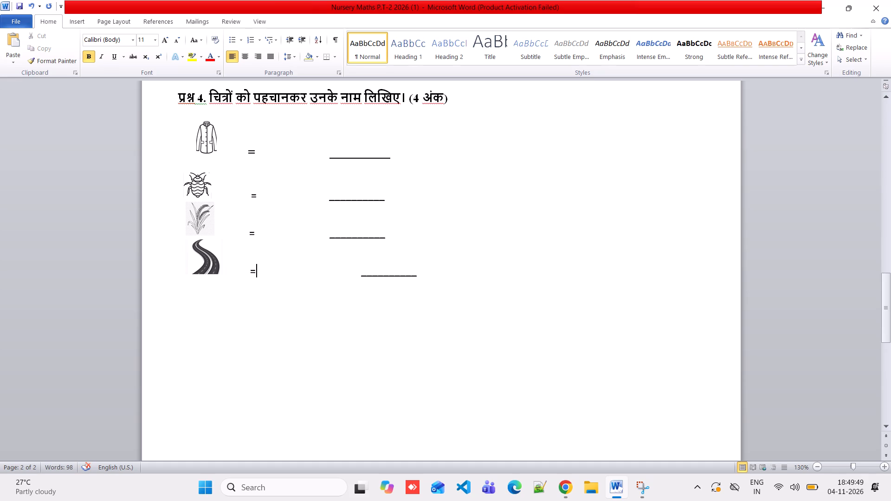
Remove the extra spaces before the road picture's answer blank so it lines up with the blanks above.
click(357, 277)
key(BackSpace)
key(BackSpace)
key(BackSpace)
key(BackSpace)
key(BackSpace)
key(BackSpace)
key(BackSpace)
key(BackSpace)
key(BackSpace)
key(BackSpace)
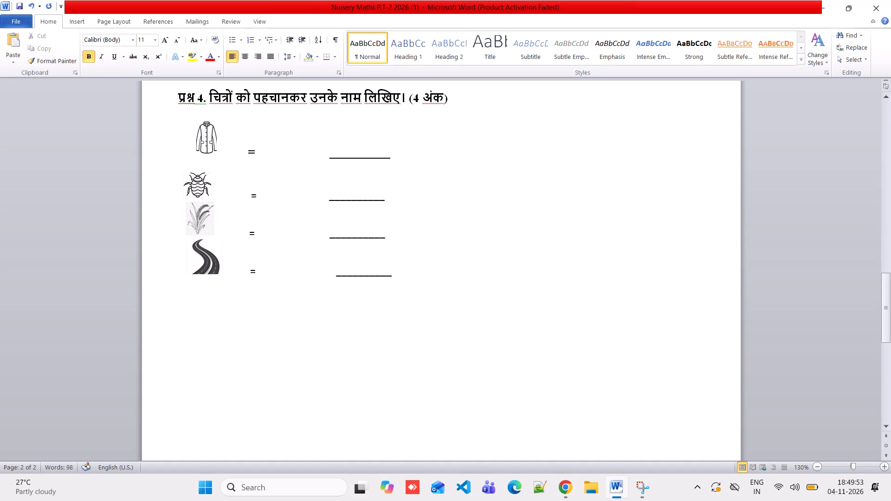
key(BackSpace)
key(BackSpace)
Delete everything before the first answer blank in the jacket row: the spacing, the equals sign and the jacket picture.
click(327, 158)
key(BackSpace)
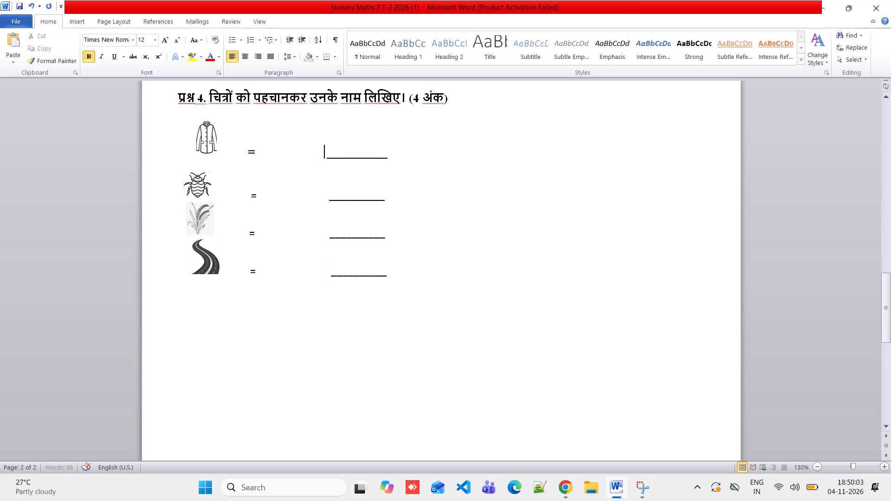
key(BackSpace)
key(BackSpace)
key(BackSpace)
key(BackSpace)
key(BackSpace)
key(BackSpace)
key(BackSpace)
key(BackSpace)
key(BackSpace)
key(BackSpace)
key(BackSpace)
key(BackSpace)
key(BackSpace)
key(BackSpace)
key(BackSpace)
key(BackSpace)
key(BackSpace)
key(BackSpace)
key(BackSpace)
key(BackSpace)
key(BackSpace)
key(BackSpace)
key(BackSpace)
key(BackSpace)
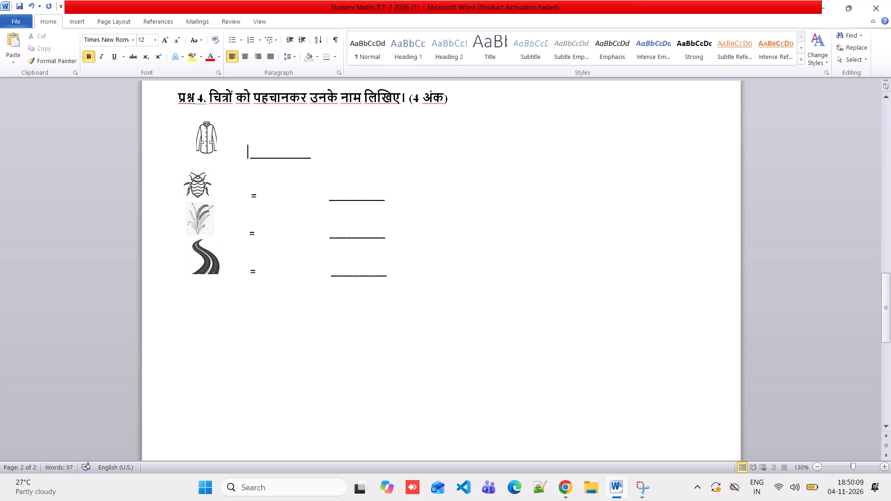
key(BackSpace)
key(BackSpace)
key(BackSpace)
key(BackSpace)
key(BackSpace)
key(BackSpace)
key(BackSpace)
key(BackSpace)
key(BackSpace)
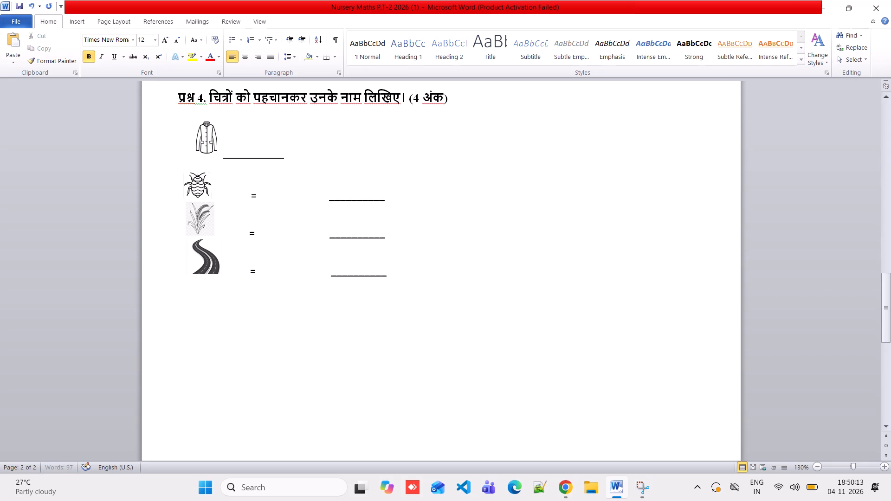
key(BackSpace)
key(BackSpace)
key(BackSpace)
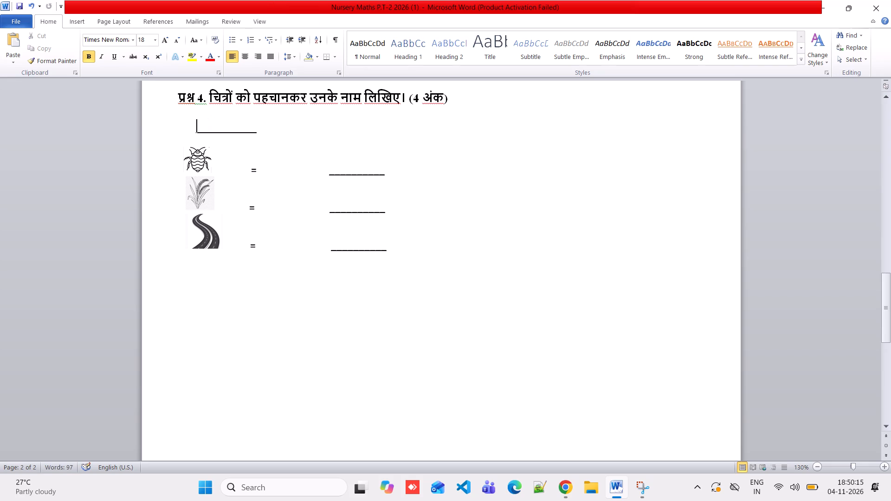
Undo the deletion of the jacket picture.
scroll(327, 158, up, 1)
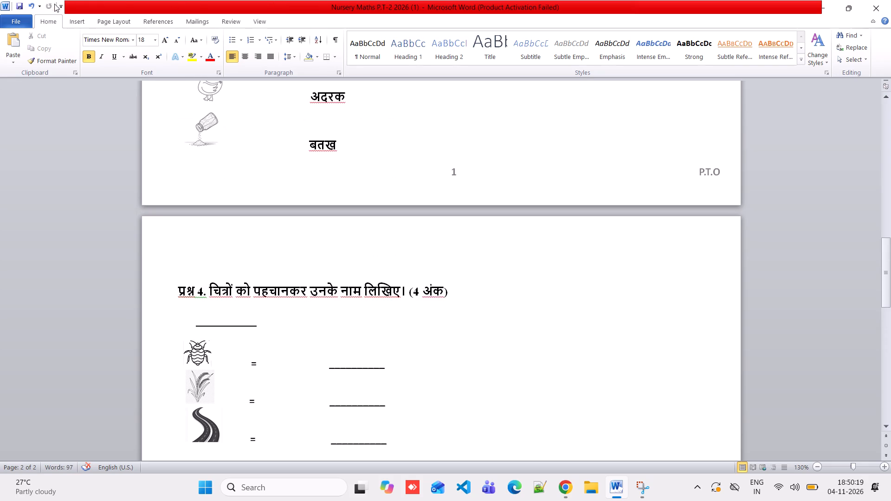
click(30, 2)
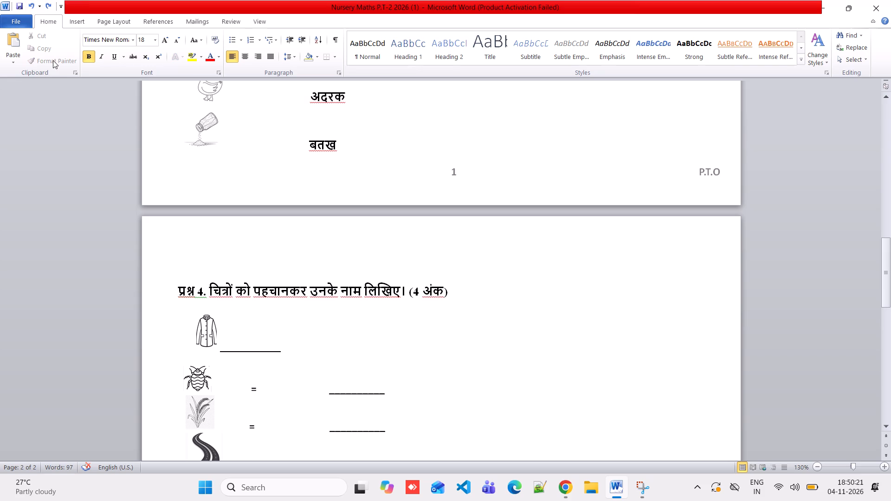
Add spaces between the jacket picture and its answer blank until the blank roughly lines up with those below.
click(218, 350)
key(space)
key(space)
key(space)
key(space)
key(space)
key(space)
key(space)
key(space)
key(space)
key(space)
key(space)
key(space)
key(space)
key(space)
key(space)
key(space)
key(space)
key(space)
key(space)
key(space)
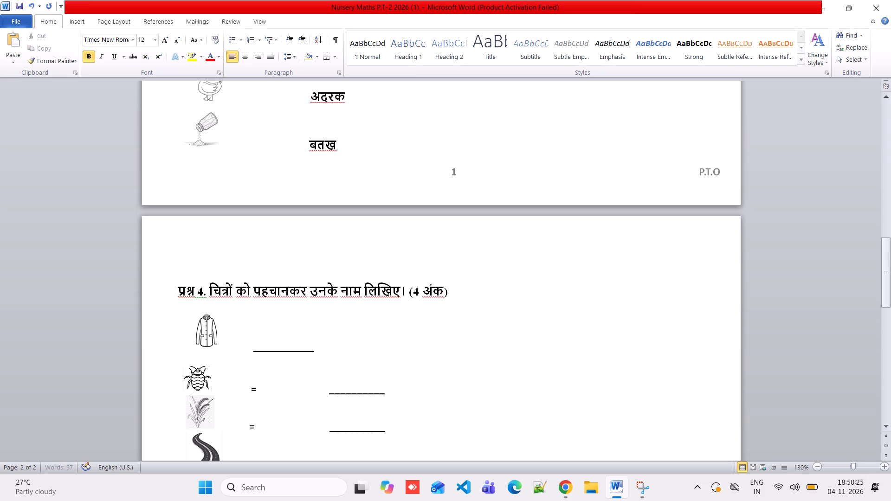
key(space)
key(space)
key(space)
key(space)
key(space)
Insert an equals sign between the jacket picture and its answer blank, in line with the equals signs below.
click(251, 346)
key(equal)
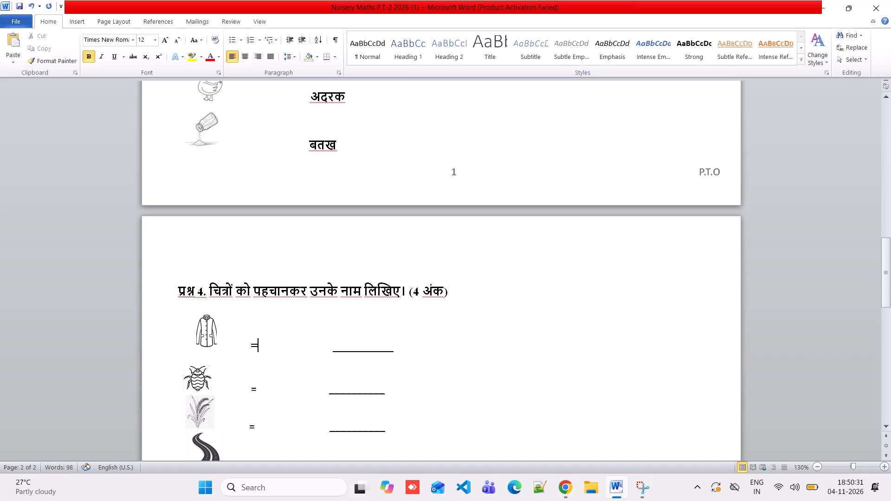
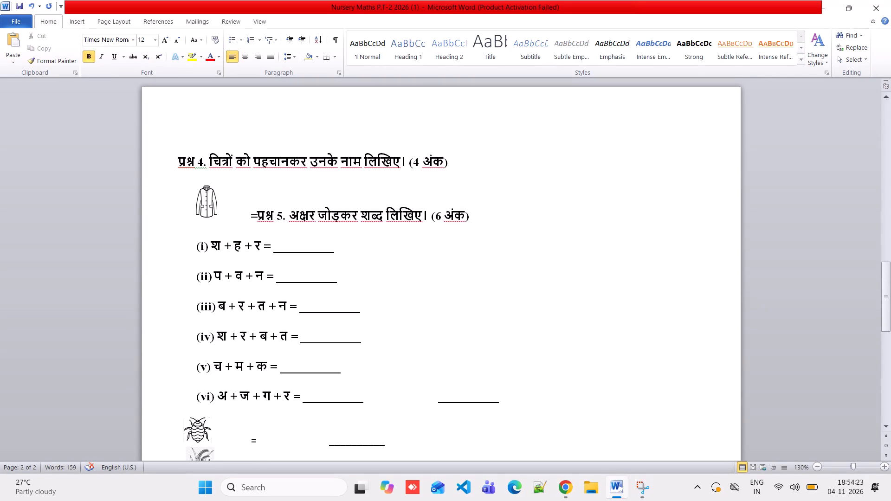
Undo the paste of Question 5 beside the jacket row's equals sign.
scroll(185, 214, up, 1)
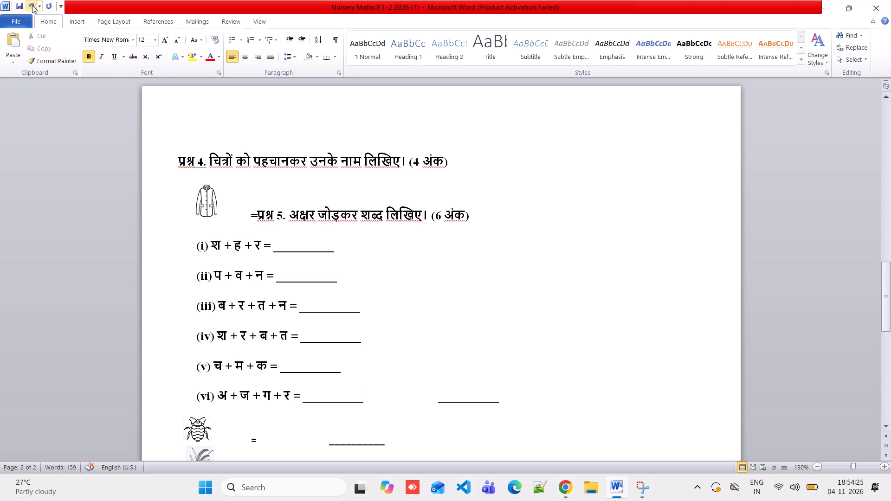
click(32, 5)
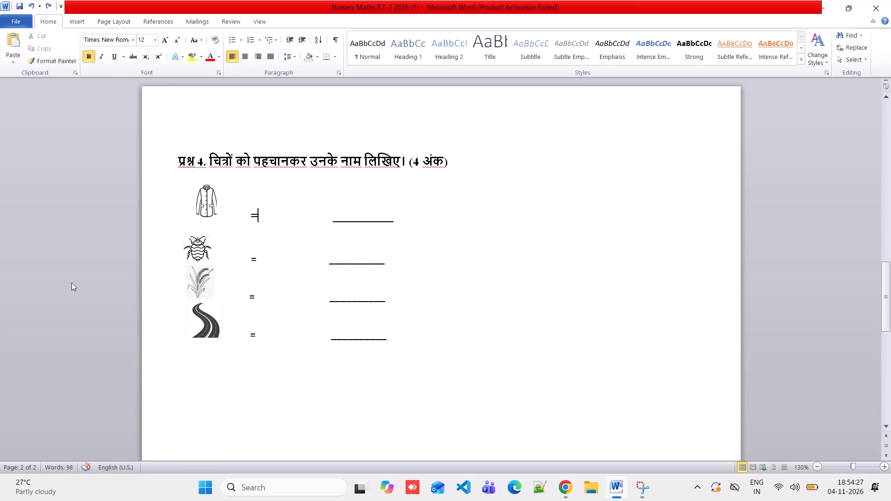
Paste the copied Question 5 letter-joining section, with its six items, on the empty line below the road picture row.
scroll(71, 283, down, 2)
click(188, 146)
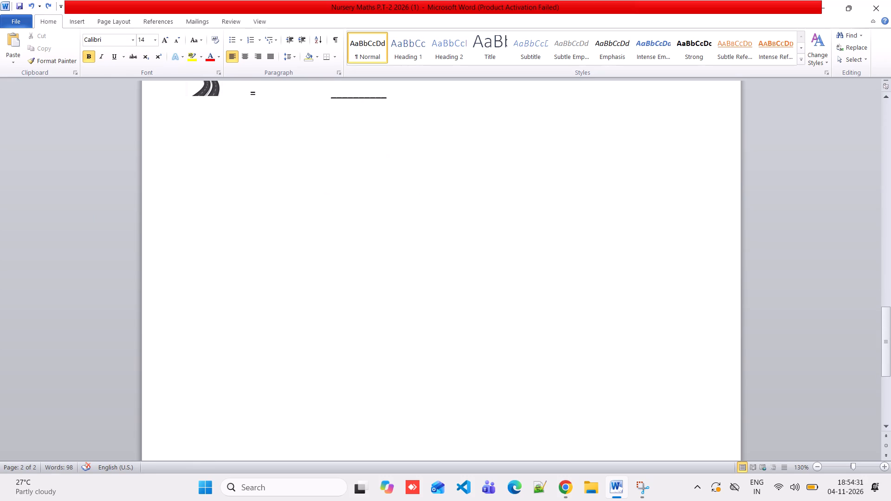
key(ctrl+v)
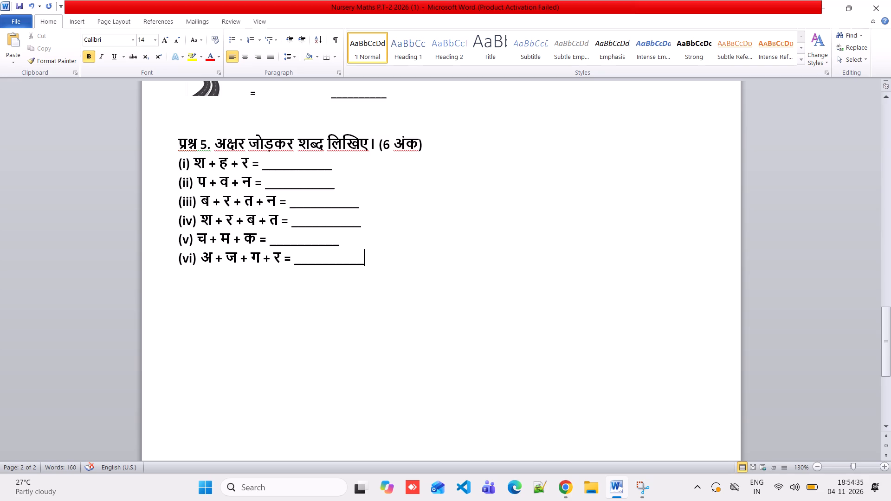
Add a blank line between the Question 5 heading and item (i).
click(426, 143)
key(Return)
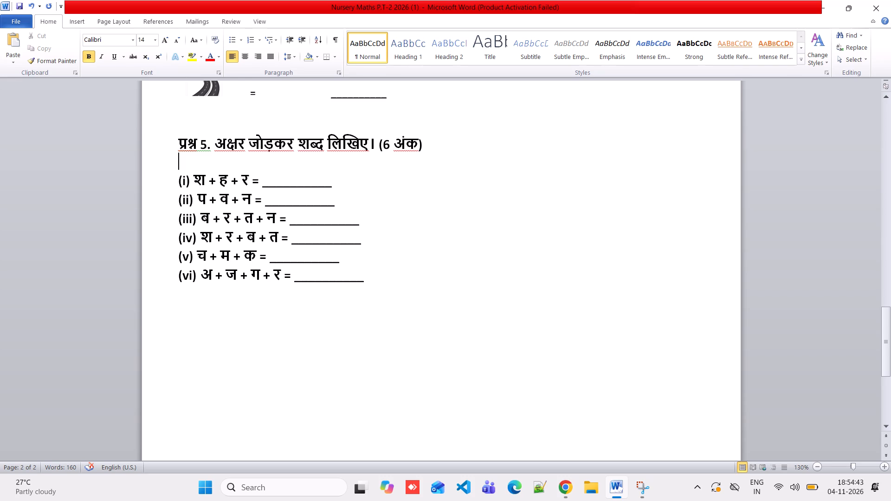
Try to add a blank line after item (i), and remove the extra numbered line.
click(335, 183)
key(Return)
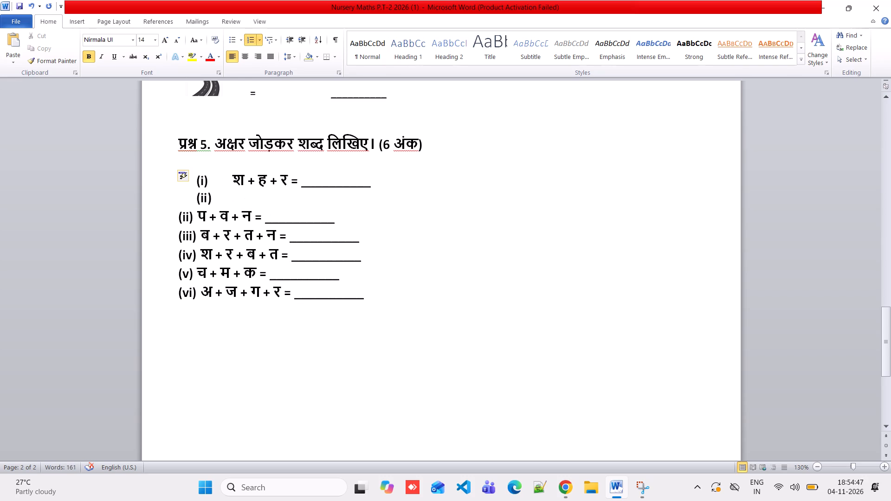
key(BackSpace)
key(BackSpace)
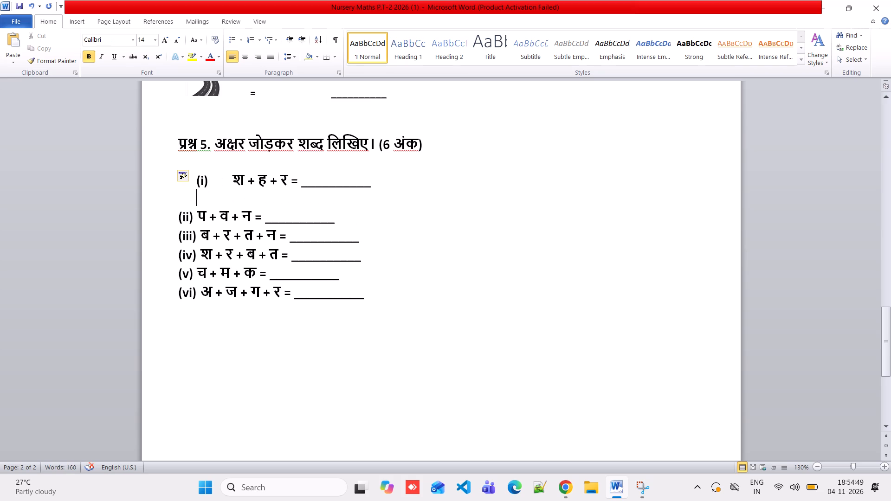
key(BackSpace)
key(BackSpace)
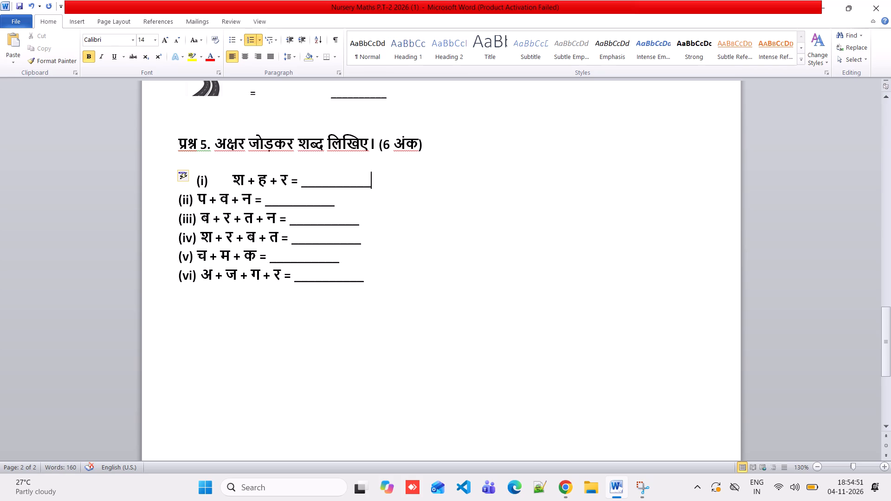
Remove the automatic numbering and indent from the first Question 5 item so it starts at the margin.
click(190, 179)
key(BackSpace)
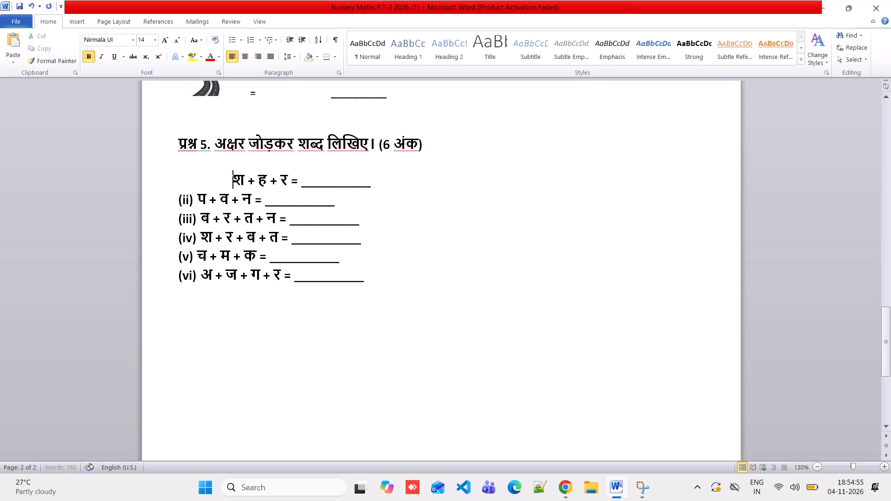
key(BackSpace)
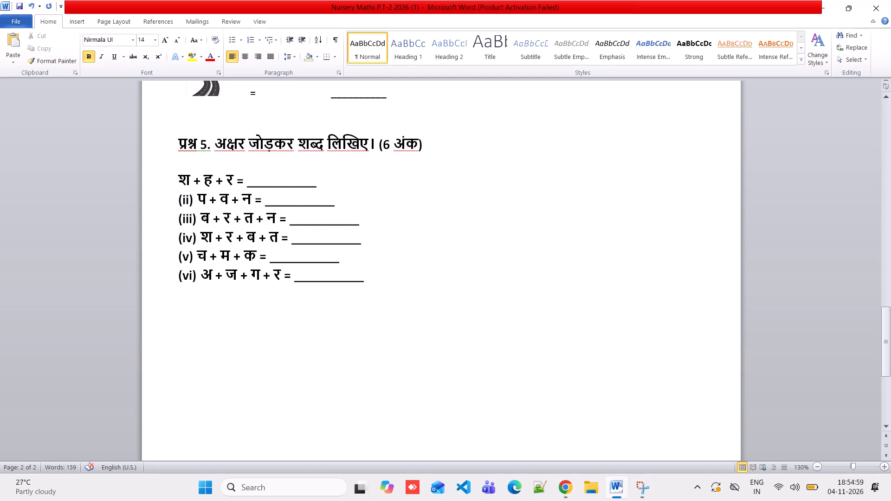
Enter the label (i) by hand before श + ह + र in font size 10.
key(i)
key(BackSpace)
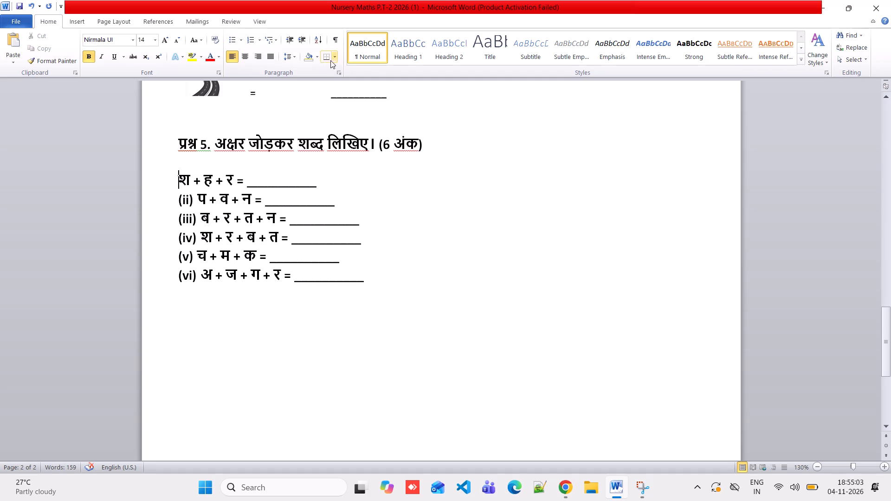
click(155, 40)
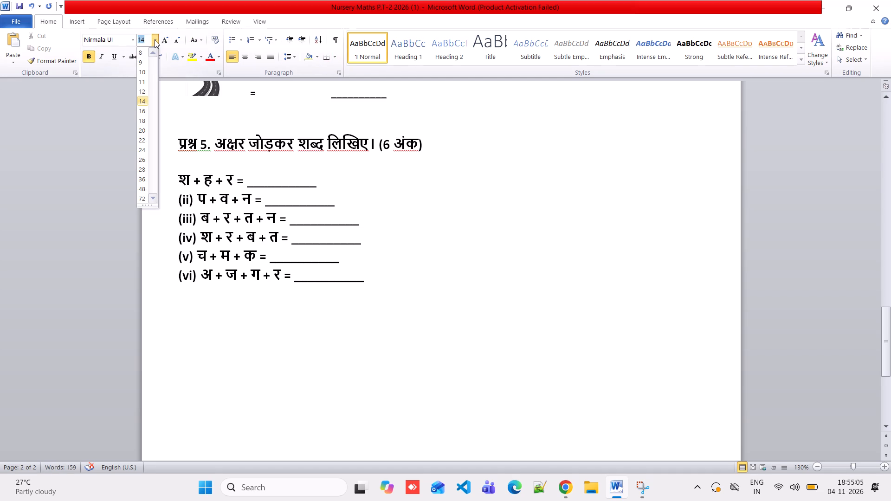
click(141, 71)
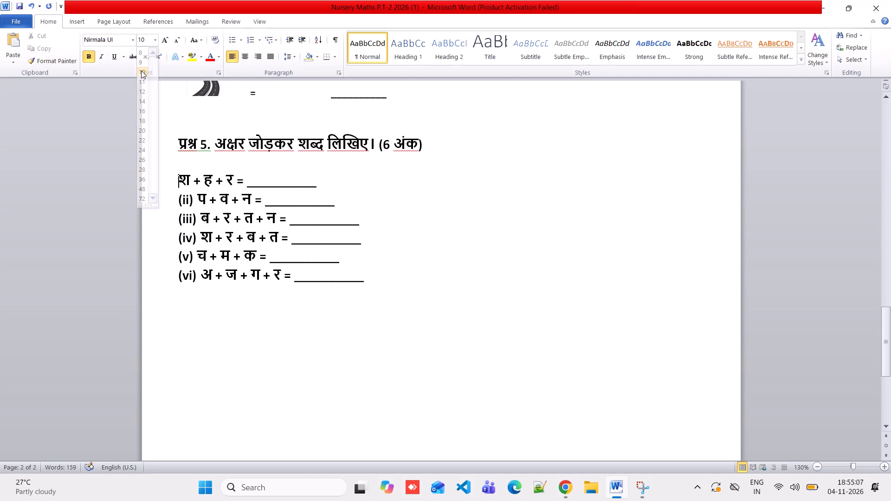
key(i)
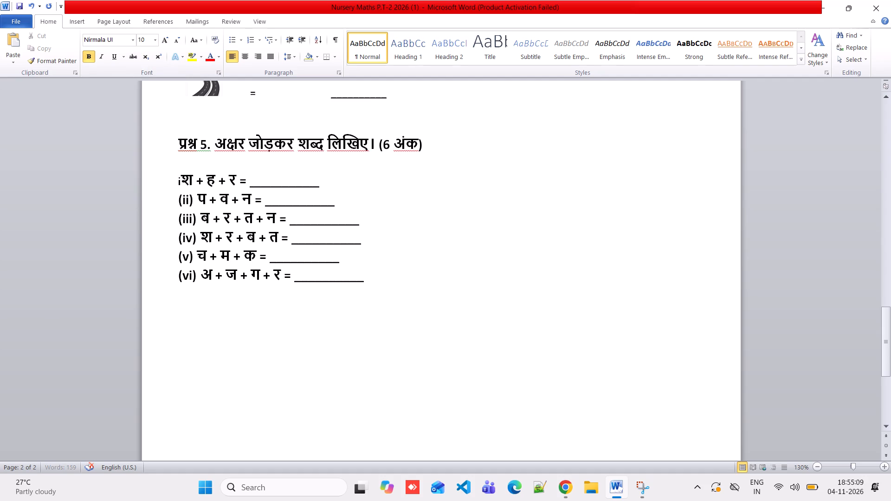
key(0)
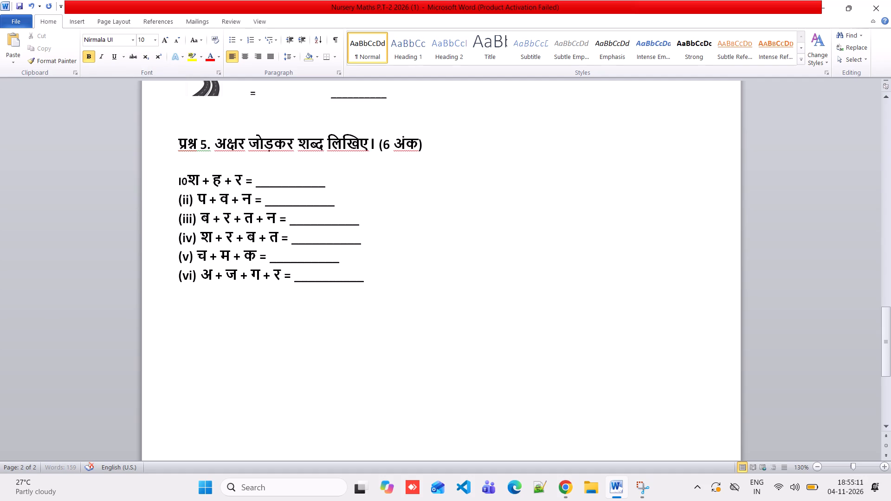
key(BackSpace)
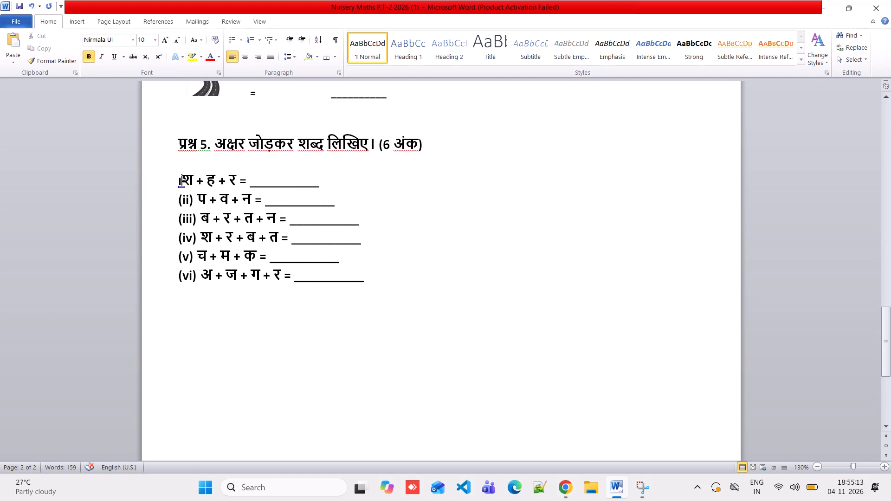
key(shift+parenright)
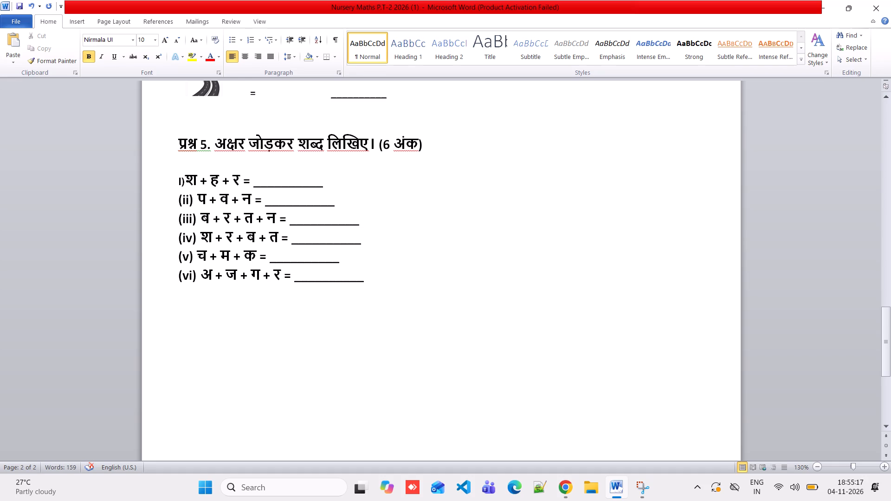
click(176, 178)
key(shift+parenleft)
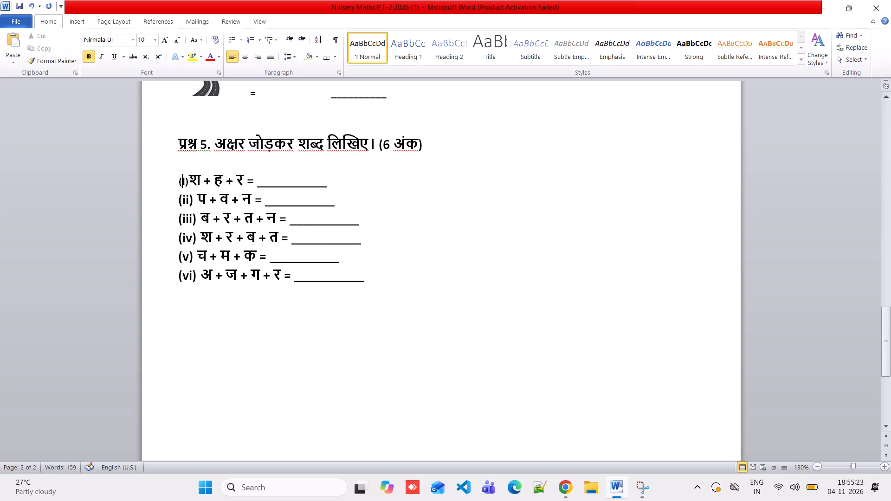
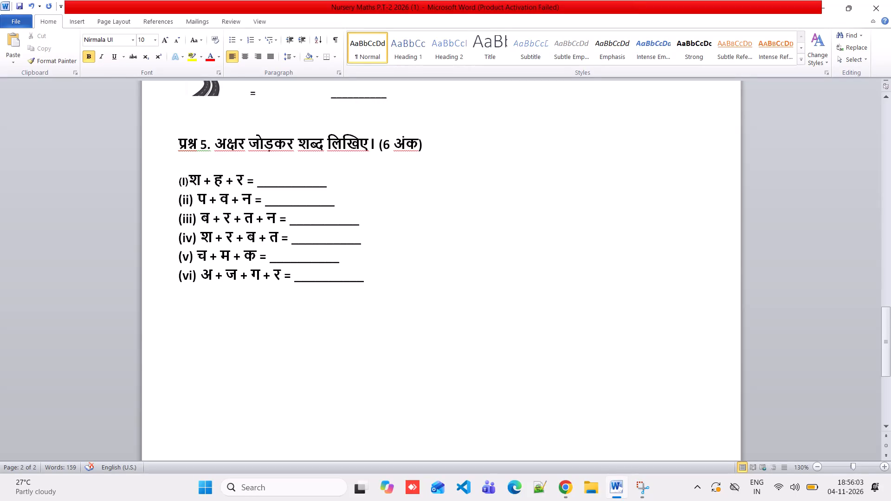
Undo the first Question 5 label back to a lowercase i and enclose it in parentheses as (i).
click(32, 7)
click(32, 7)
click(32, 7)
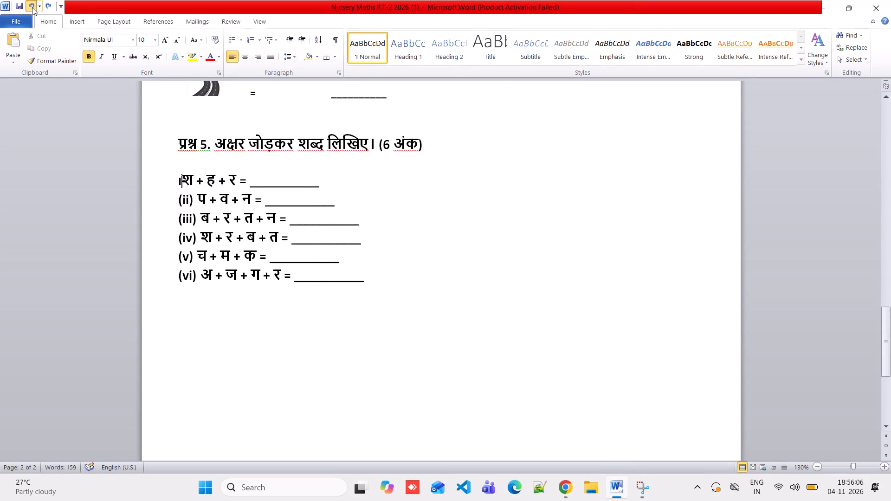
click(32, 7)
click(32, 7)
key(shift+parenright)
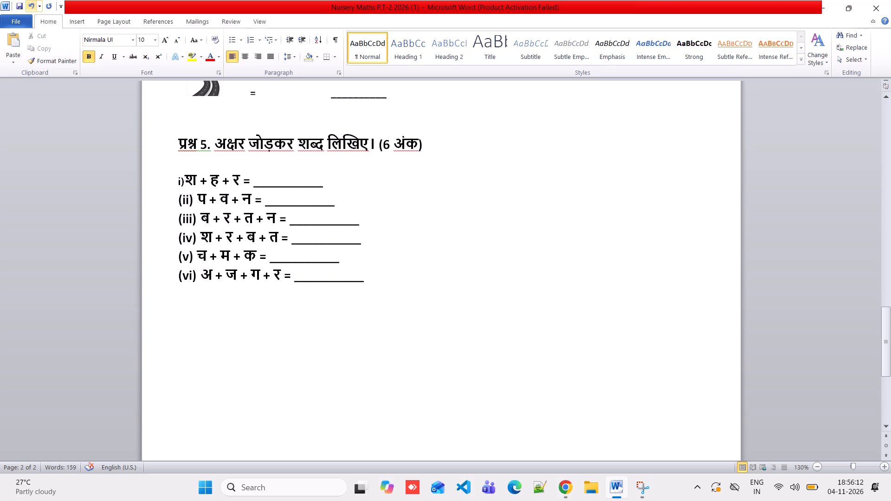
click(176, 183)
key(shift+parenleft)
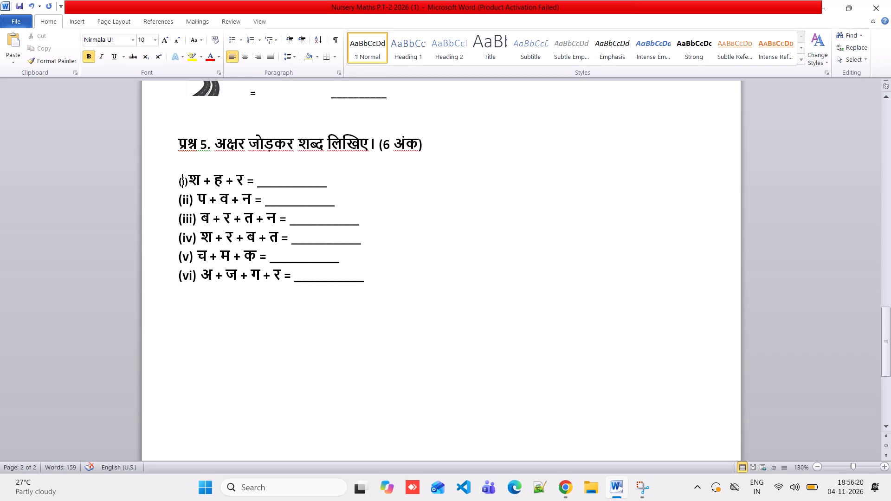
Add a space between the (i) label and श + ह + र, undoing the automatic list numbering to keep the label as plain text.
click(187, 180)
key(space)
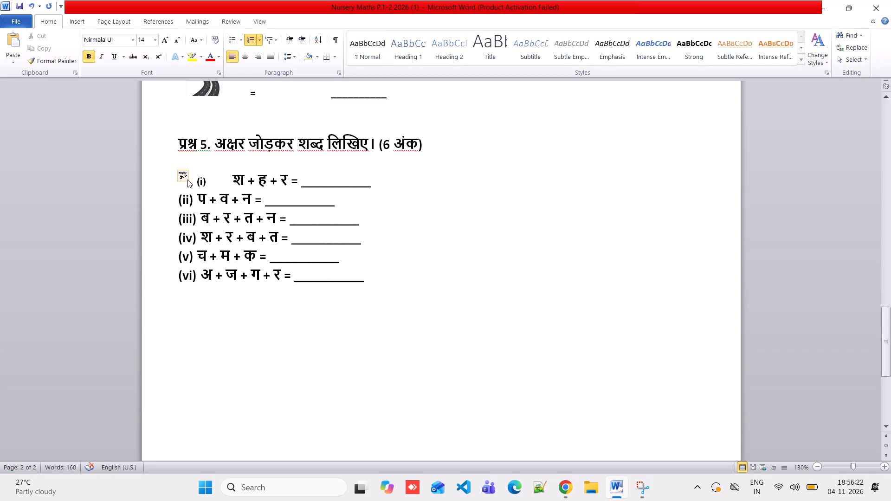
key(BackSpace)
key(BackSpace)
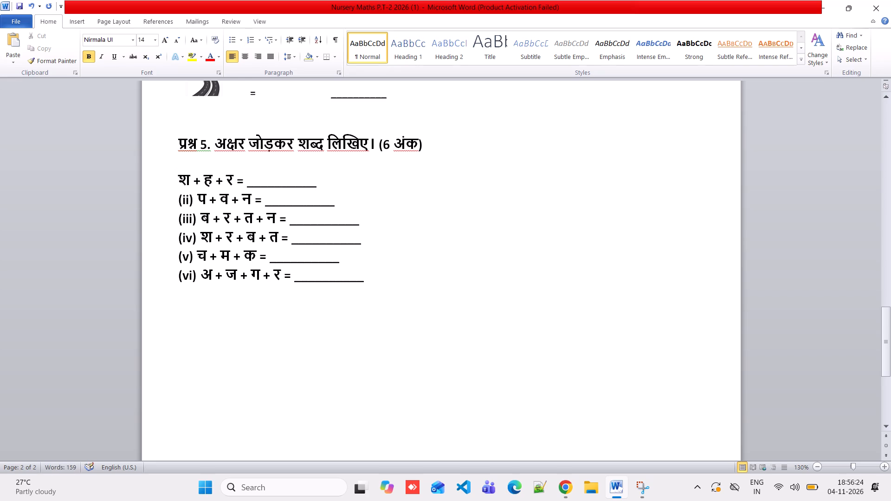
click(28, 5)
click(28, 5)
click(28, 5)
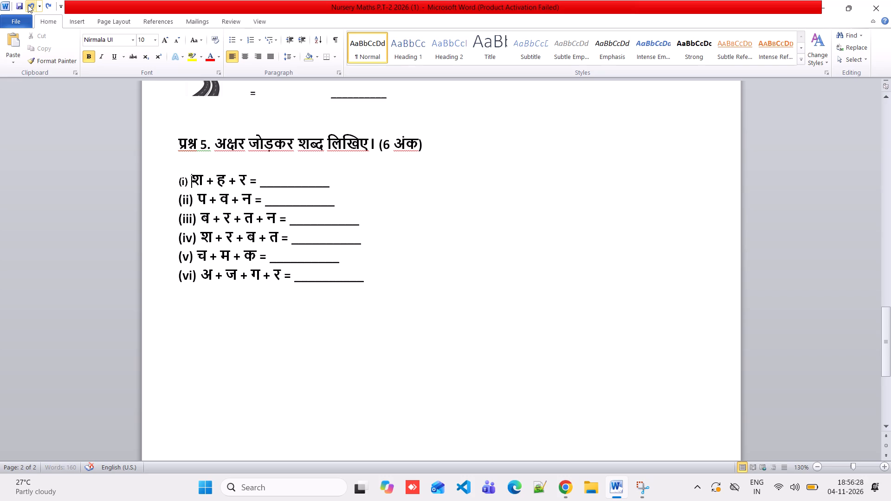
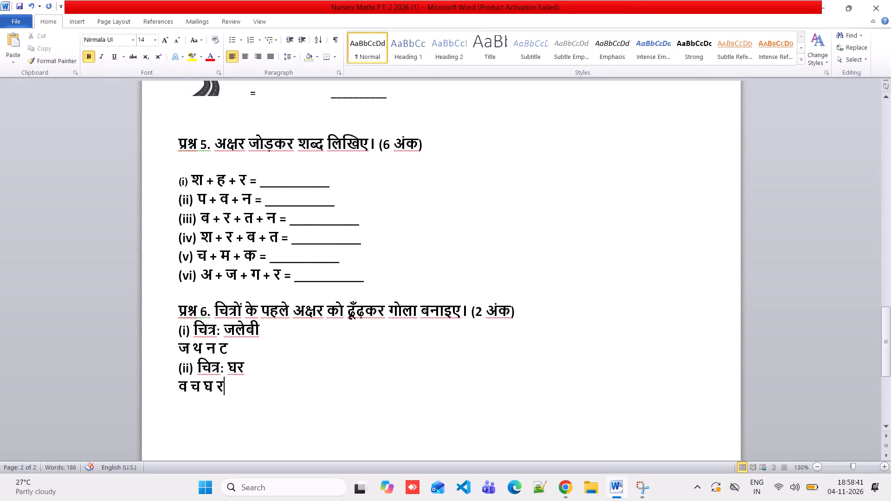
Delete the text चित्र: जलेबी from Question 6 item (i), keeping only the (i) label.
click(274, 333)
key(BackSpace)
key(BackSpace)
key(BackSpace)
key(BackSpace)
key(BackSpace)
key(BackSpace)
key(BackSpace)
key(BackSpace)
key(BackSpace)
key(BackSpace)
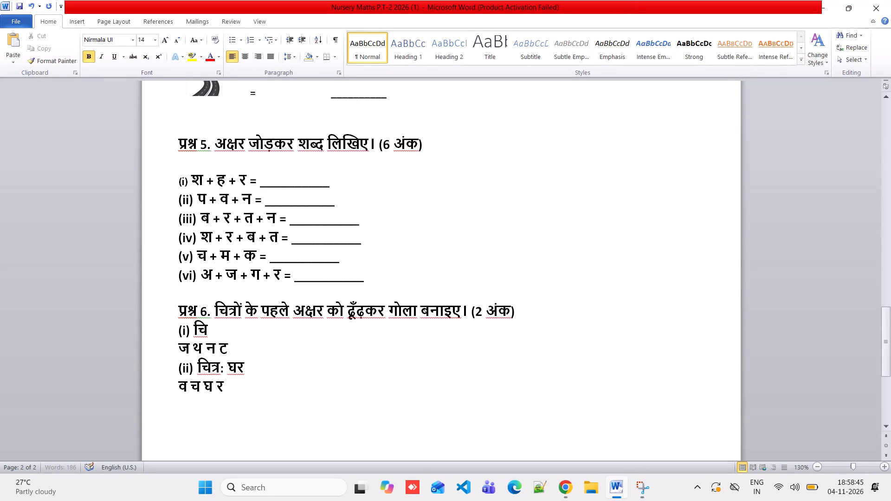
key(BackSpace)
key(BackSpace)
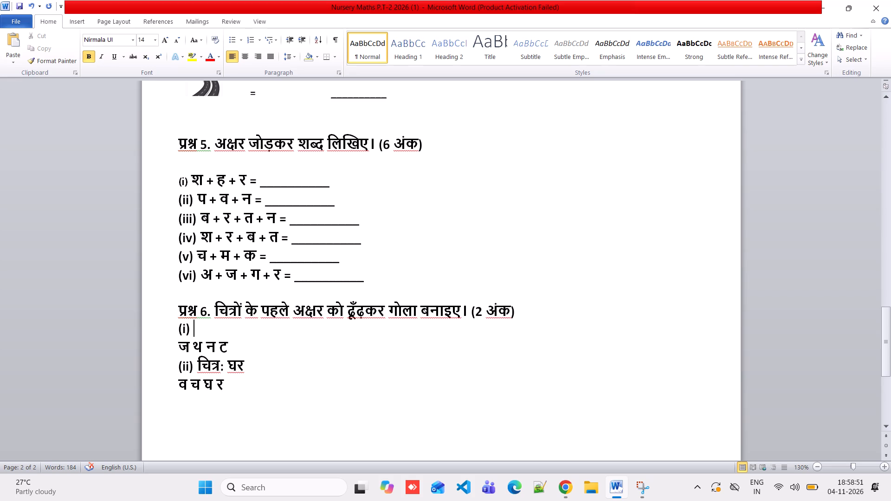
Insert two blank lines above the ज थ न ट row of Question 6 and indent the row by seven spaces.
click(173, 346)
key(Return)
key(Return)
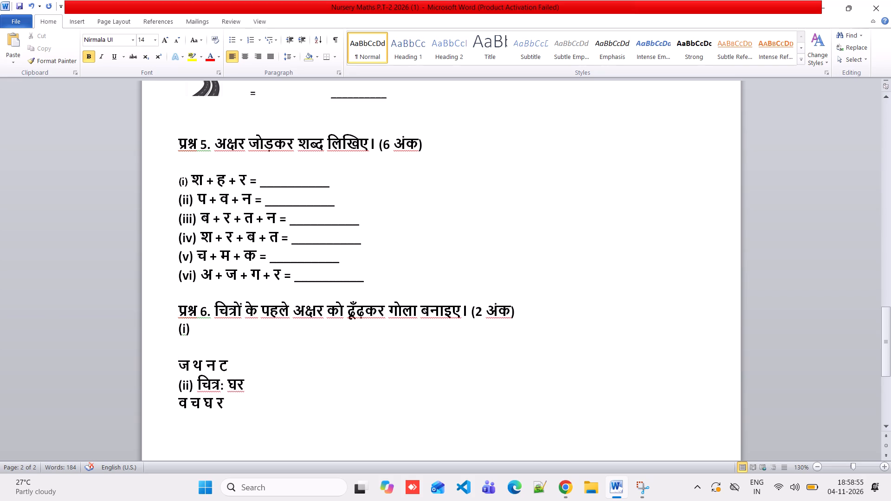
key(space)
key(space)
key(space)
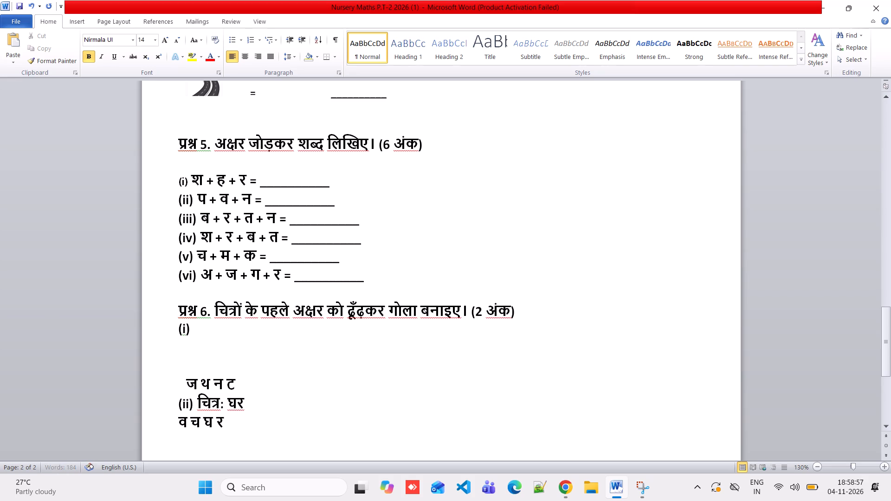
key(space)
key(space)
key(space)
key(space)
key(space)
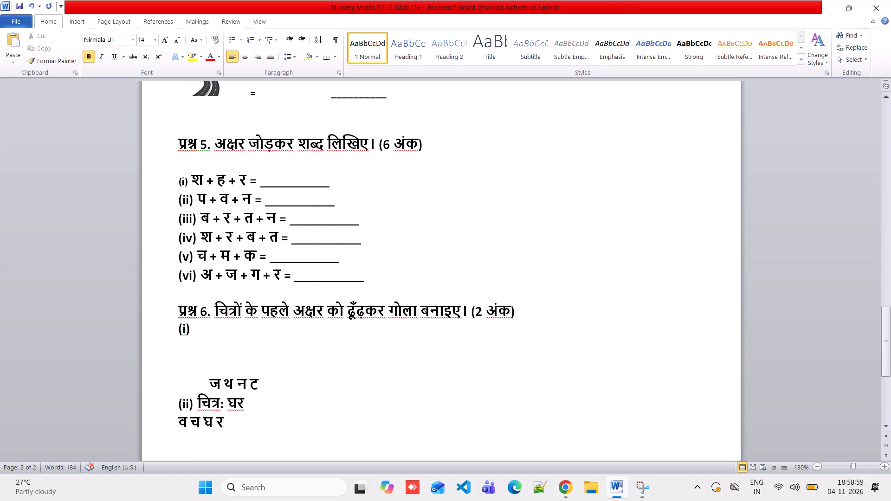
key(BackSpace)
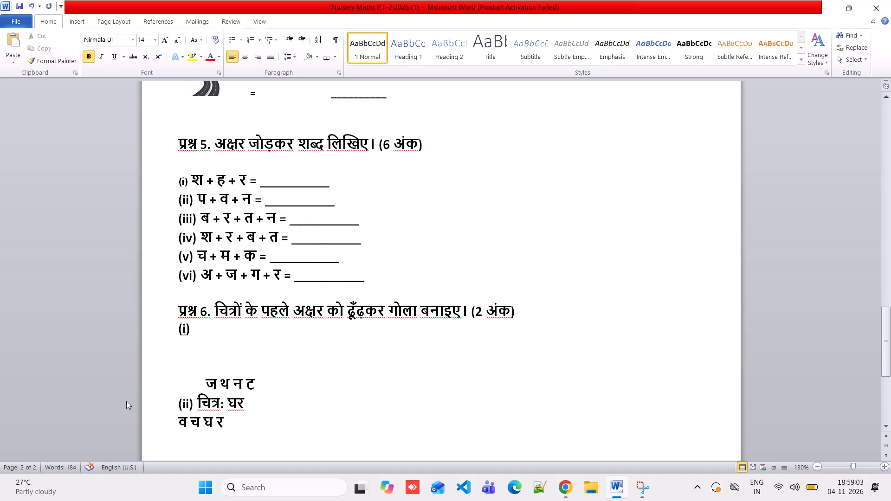
Widen the gaps between the letters ज, थ, न and ट with extra spaces, adding two before ट.
click(216, 382)
key(space)
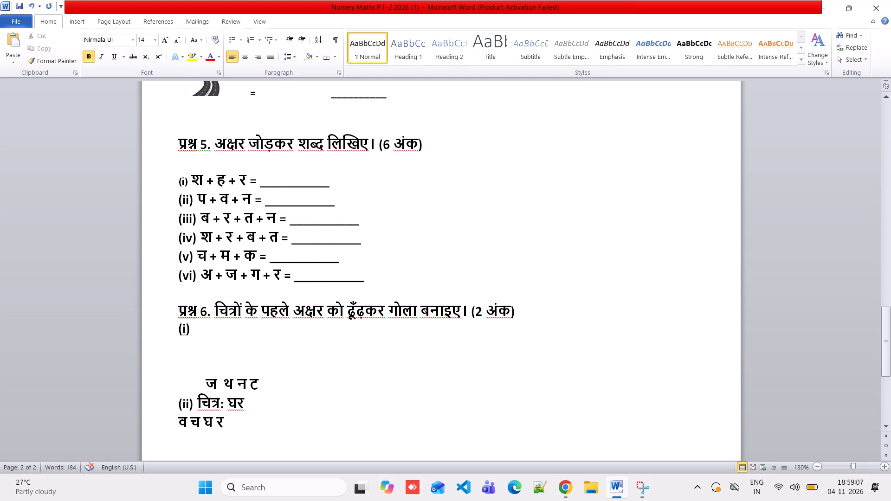
click(233, 382)
key(space)
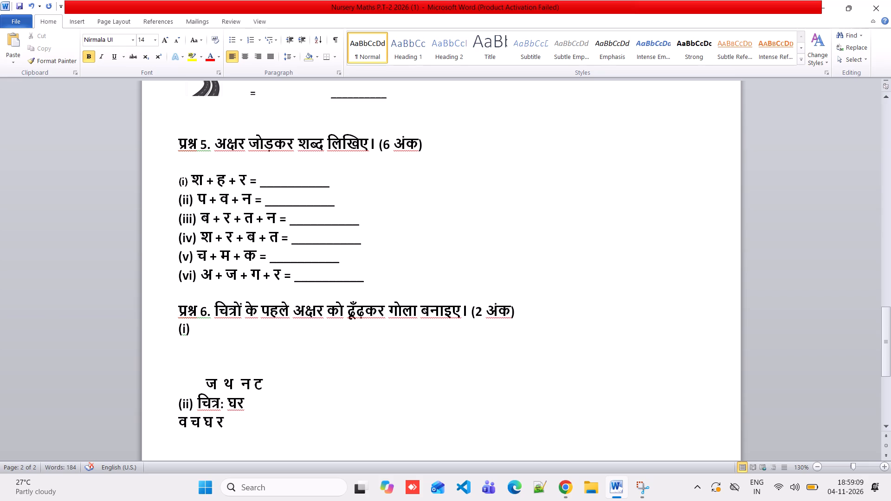
click(254, 383)
key(space)
key(space)
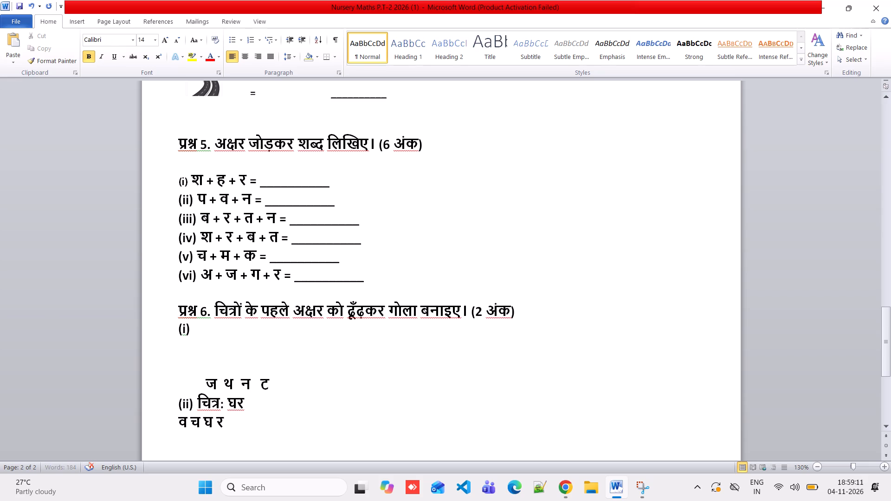
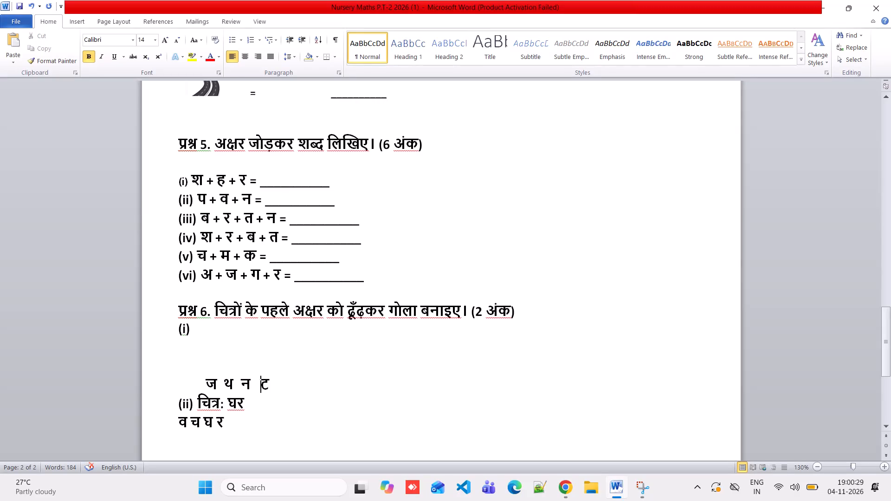
Add two more spaces in each gap between the letters ज, थ, न and ट in Question 6 item (i).
click(238, 383)
key(space)
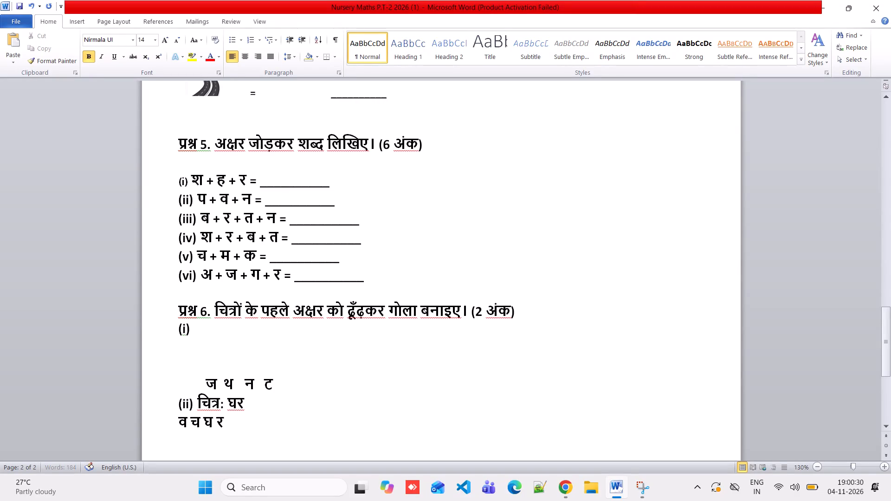
click(221, 385)
key(space)
key(space)
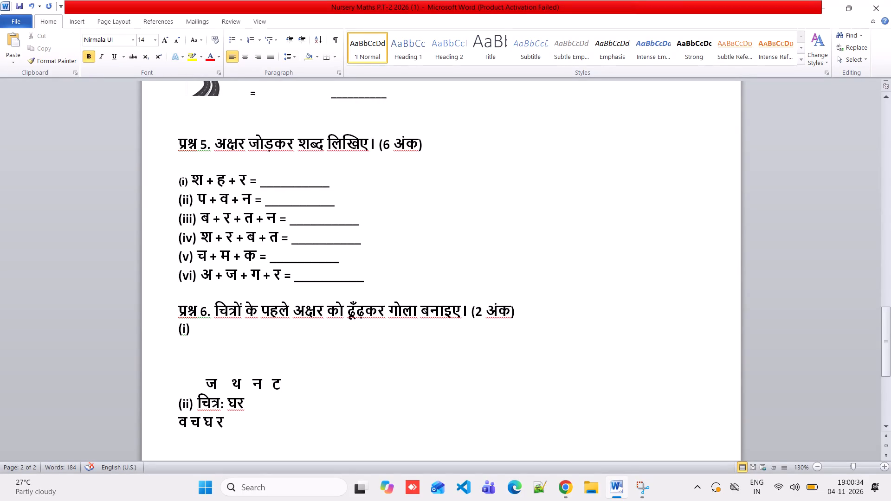
click(249, 384)
key(space)
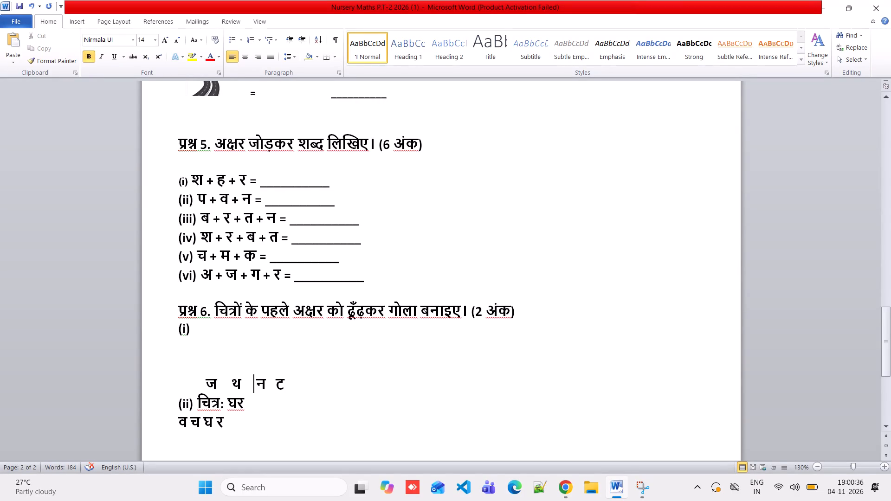
click(272, 383)
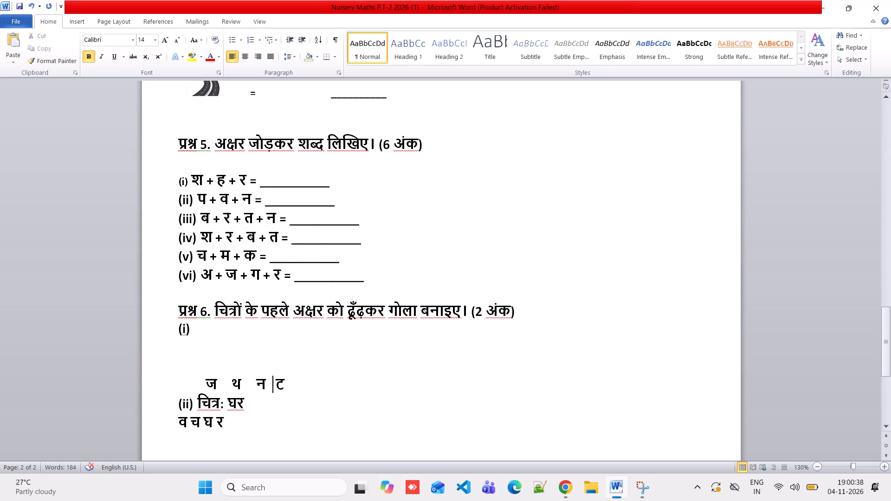
key(space)
key(space)
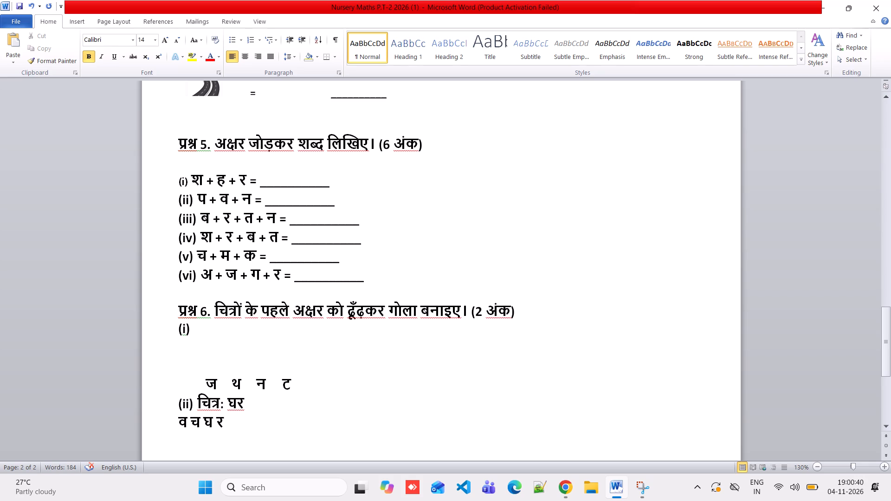
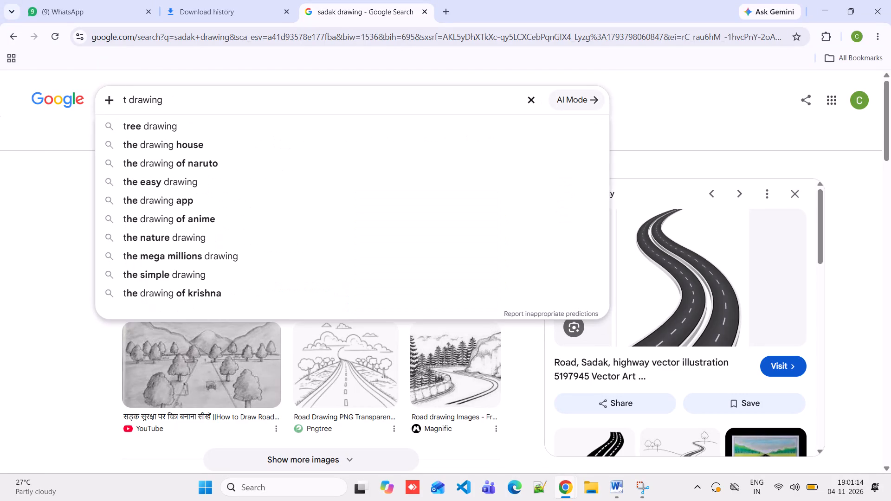
Search Google for "kathal drawing".
key(BackSpace)
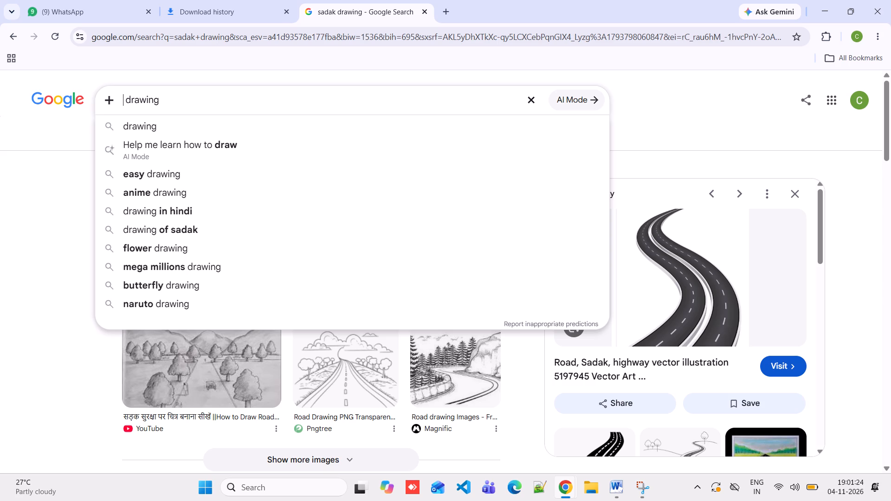
text(kathal)
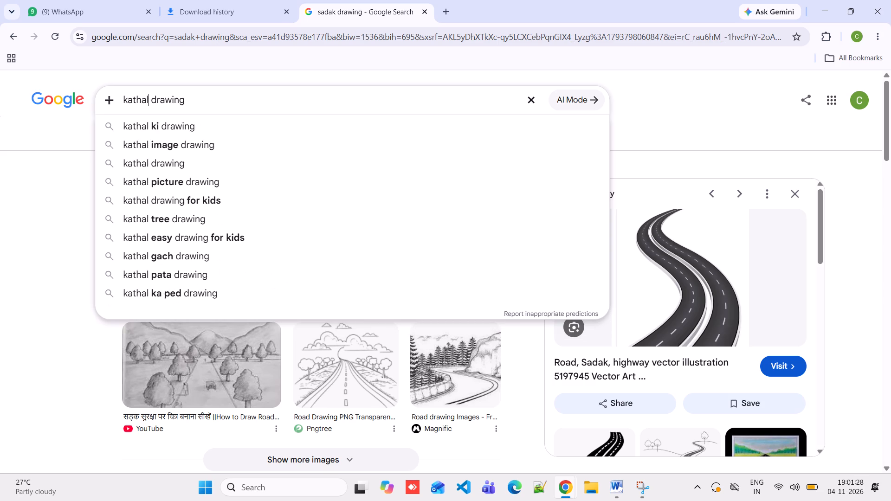
key(Return)
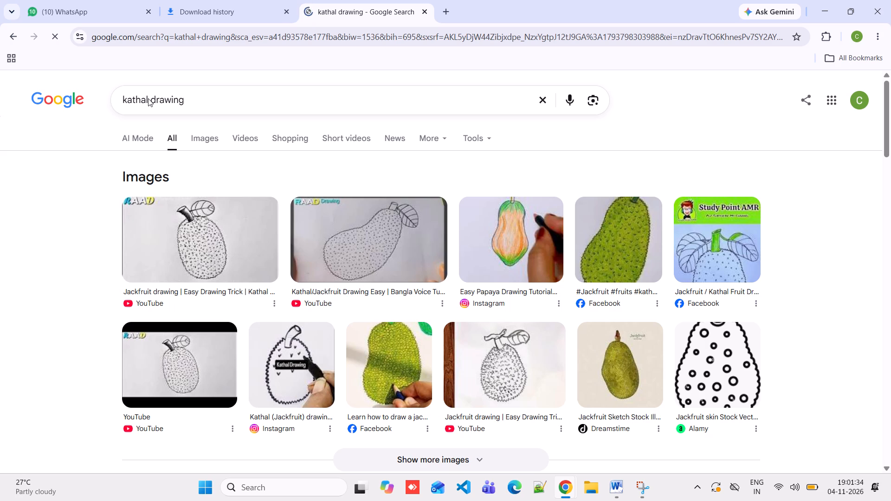
Switch the search to the suggested "jack fruit drawing (easy)" and show its image results.
click(148, 98)
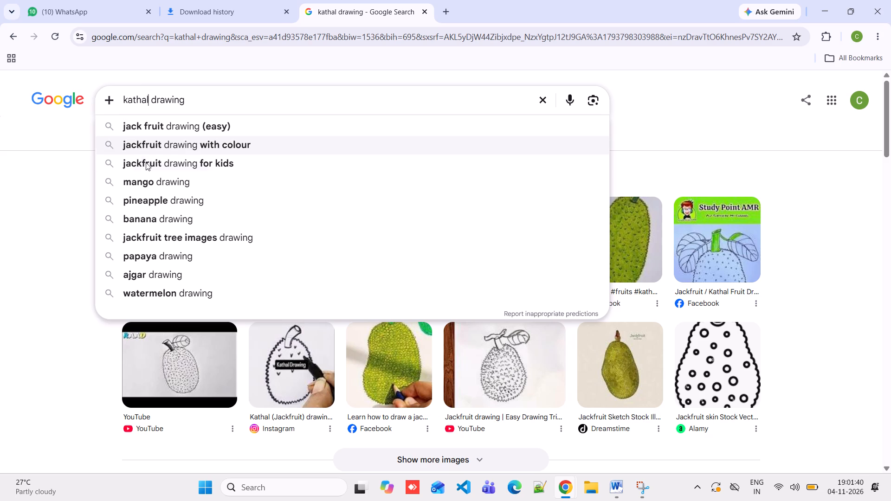
click(167, 125)
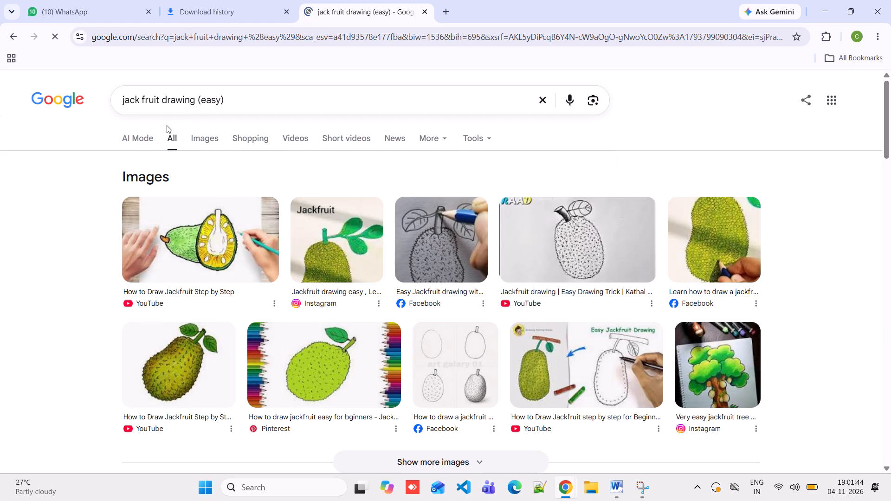
click(192, 136)
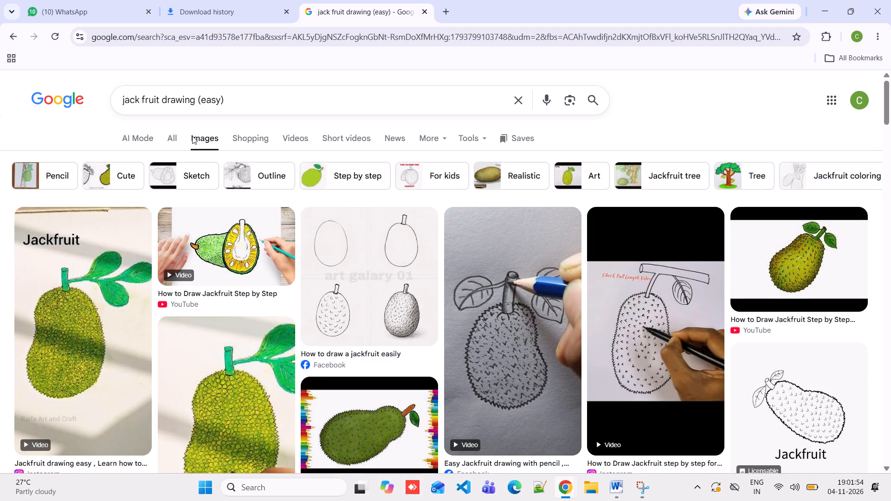
Browse the jackfruit image results and open the iStock illustration of a whole green jackfruit with a cut half.
scroll(192, 136, down, 7)
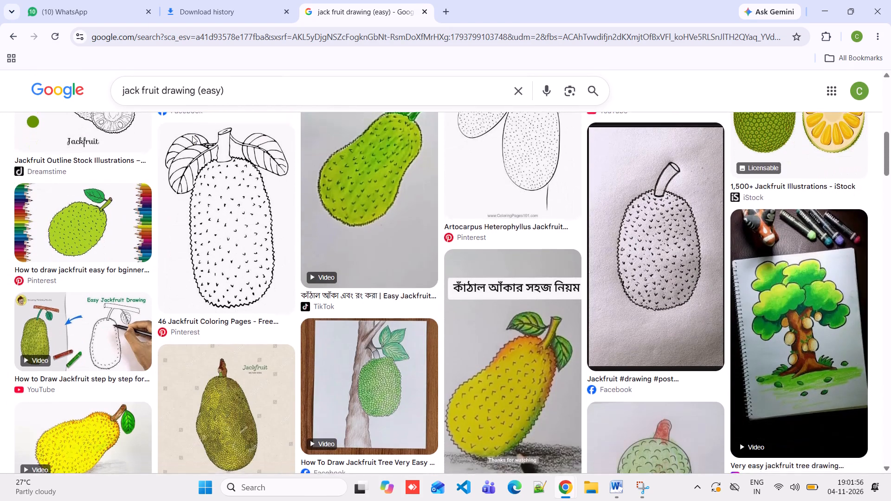
scroll(192, 136, right, 3)
scroll(192, 136, down, 1)
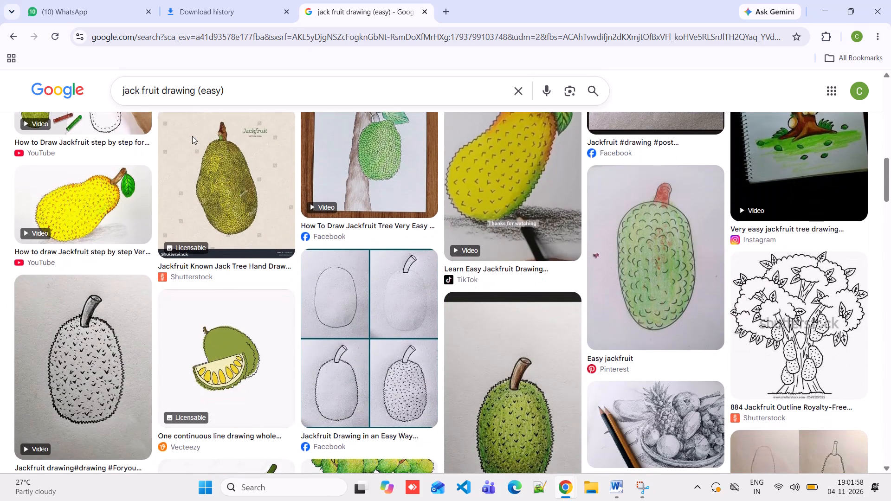
scroll(192, 136, down, 6)
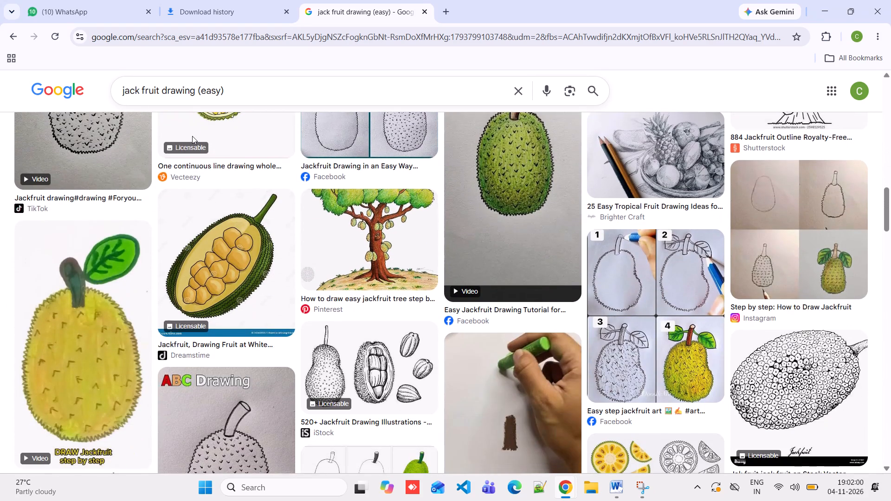
scroll(192, 136, down, 3)
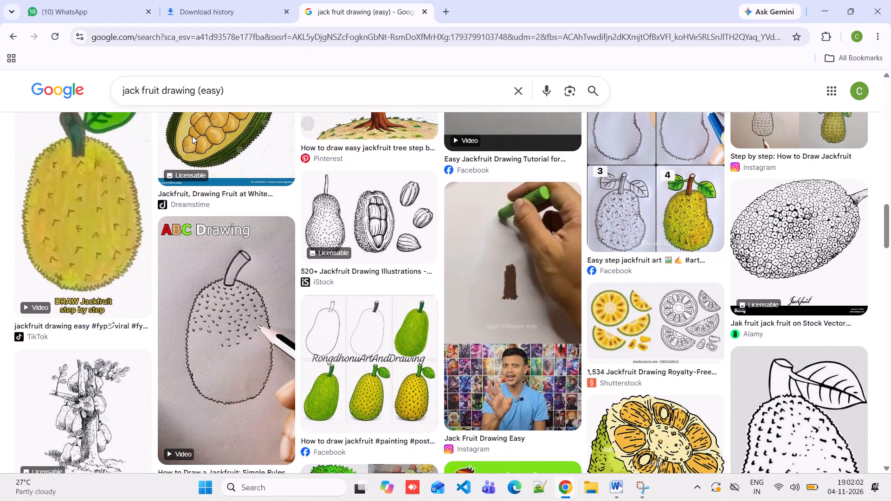
scroll(192, 136, down, 5)
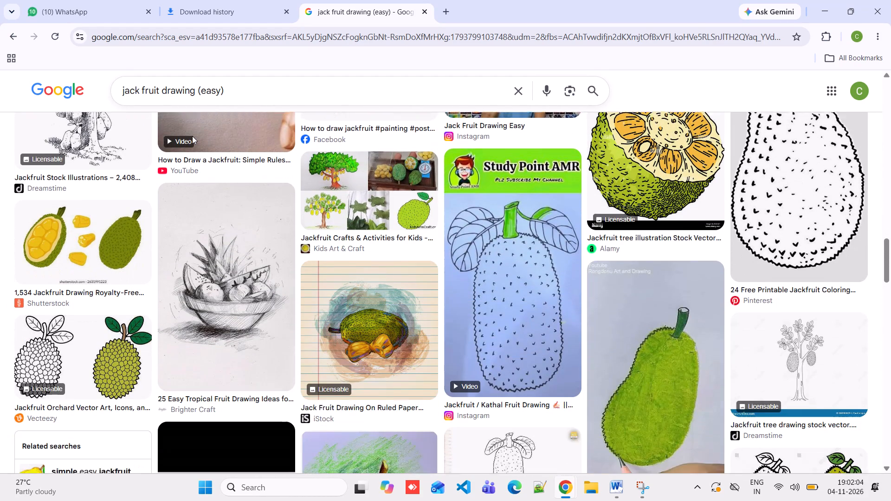
scroll(192, 136, down, 3)
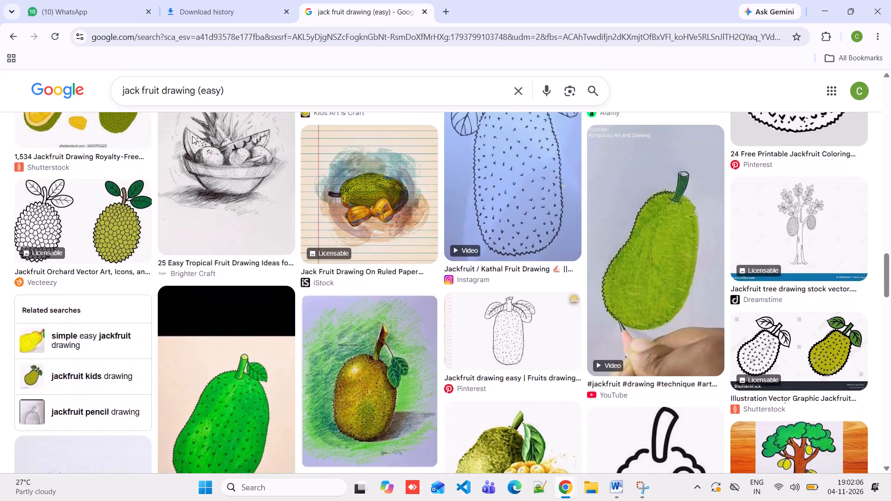
scroll(192, 136, down, 5)
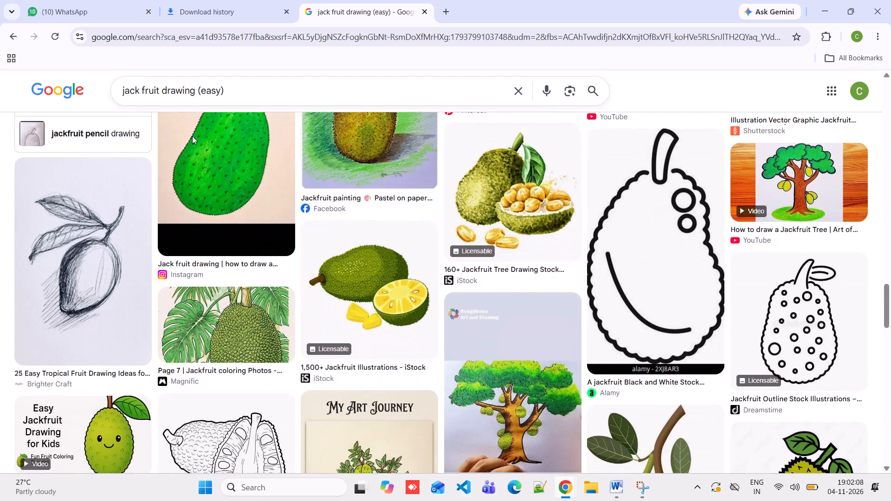
click(365, 266)
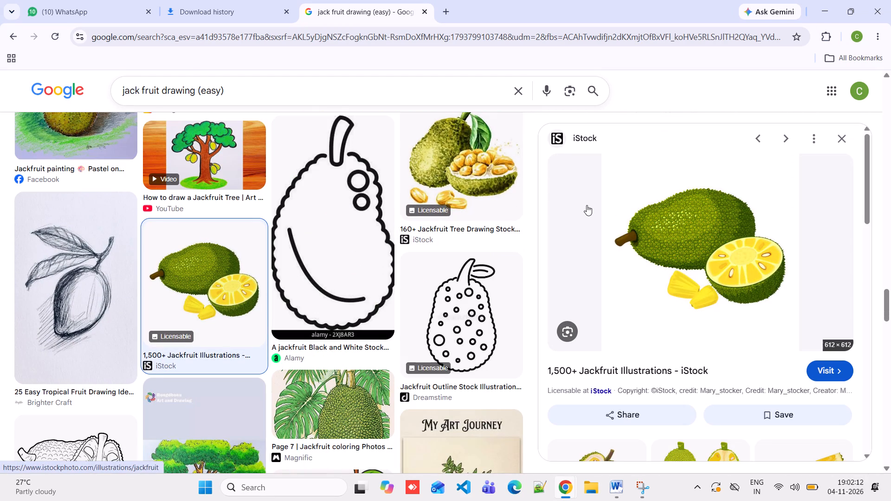
Capture a rectangular screen snip around the enlarged jackfruit illustration, including the cut half and loose pieces.
key(shift+super+s)
key(shift+super+s)
key(shift+super+s)
key(shift+super+s)
key(shift+super+s)
key(shift+super+s)
key(shift+super+s)
key(shift+super+s)
key(shift+super+s)
key(shift+super+s)
key(shift+super+s)
key(shift+super+s)
key(shift+super+s)
key(shift+super+s)
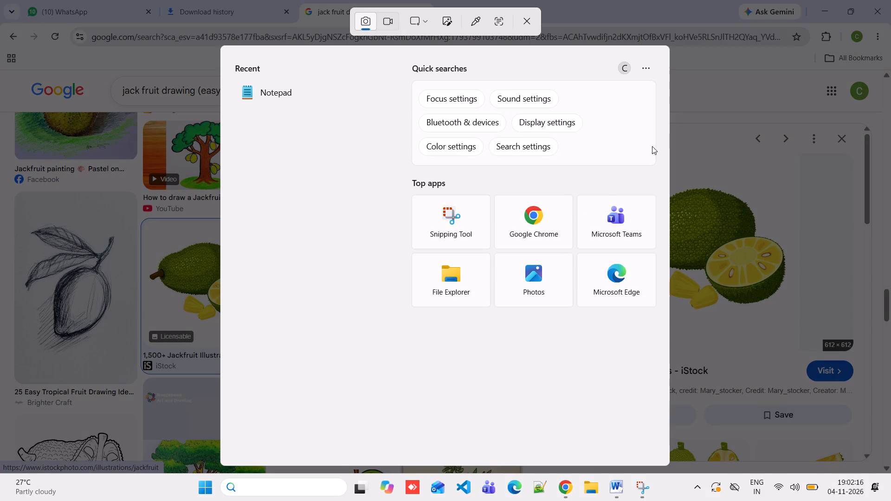
click(730, 112)
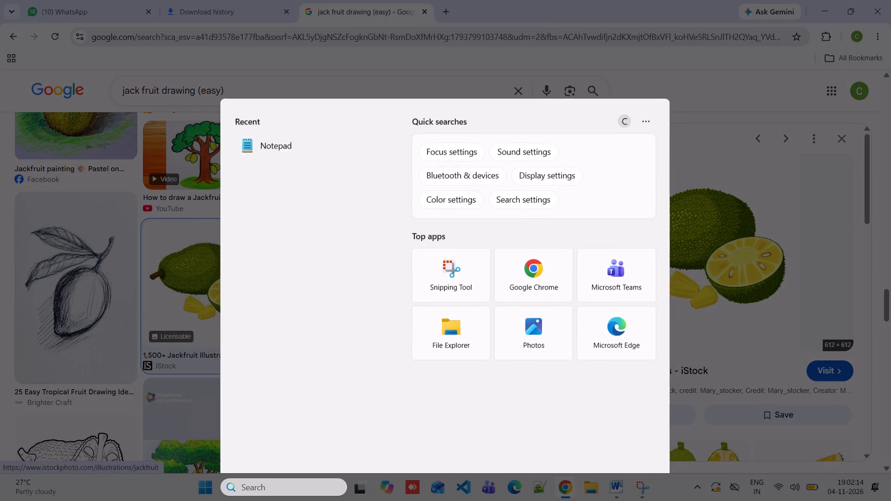
click(580, 175)
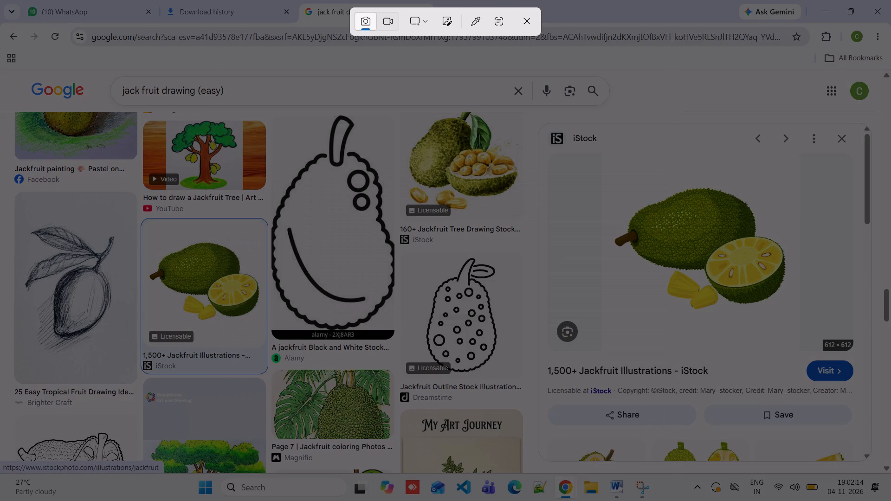
drag(588, 162, 709, 252)
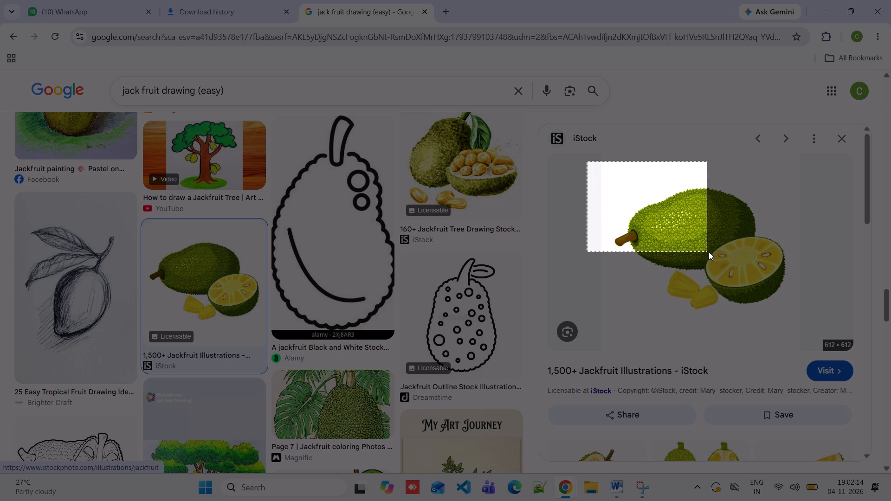
drag(709, 252, 800, 323)
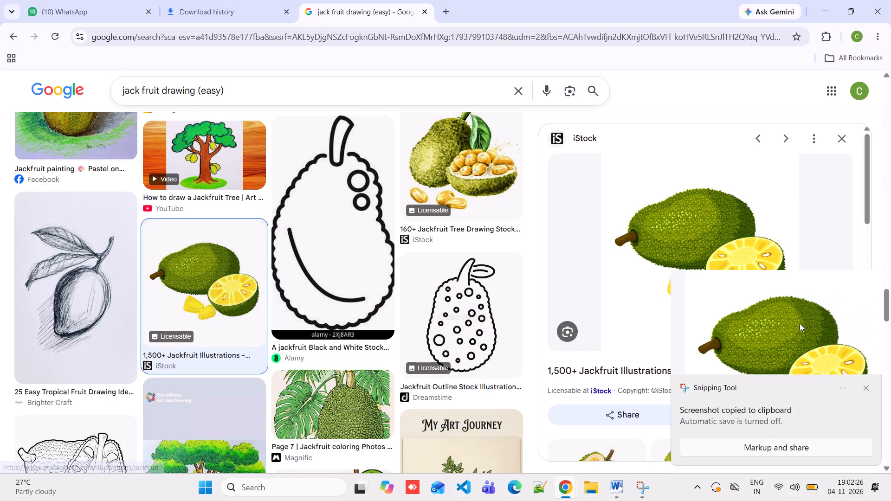
Crop the excess white at the top and the grey strip at the left edge off the jackfruit snip, and copy it.
click(763, 336)
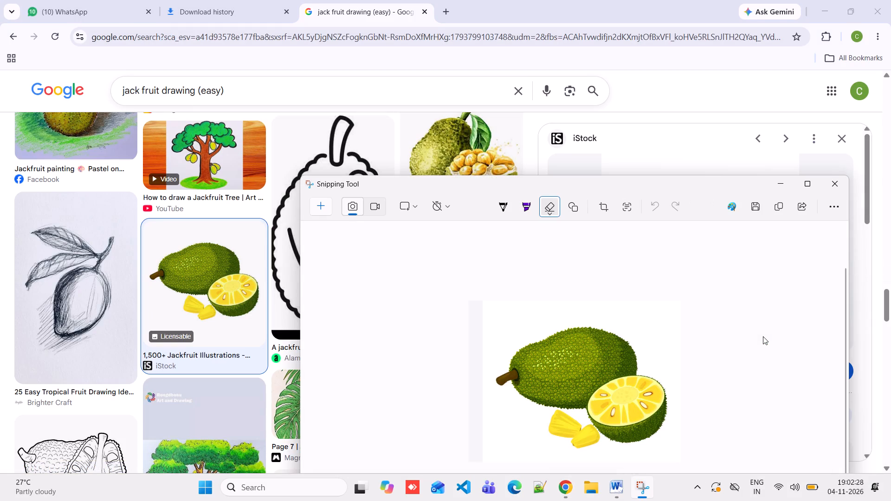
click(804, 181)
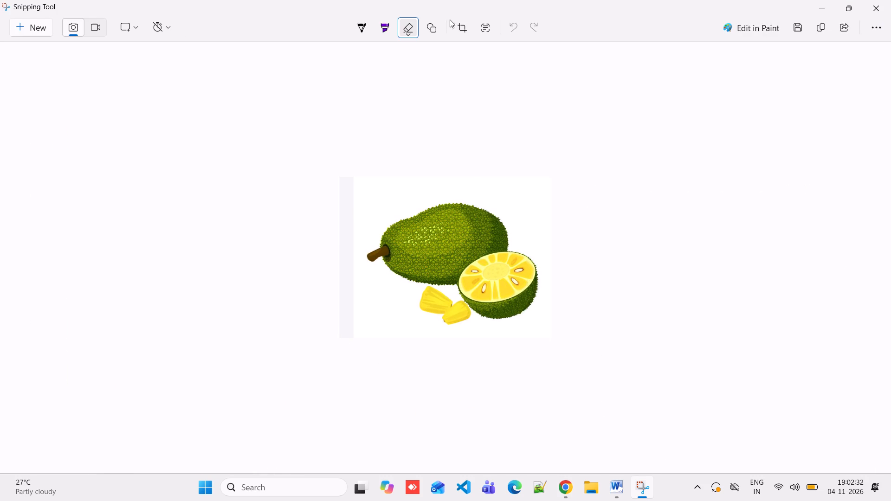
click(460, 26)
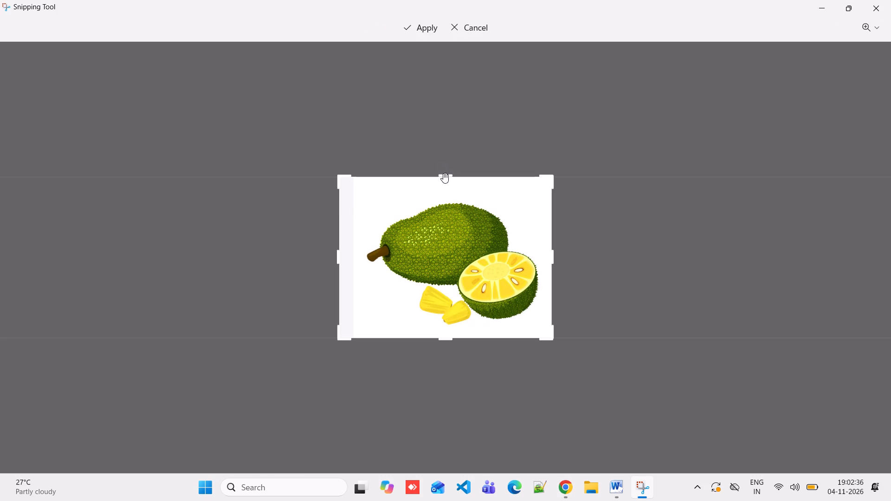
drag(443, 176, 442, 193)
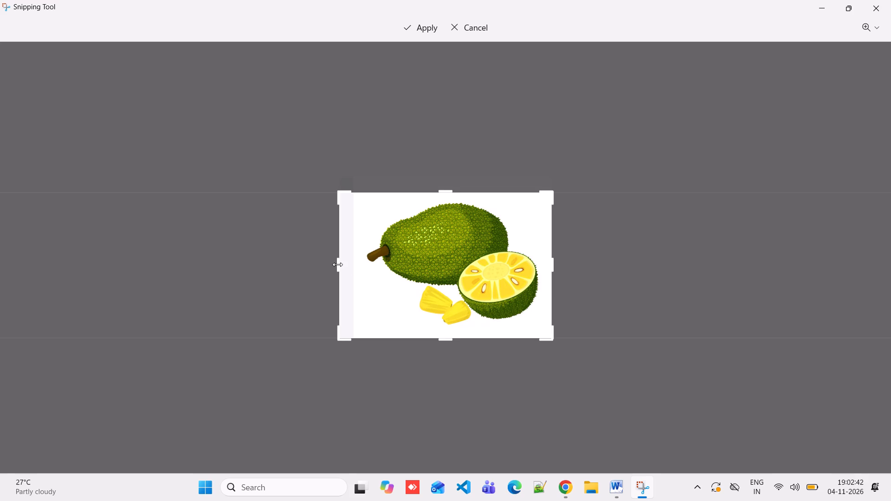
drag(337, 264, 359, 266)
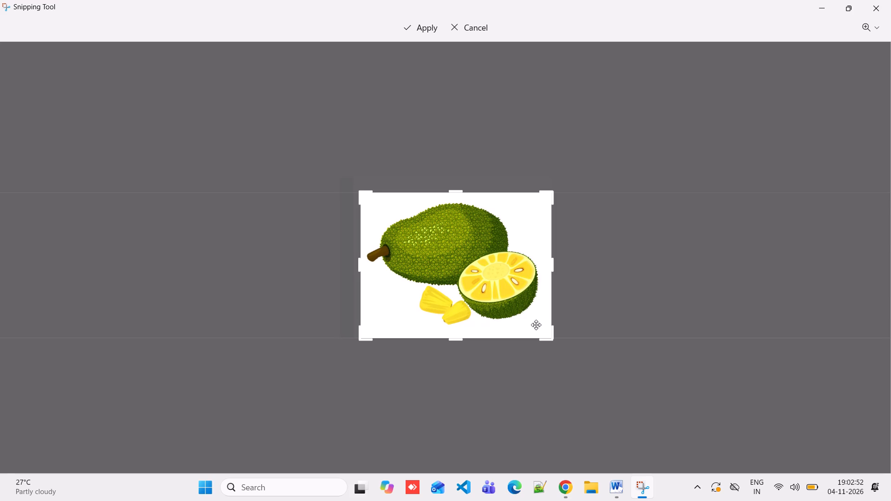
click(417, 18)
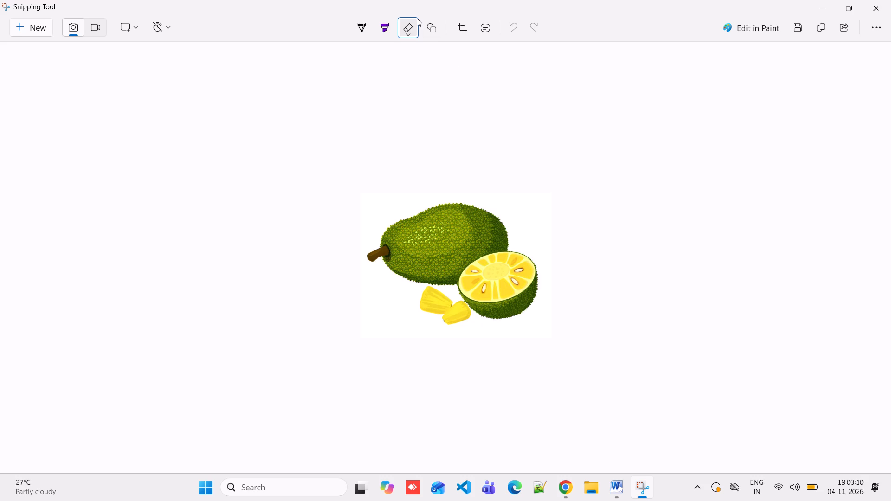
click(822, 27)
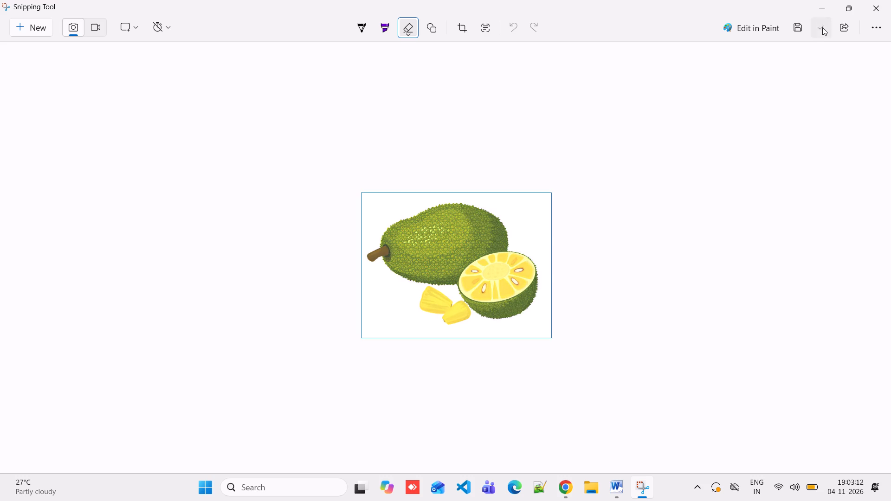
In Word, indent the blank line under Question 6 item (i) by seven spaces and paste the jackfruit picture there.
click(616, 488)
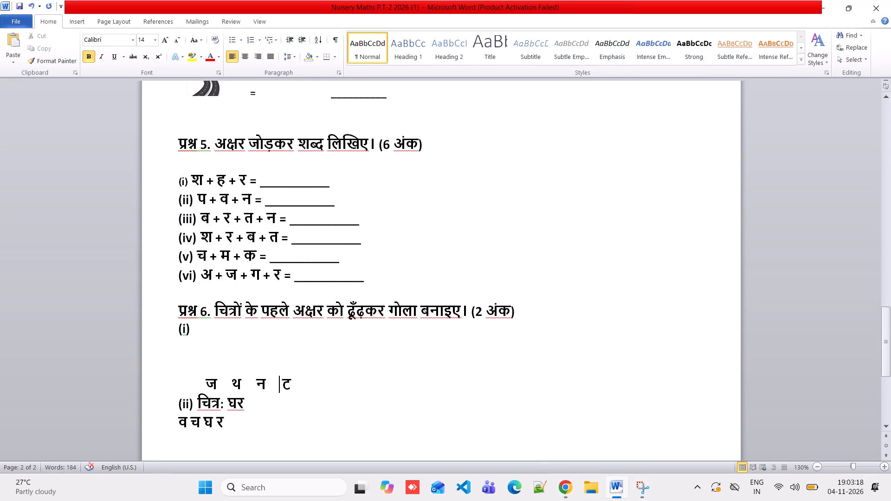
click(209, 341)
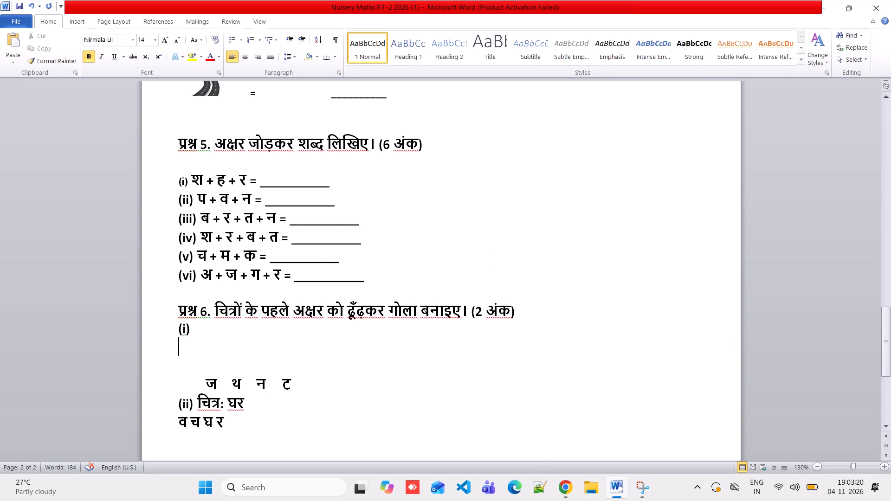
click(220, 340)
key(space)
key(space)
key(space)
key(space)
key(space)
key(space)
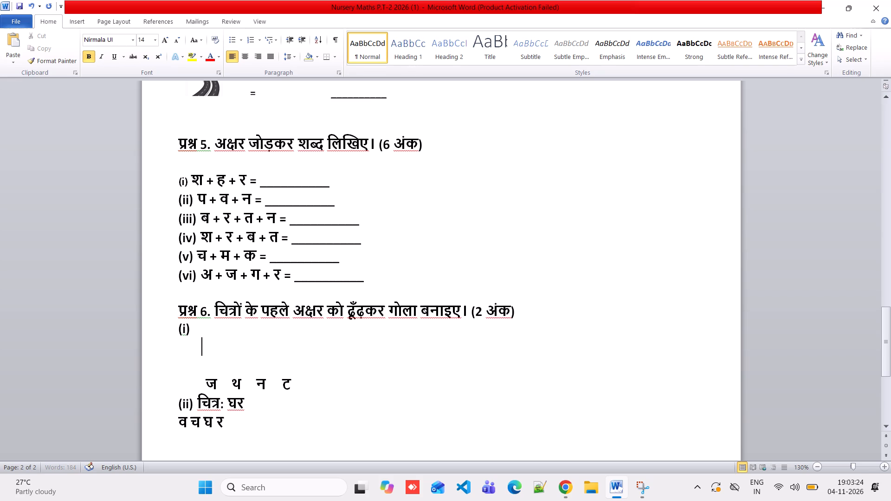
key(space)
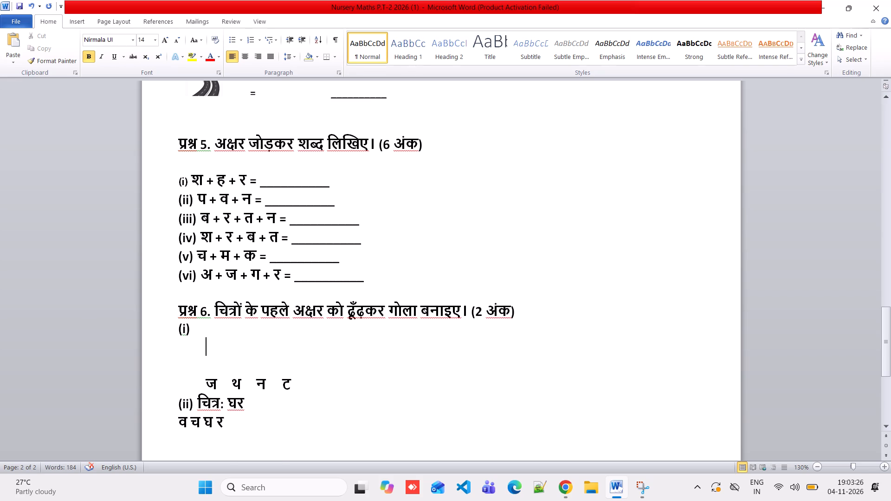
key(ctrl+v)
Shrink the jackfruit picture proportionally to a bit under half its size, about as wide as the letter row ज थ न ट.
click(318, 334)
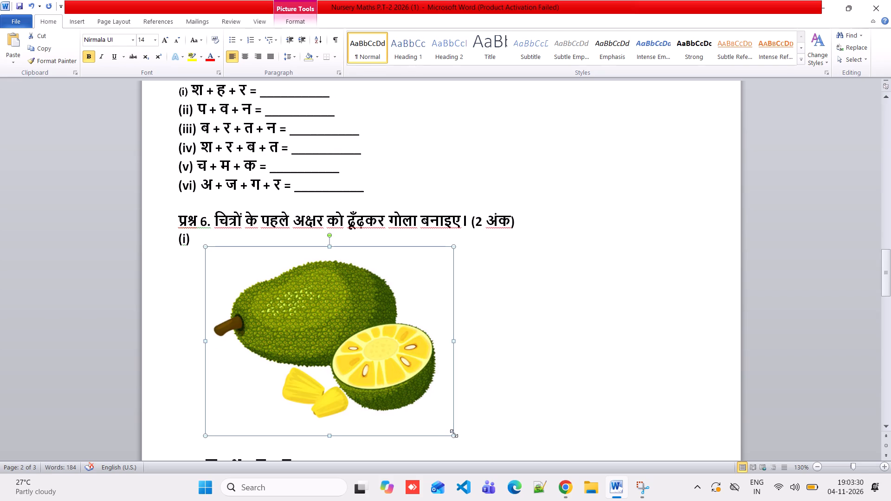
drag(454, 433, 314, 346)
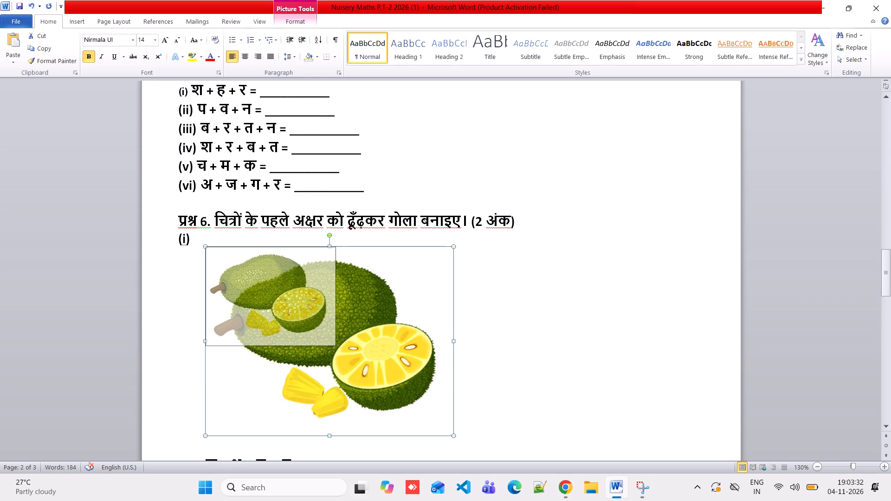
drag(314, 346, 298, 331)
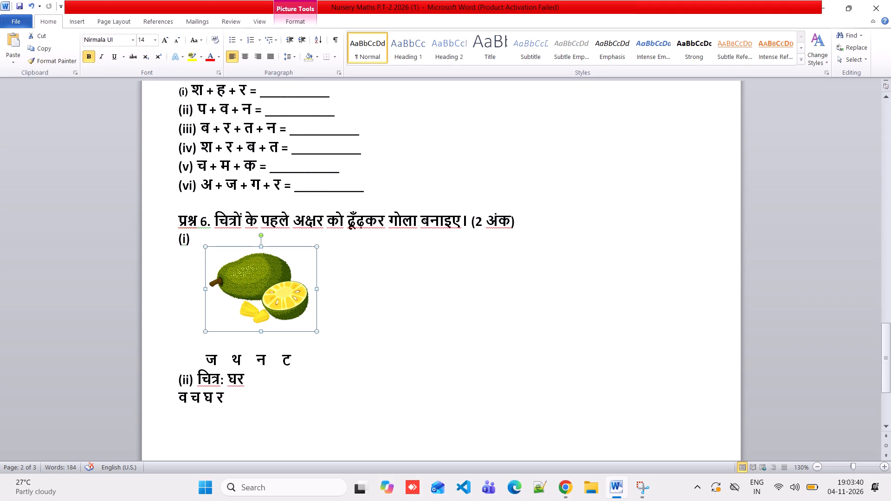
click(296, 363)
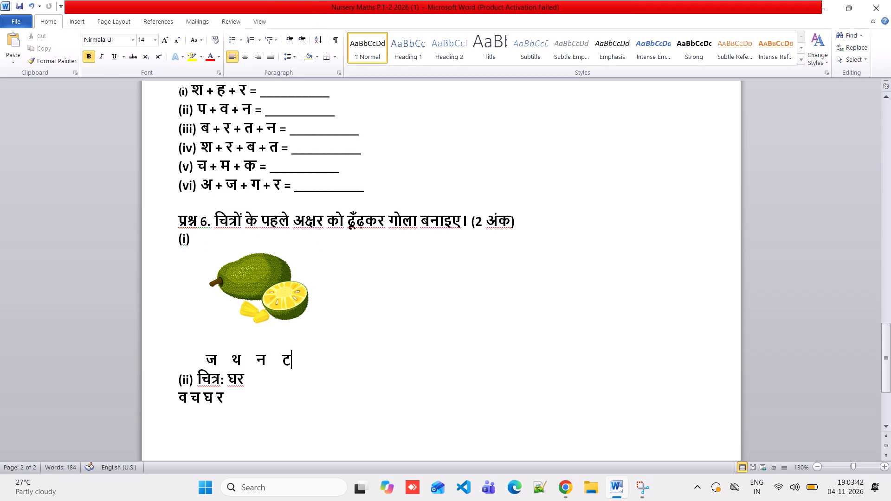
Delete the letter options ज थ न ट under the jackfruit picture in Question 6 item (i), keeping the line's indent.
click(296, 360)
key(BackSpace)
key(BackSpace)
key(BackSpace)
key(BackSpace)
key(BackSpace)
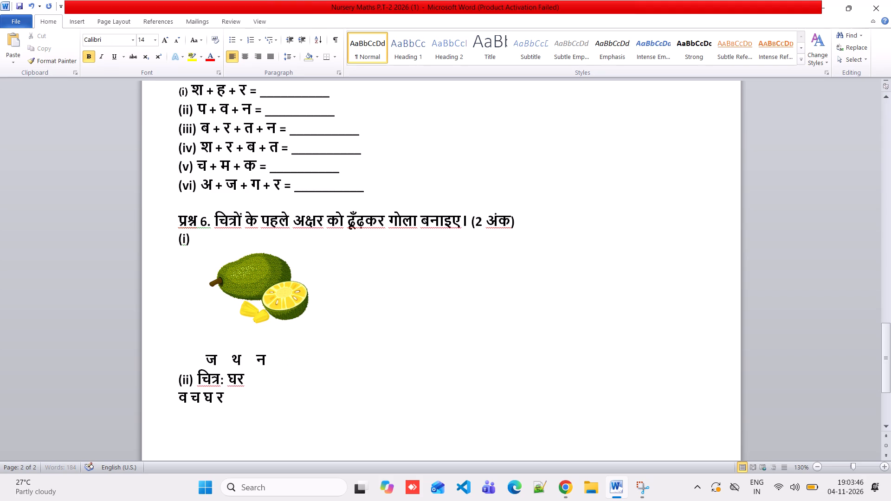
key(BackSpace)
key(BackSpace)
key(BackSpace)
key(BackSpace)
key(BackSpace)
key(BackSpace)
key(BackSpace)
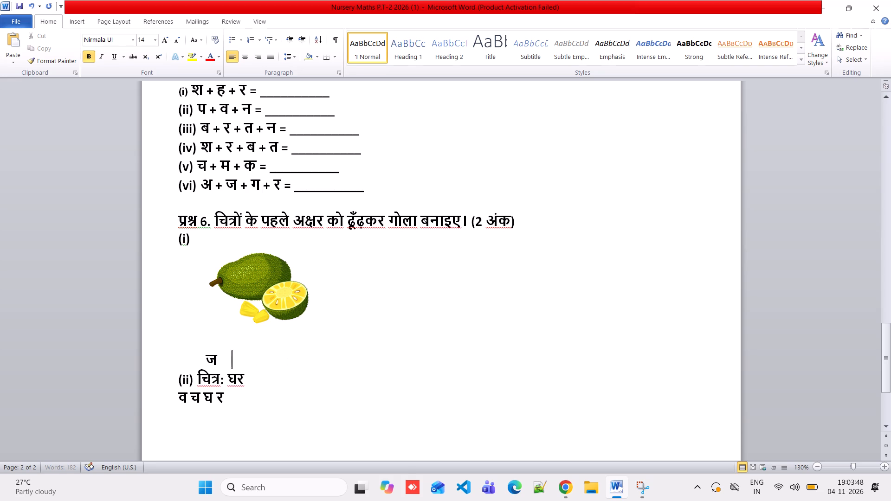
key(BackSpace)
key(BackSpace)
key(BackSpace)
key(BackSpace)
key(BackSpace)
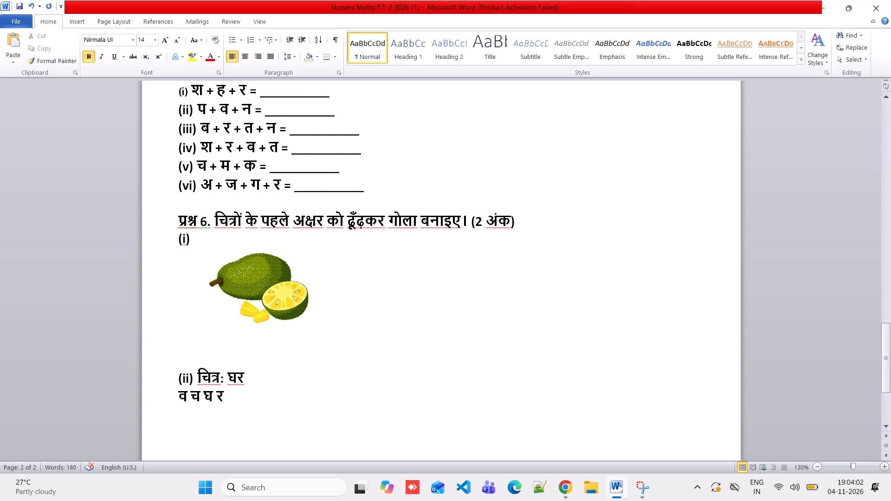
Switch to the Chrome window with the jackfruit image results and clear the search query for a new search.
click(563, 492)
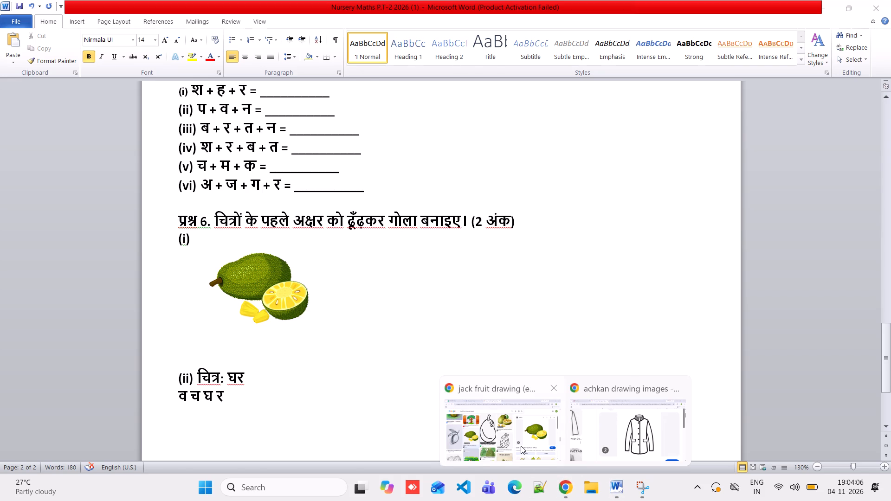
click(521, 446)
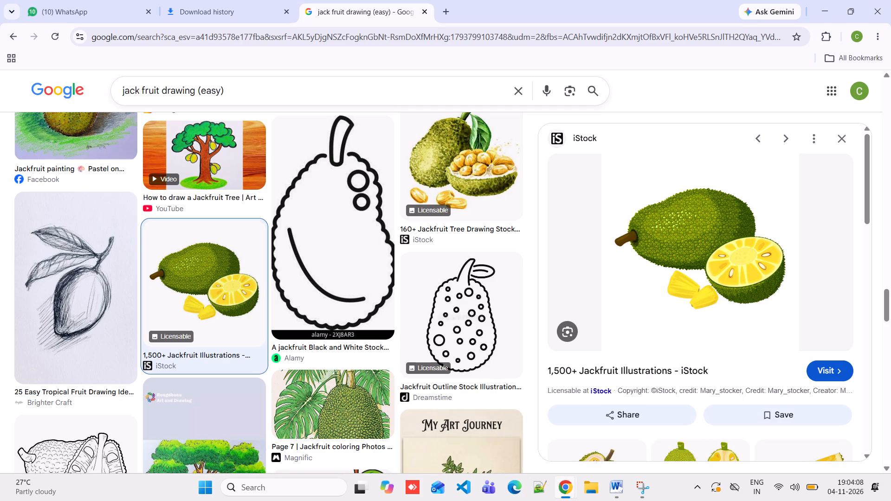
click(367, 87)
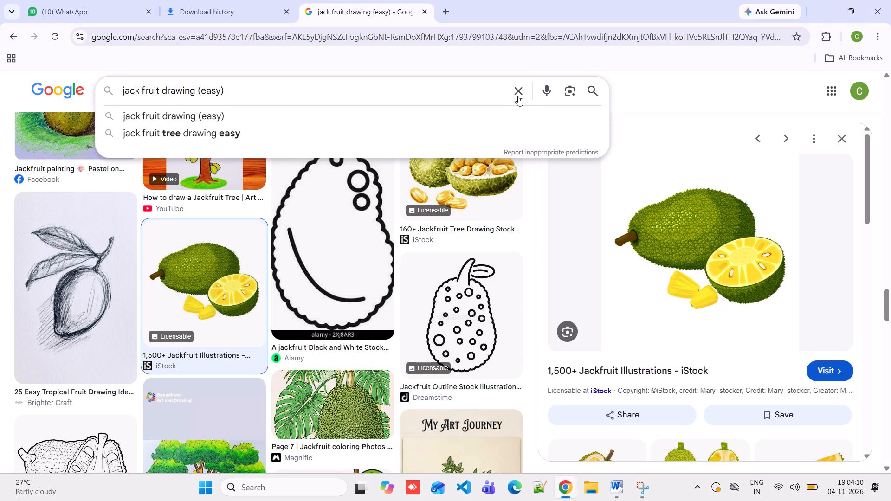
click(518, 96)
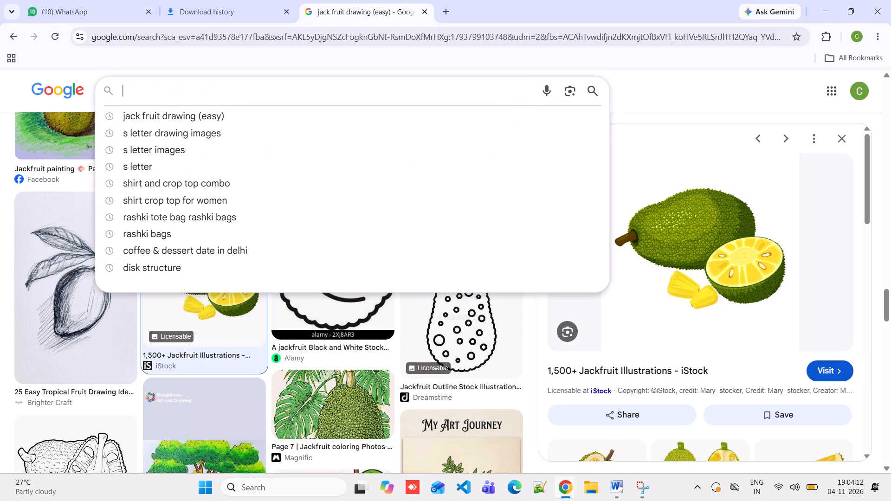
click(335, 97)
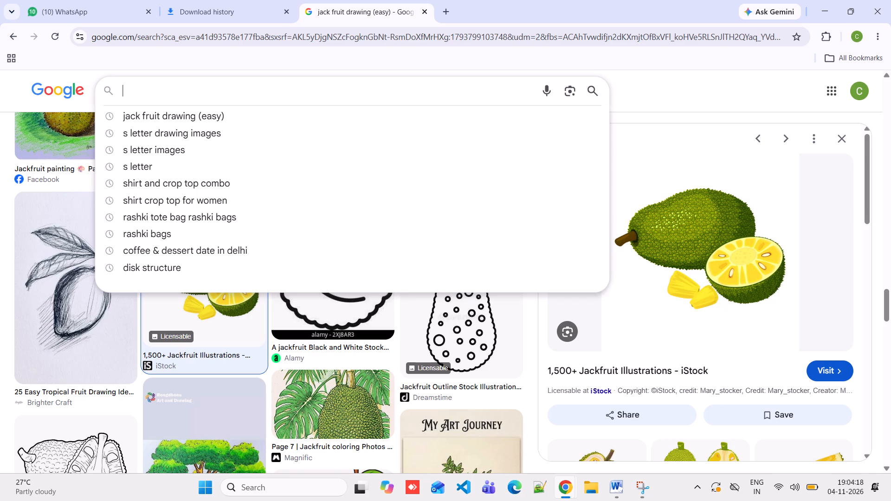
click(335, 97)
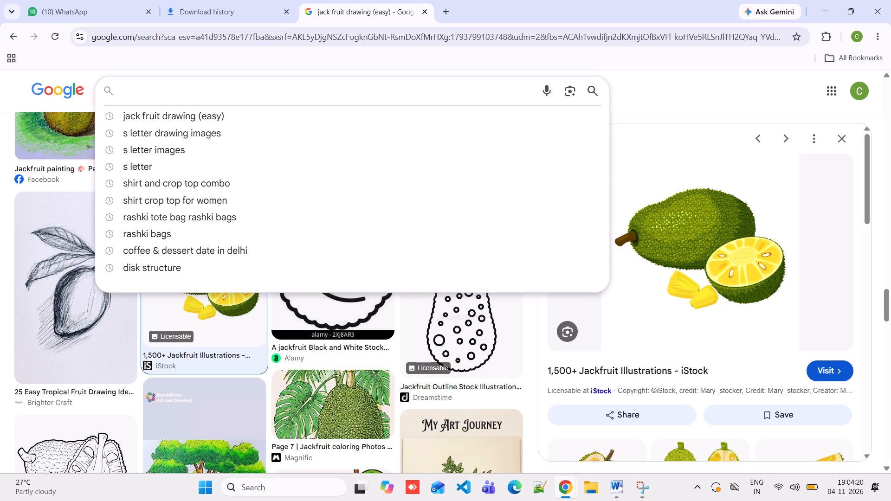
click(335, 97)
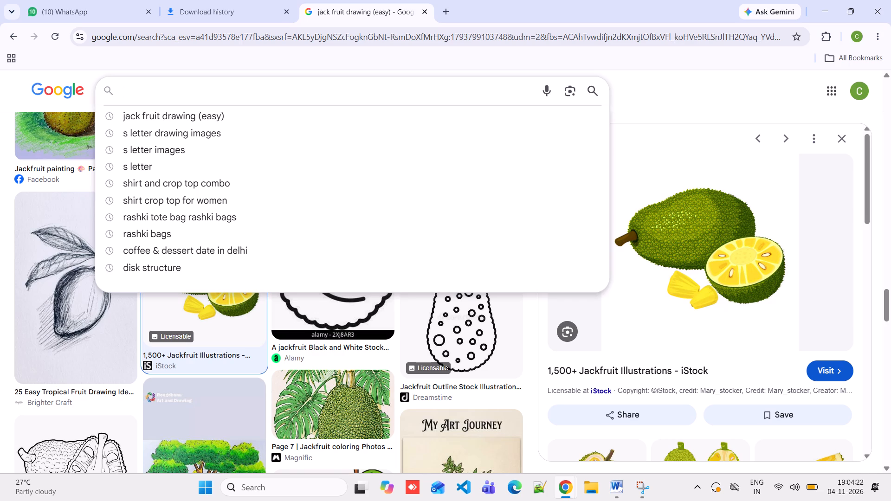
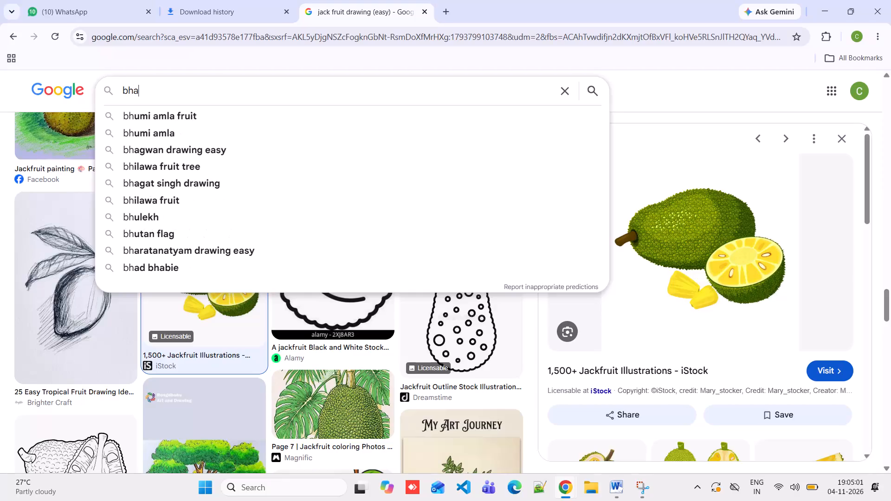
Search Google Images for "bhavan drawing easy".
text(va)
text(n)
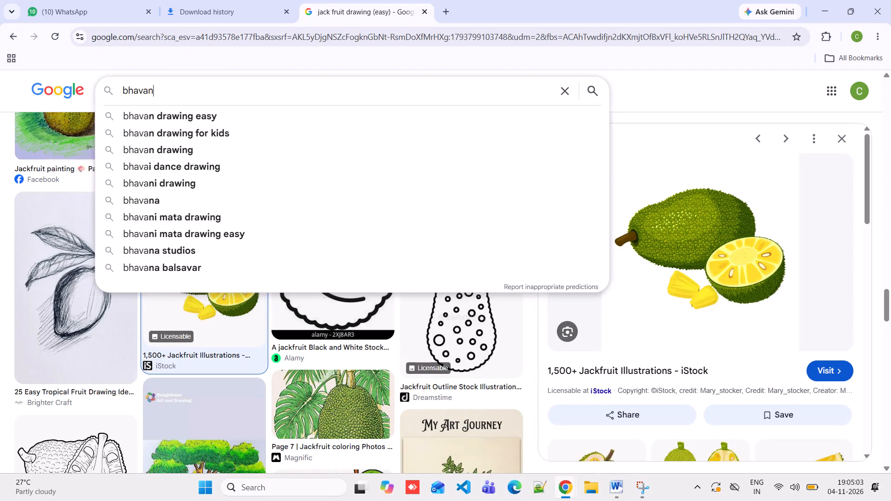
key(space)
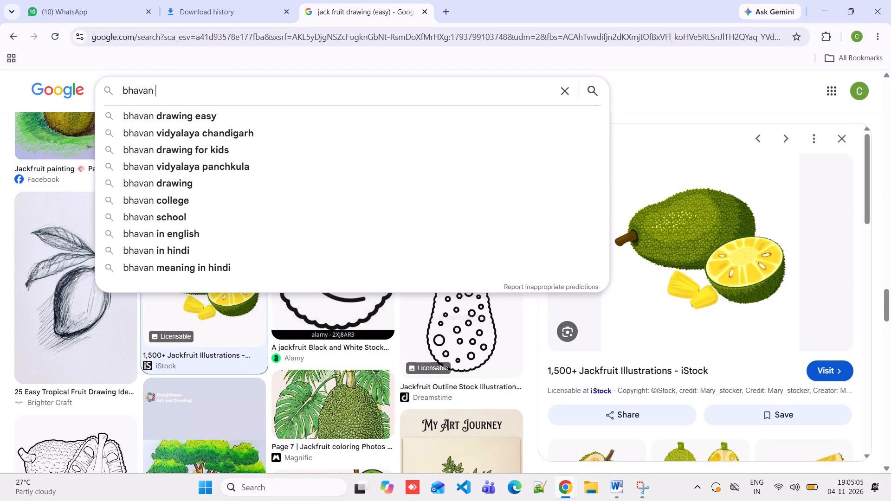
click(202, 118)
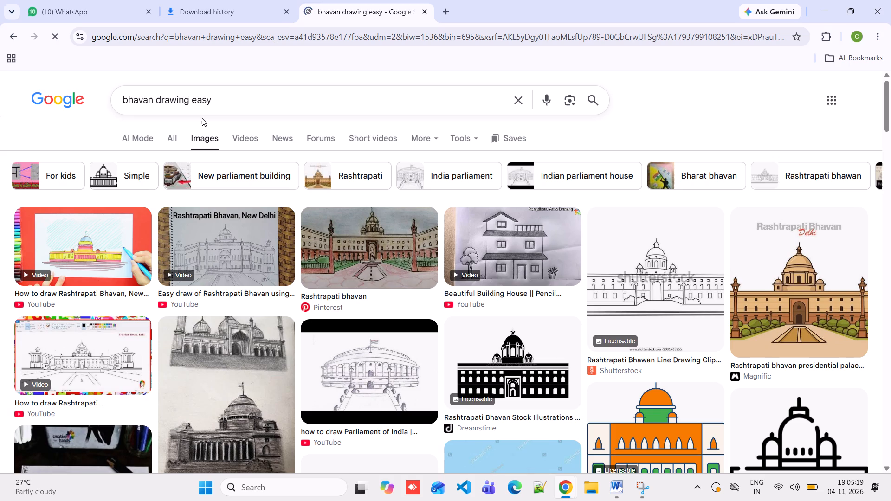
Look through the bhavan drawing results and preview the black Rashtrapati Bhavan line icon from Flaticon.
scroll(202, 118, right, 4)
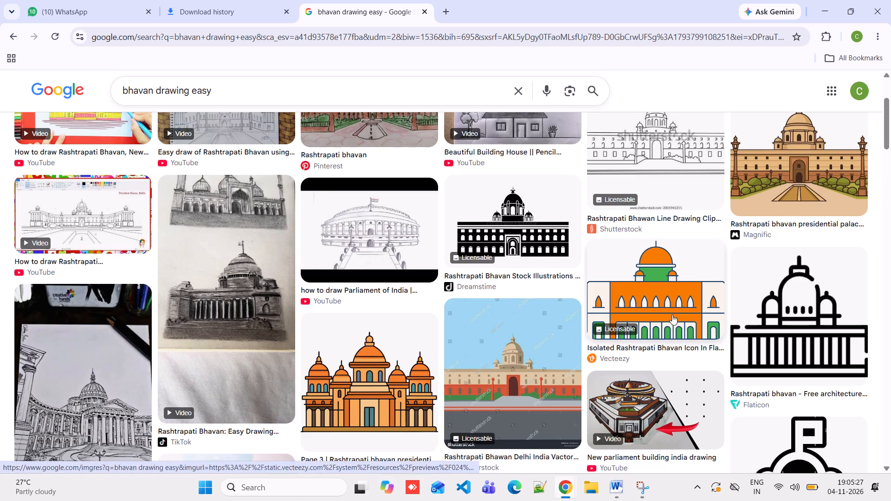
click(751, 364)
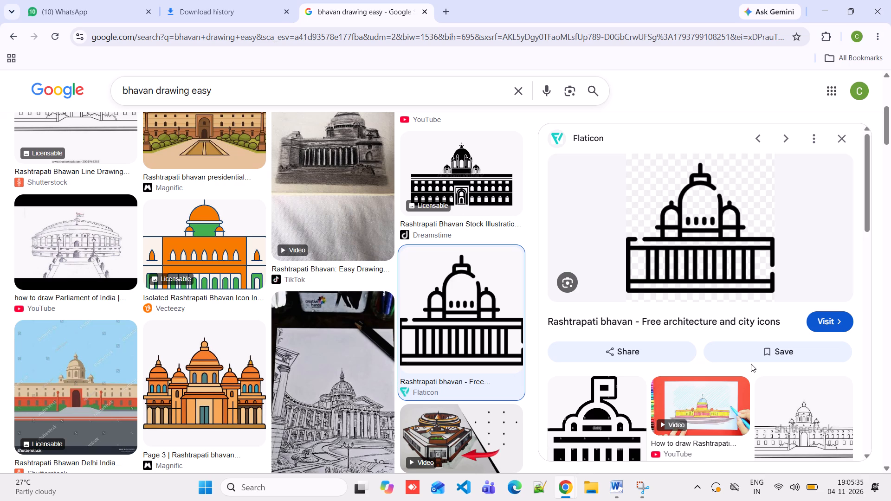
scroll(751, 364, right, 1)
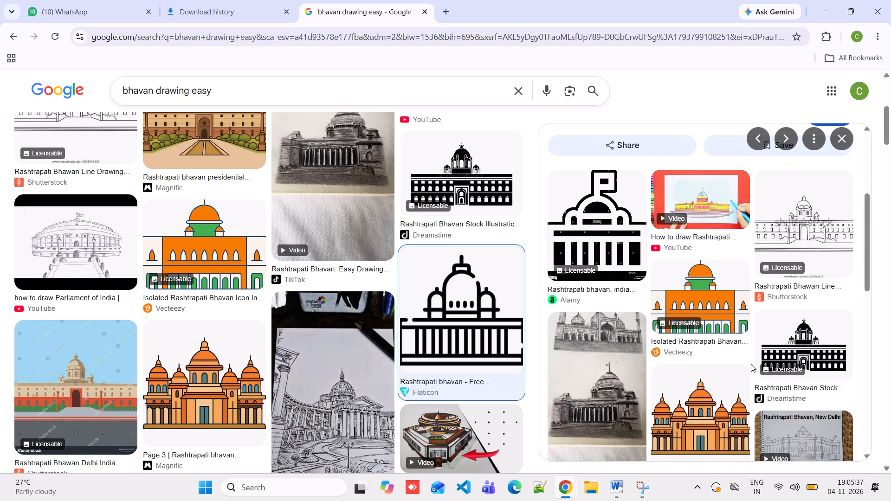
scroll(751, 364, right, 1)
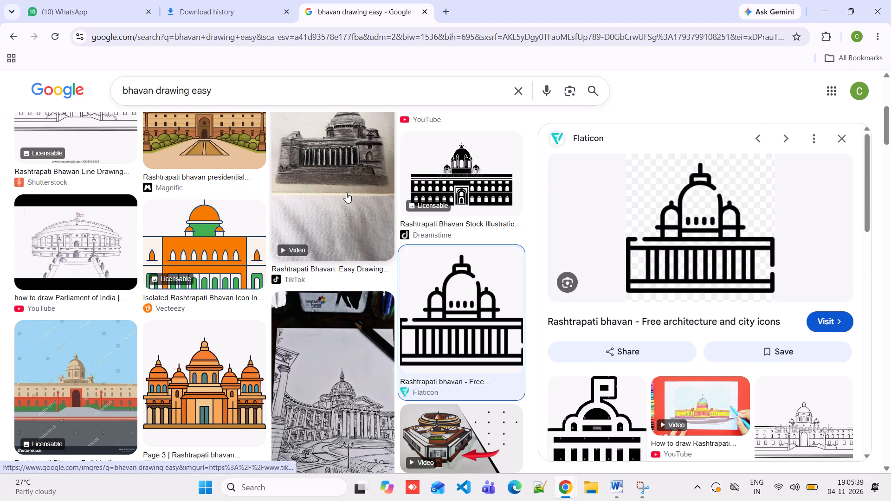
scroll(346, 193, up, 8)
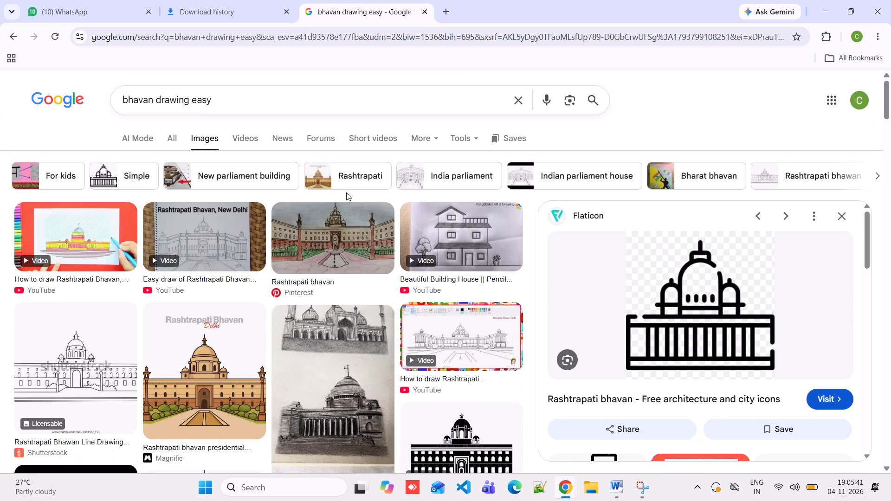
Narrow the bhavan results to drawings for kids and open the Shutterstock preview of the domed Indian Parliament outline with a flag.
click(67, 170)
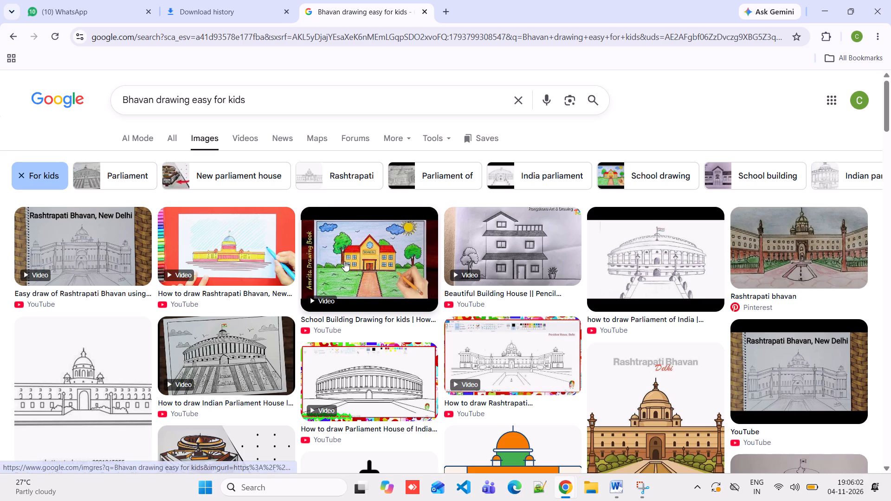
scroll(344, 261, down, 2)
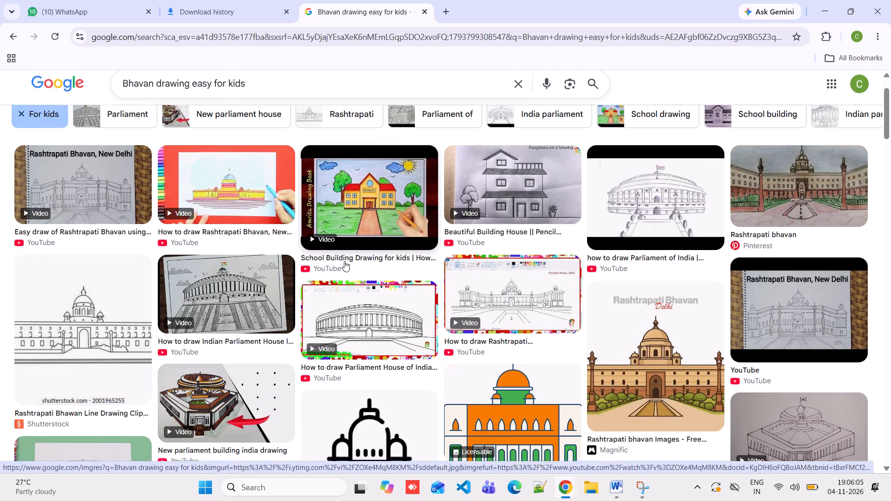
scroll(344, 261, down, 2)
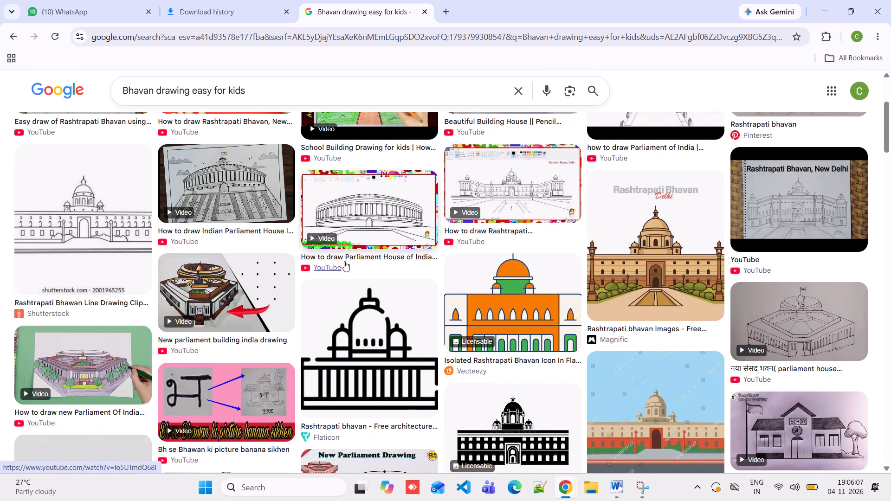
scroll(344, 261, down, 2)
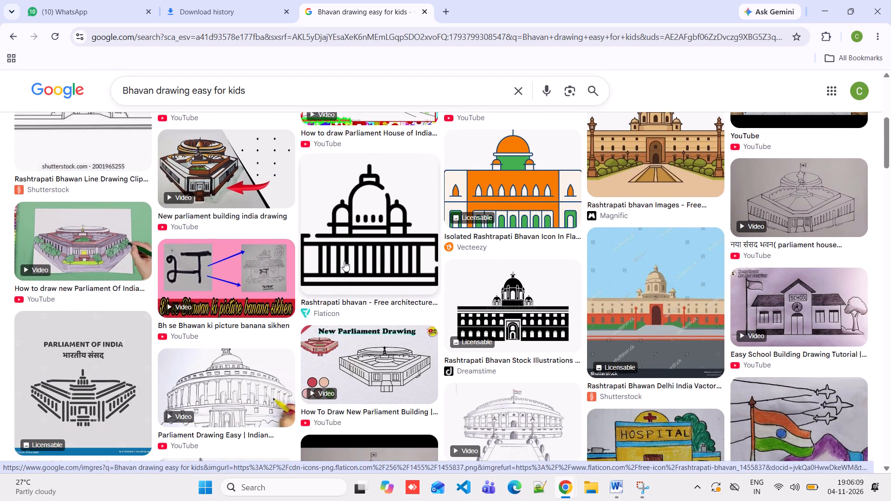
scroll(344, 261, down, 1)
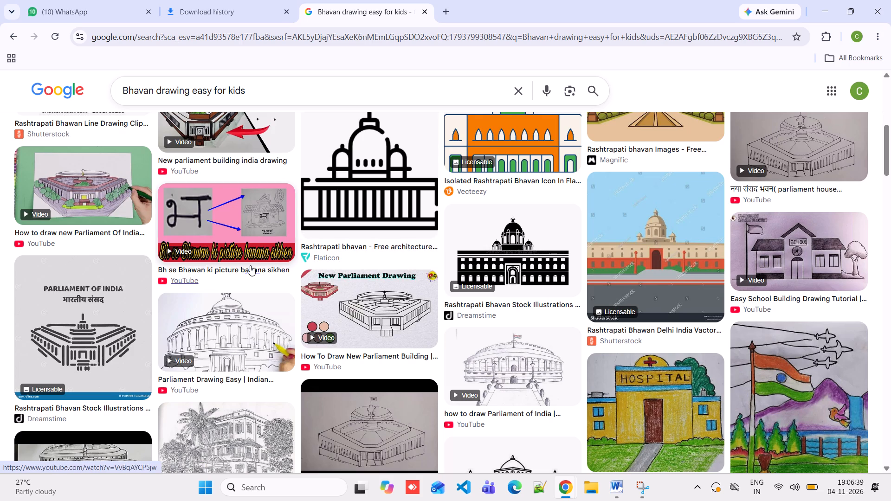
scroll(308, 321, down, 1)
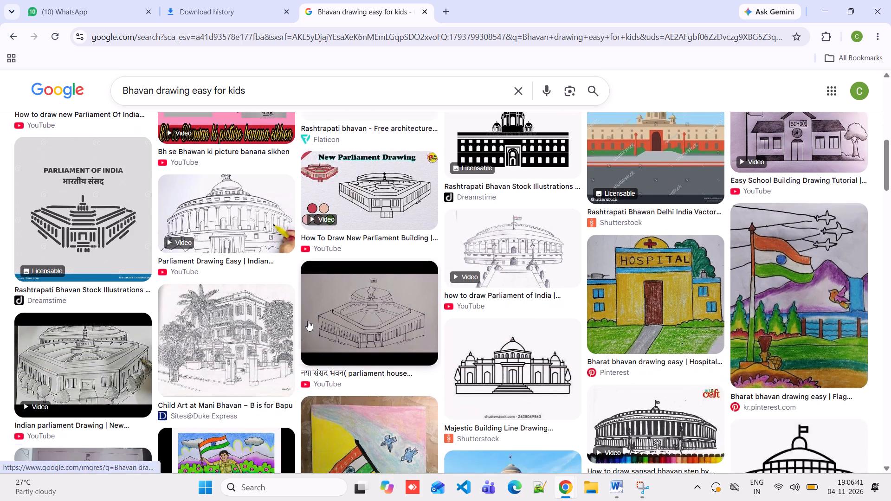
scroll(308, 321, down, 2)
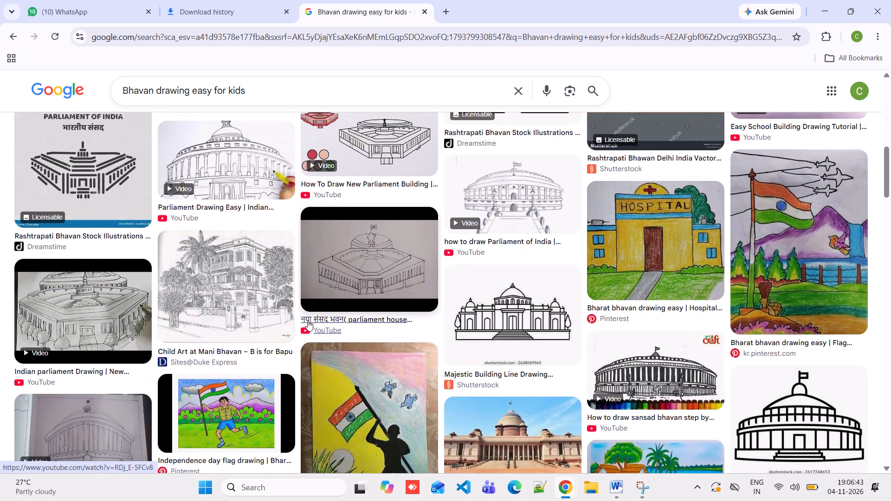
scroll(308, 321, down, 3)
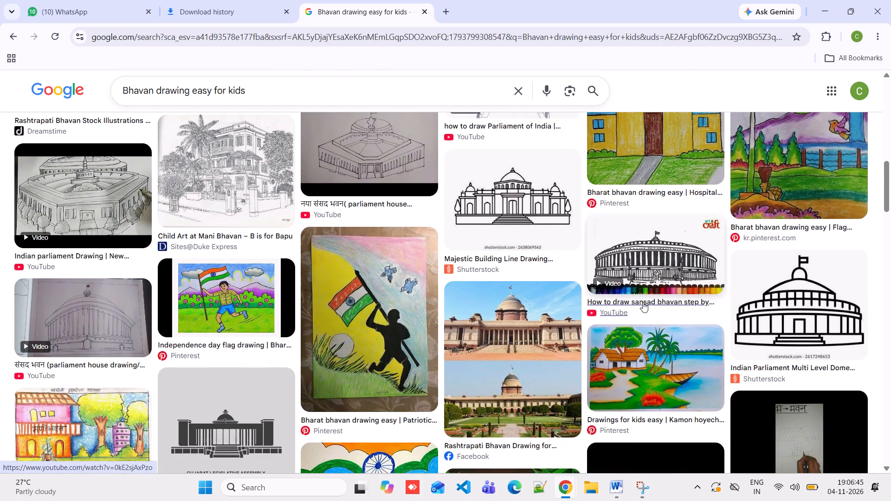
click(783, 305)
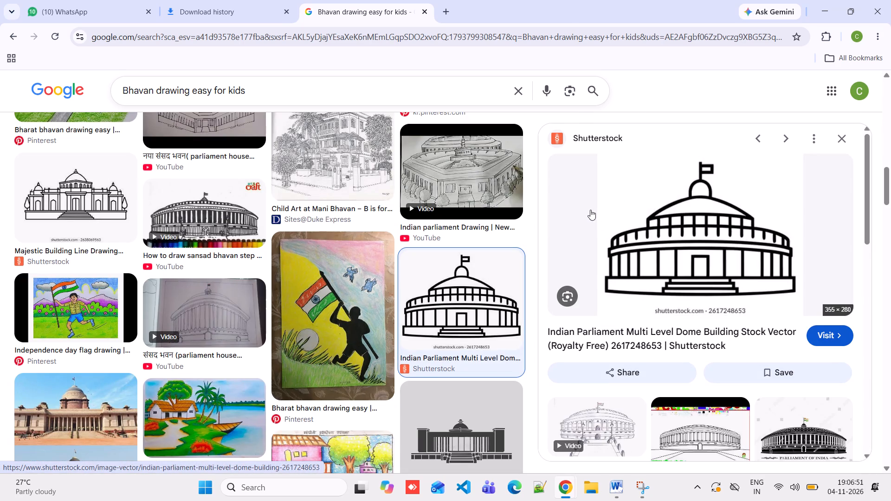
Capture a rectangular snip of the Parliament drawing, leaving out the watermark line beneath it, and open it in Snipping Tool.
key(shift+super+s)
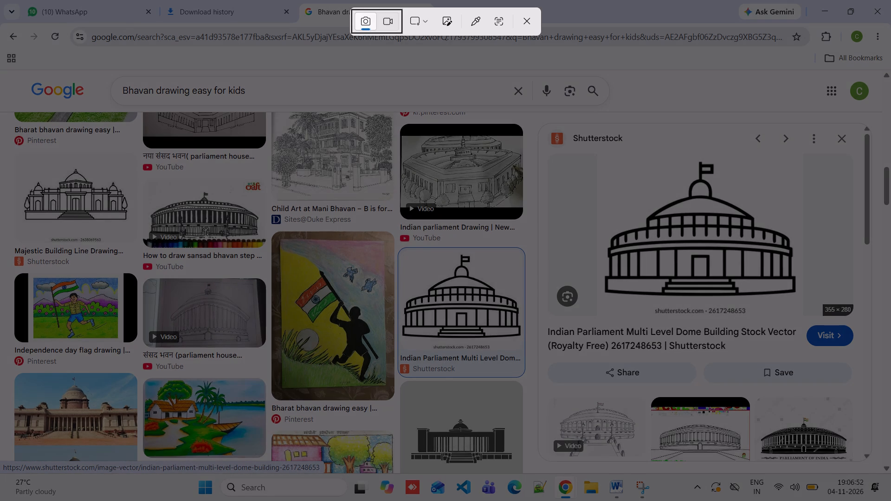
drag(587, 157, 588, 157)
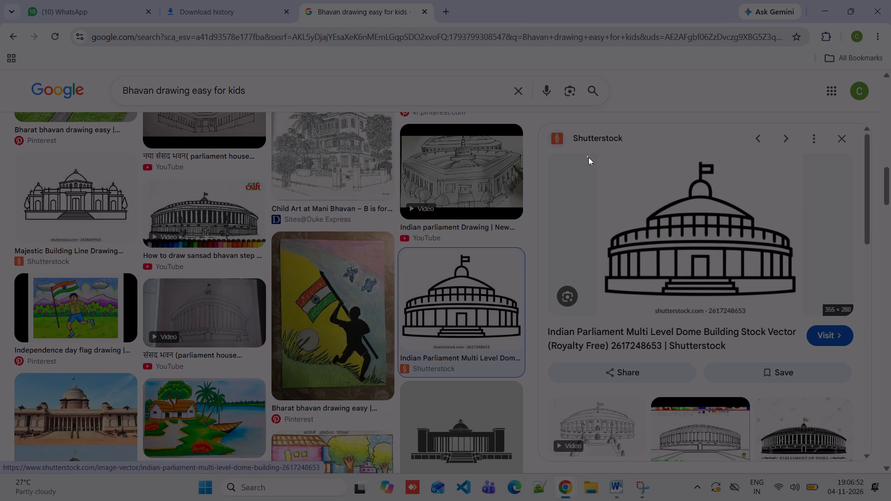
drag(588, 157, 848, 276)
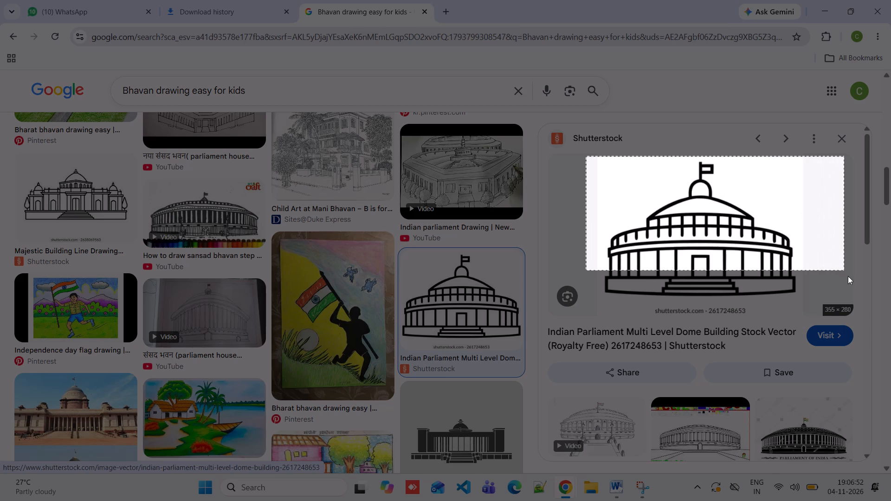
drag(848, 276, 803, 301)
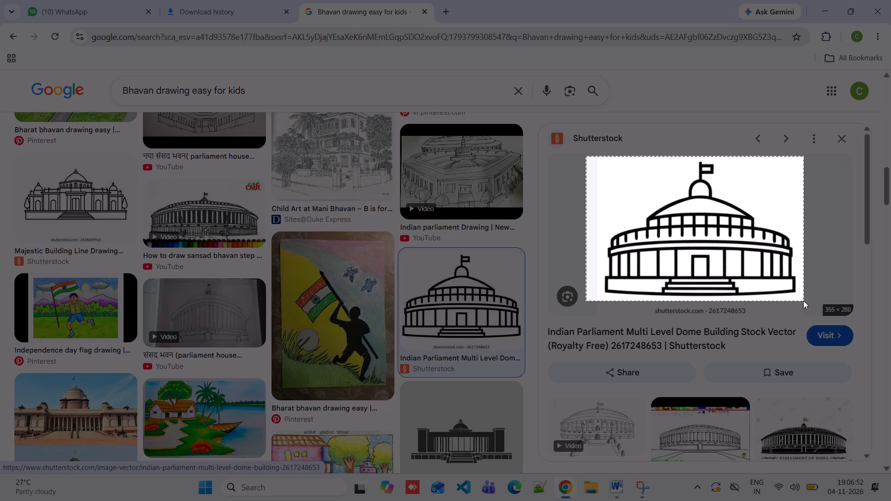
drag(803, 301, 802, 304)
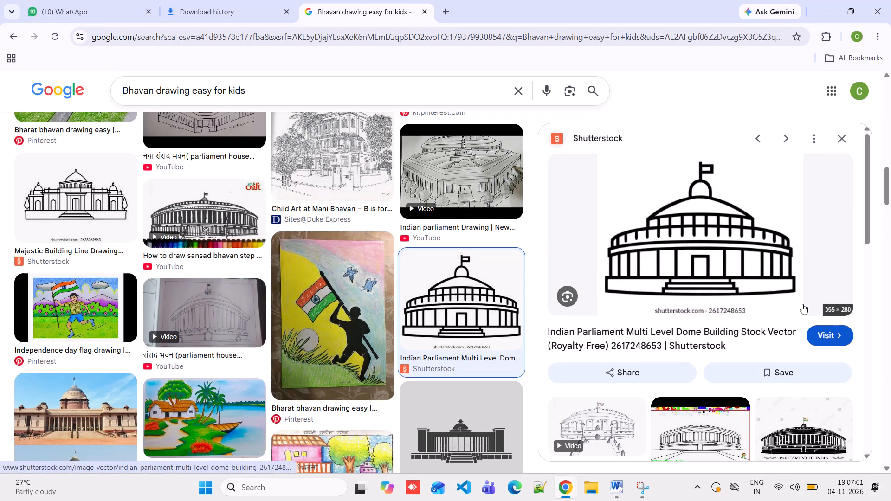
click(796, 323)
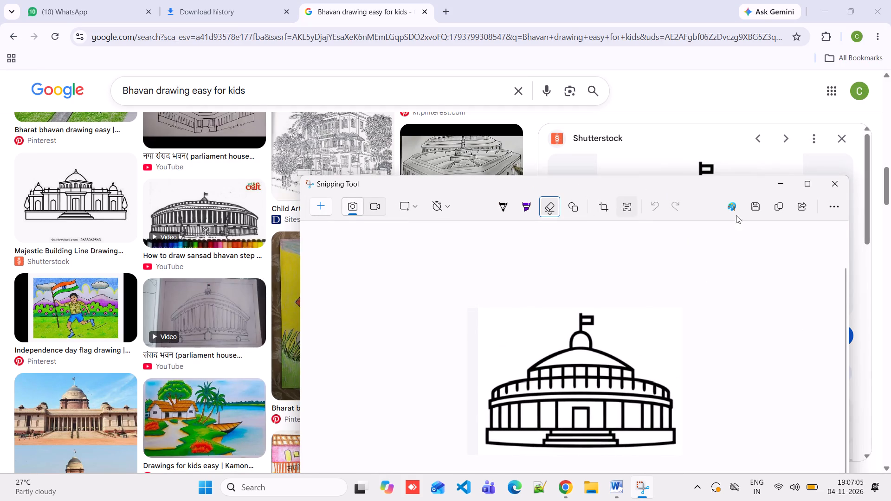
Crop the grey strip off the left edge of the Parliament snip and copy the cropped picture.
click(808, 183)
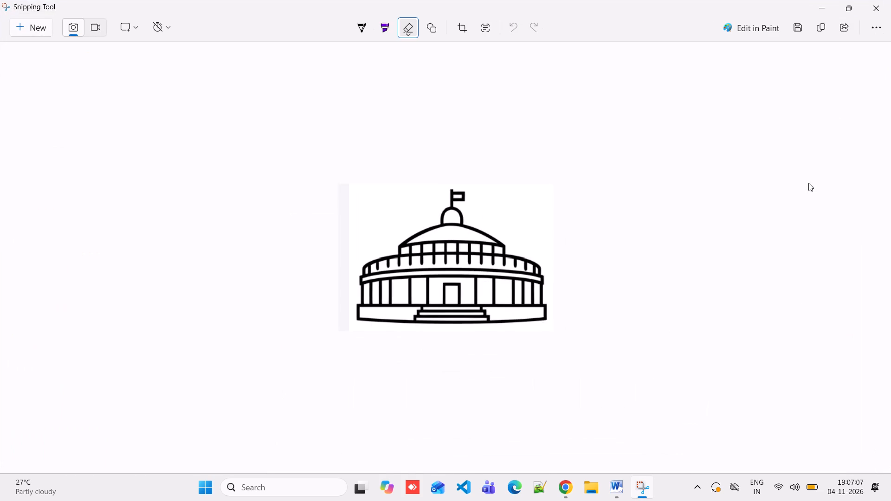
click(463, 29)
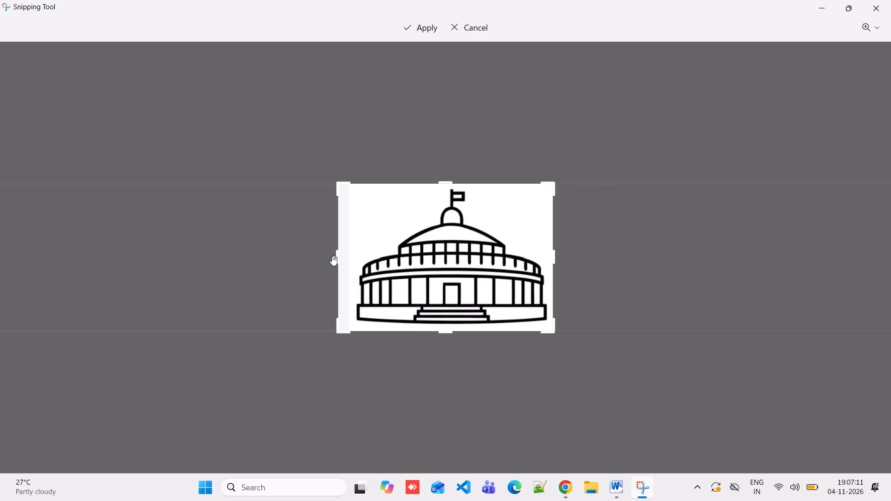
drag(339, 253, 351, 255)
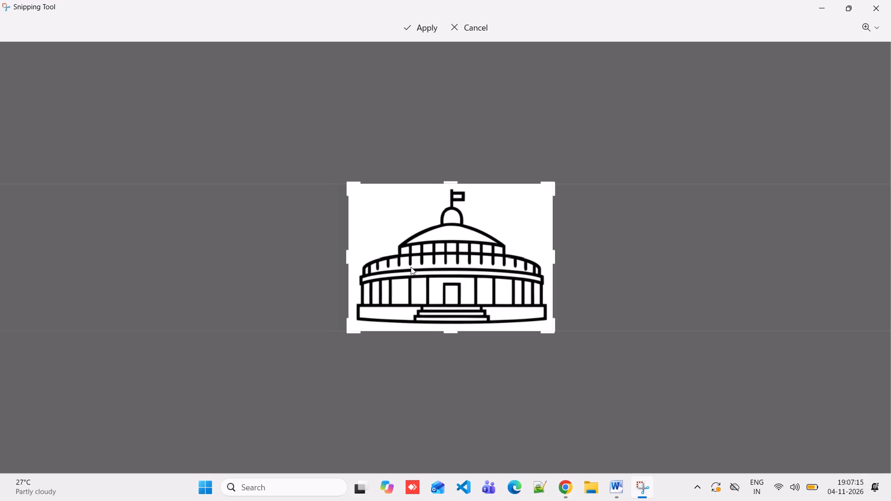
click(411, 24)
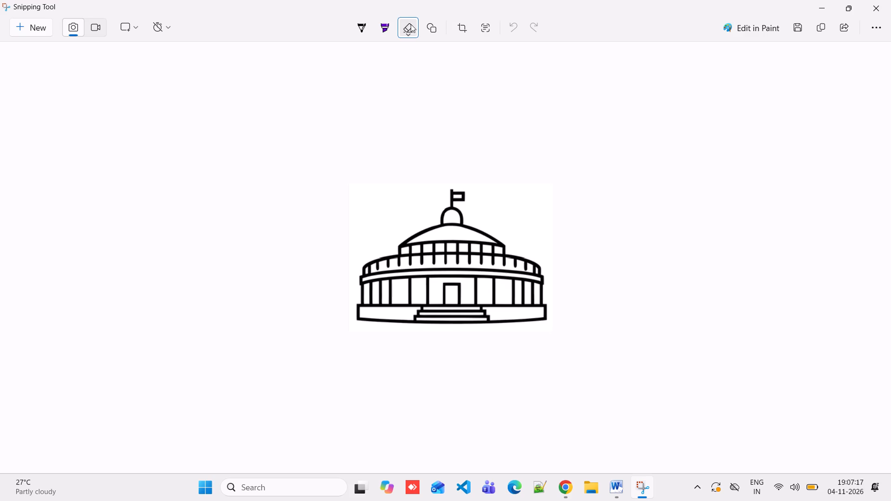
click(822, 26)
Switch to the Word paper and delete the caption चित्र: घर from Question 6 item (ii), keeping its number.
click(613, 486)
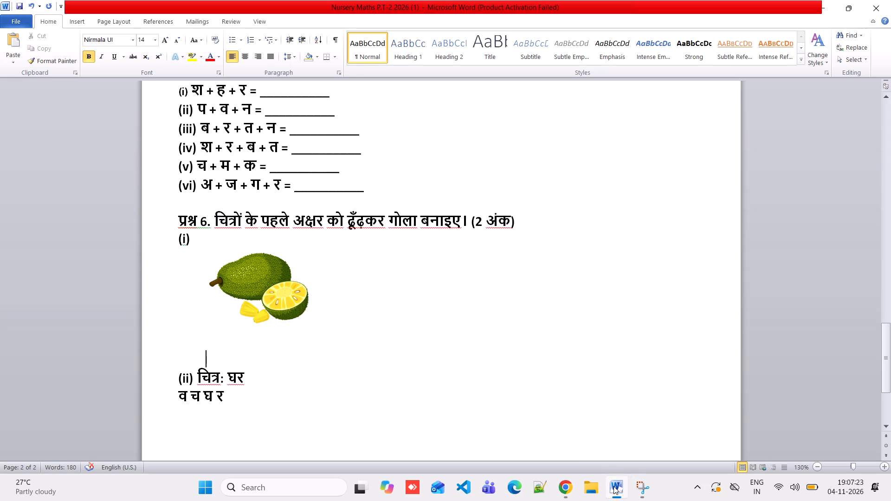
click(251, 375)
key(BackSpace)
key(BackSpace)
key(BackSpace)
key(BackSpace)
key(BackSpace)
key(BackSpace)
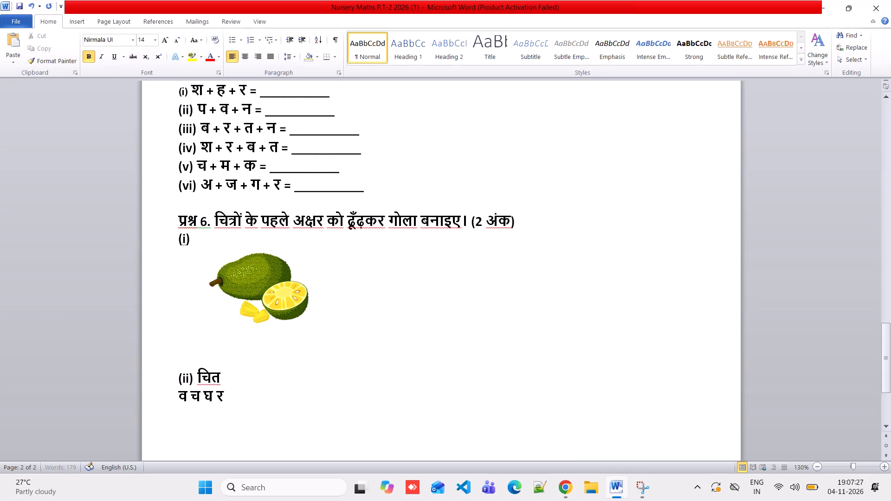
key(BackSpace)
key(BackSpace)
key(BackSpace)
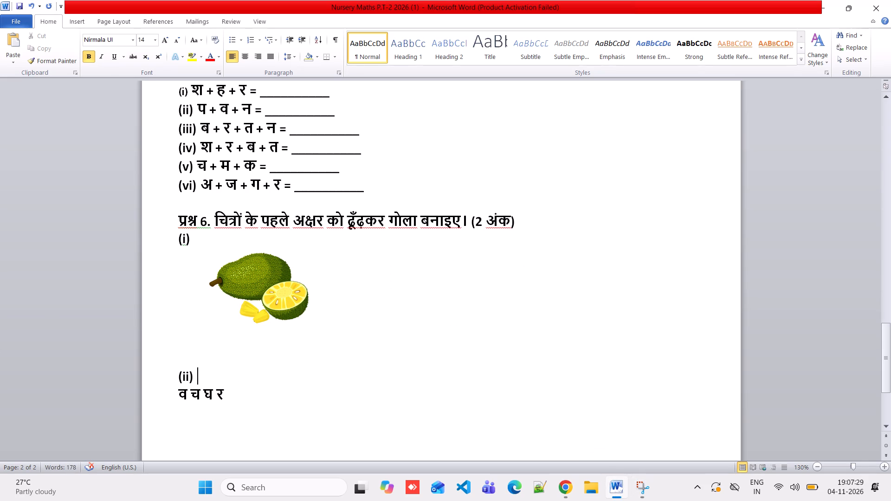
Delete the letter options व च घ र under Question 6 item (ii).
click(247, 399)
key(BackSpace)
key(BackSpace)
key(BackSpace)
key(BackSpace)
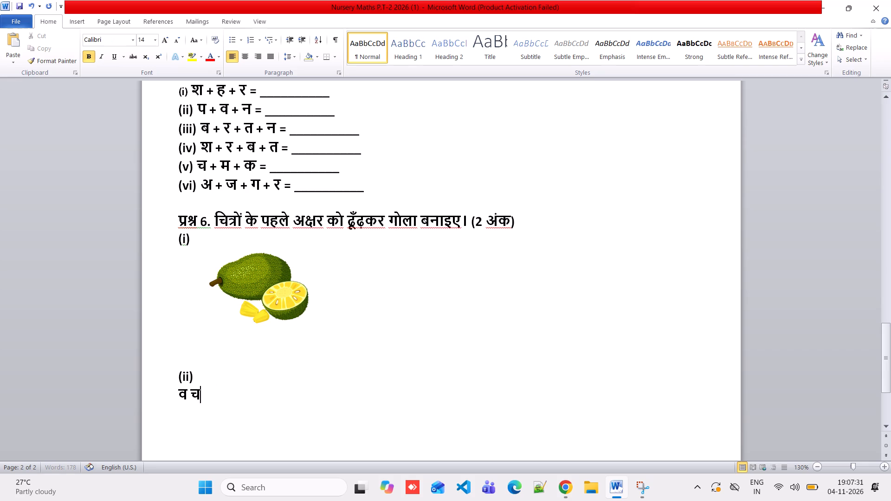
key(BackSpace)
key(BackSpace)
key(BackSpace)
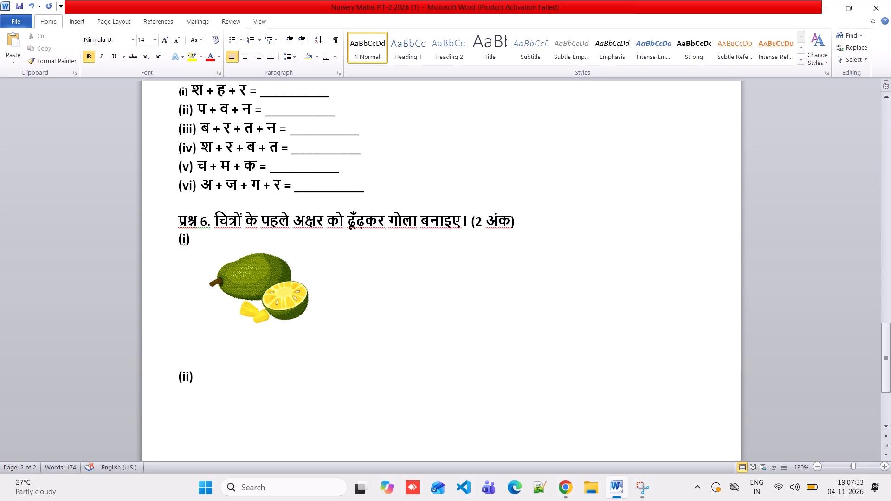
Add a gap of five spaces after the number (ii) in Question 6 and paste the copied Parliament picture there.
click(251, 361)
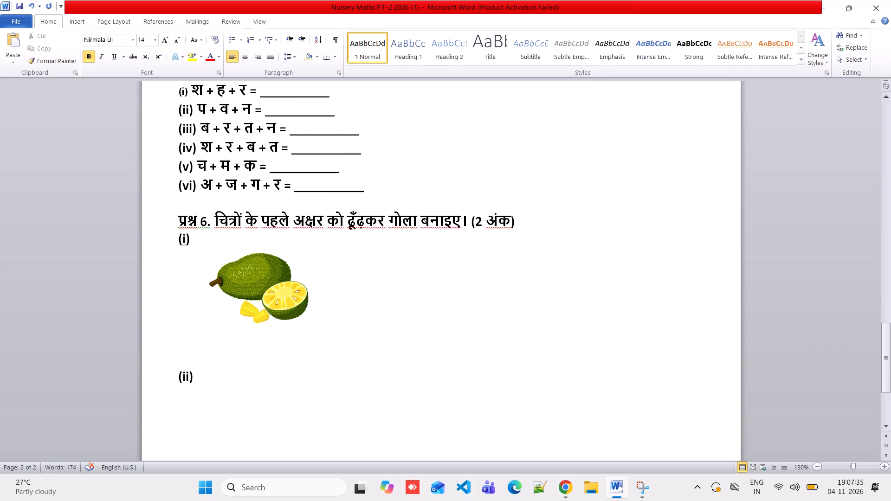
click(235, 396)
click(212, 377)
key(space)
key(space)
key(space)
key(space)
key(space)
key(space)
key(BackSpace)
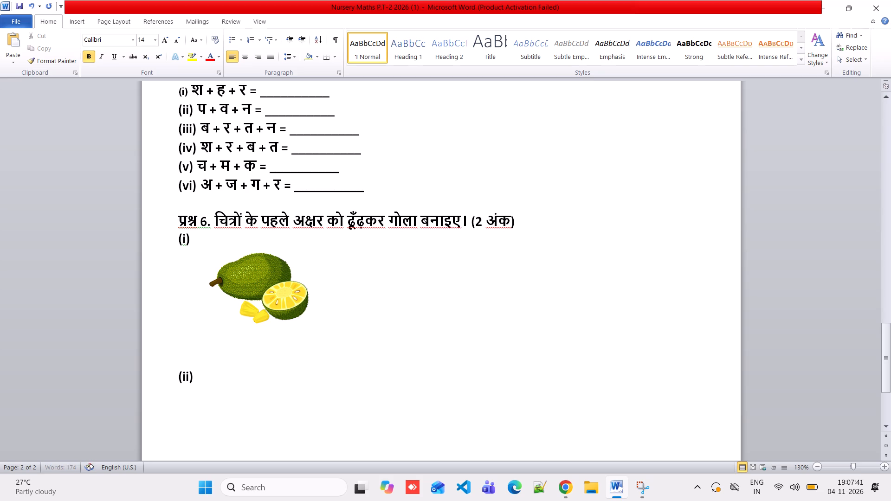
key(ctrl+v)
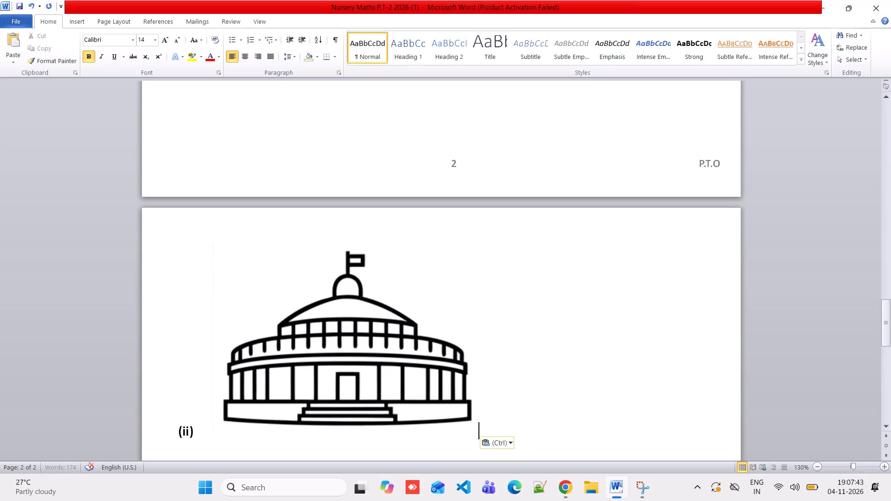
Shrink the Parliament picture in item (ii) proportionally to roughly the size of the jackfruit picture above it.
ctrl+scroll(212, 377, down, 2)
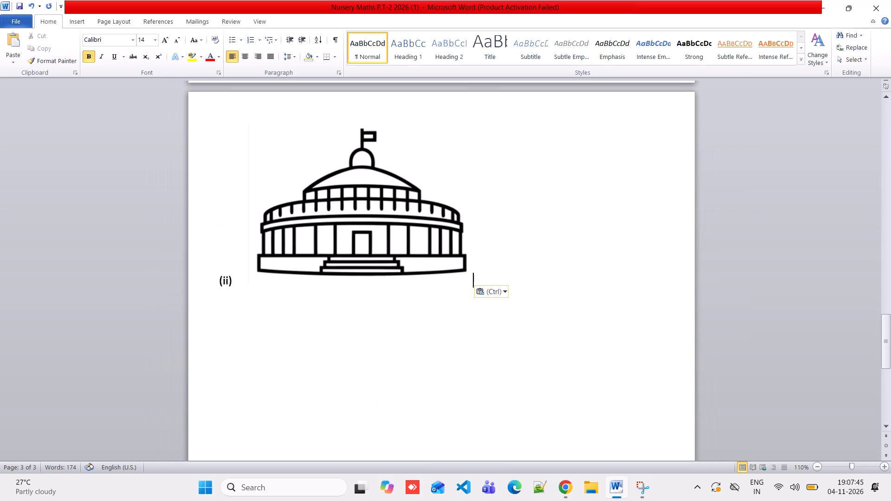
click(314, 264)
drag(473, 282, 340, 192)
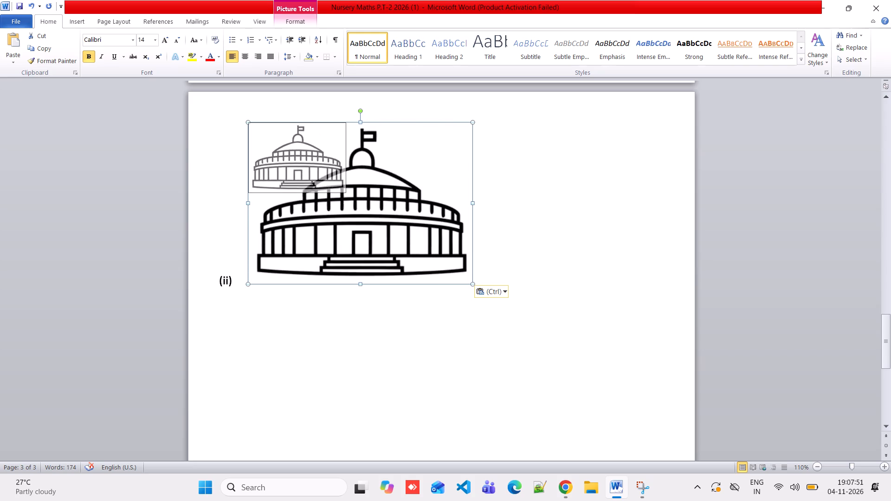
drag(340, 192, 339, 190)
Review the paper's pages side by side, examining the header, Questions 1 to 6 and their pictures for layout.
scroll(339, 190, up, 2)
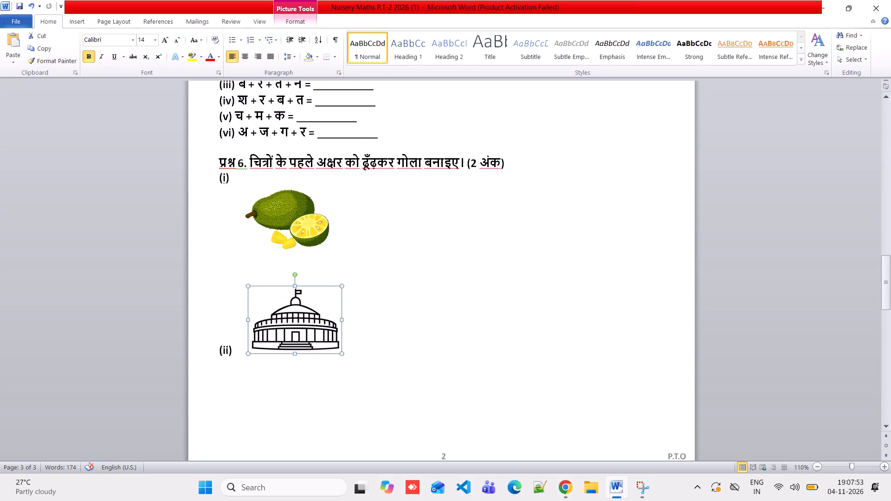
scroll(339, 190, up, 1)
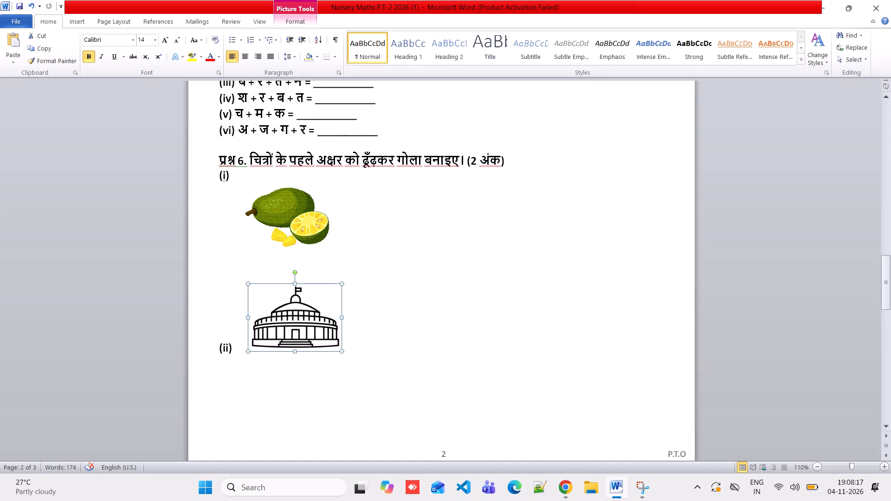
scroll(352, 225, up, 10)
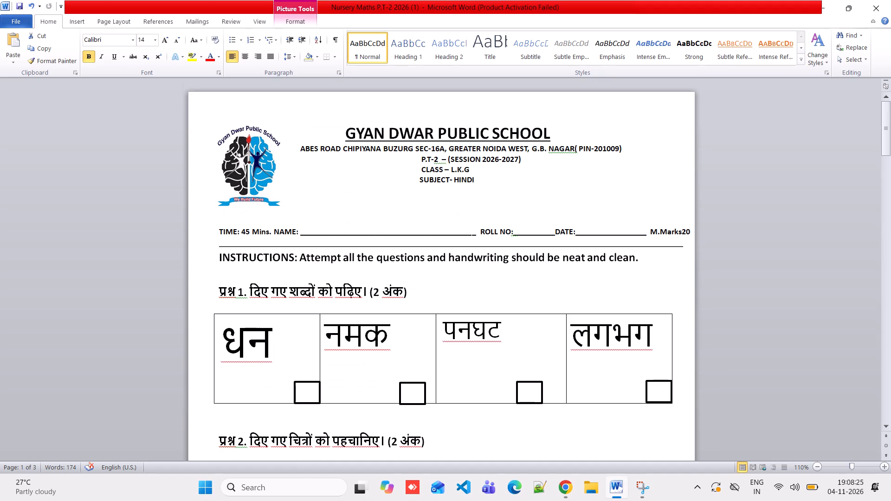
scroll(352, 225, right, 1)
ctrl+scroll(378, 202, down, 3)
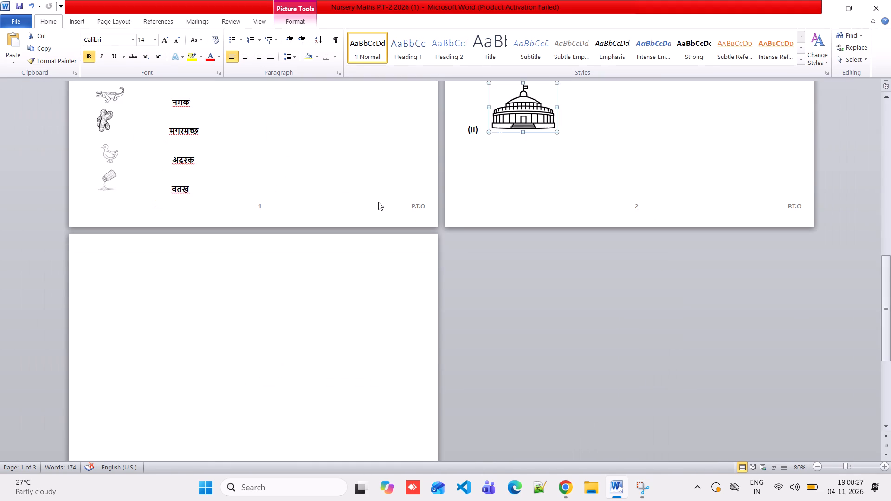
scroll(378, 202, up, 3)
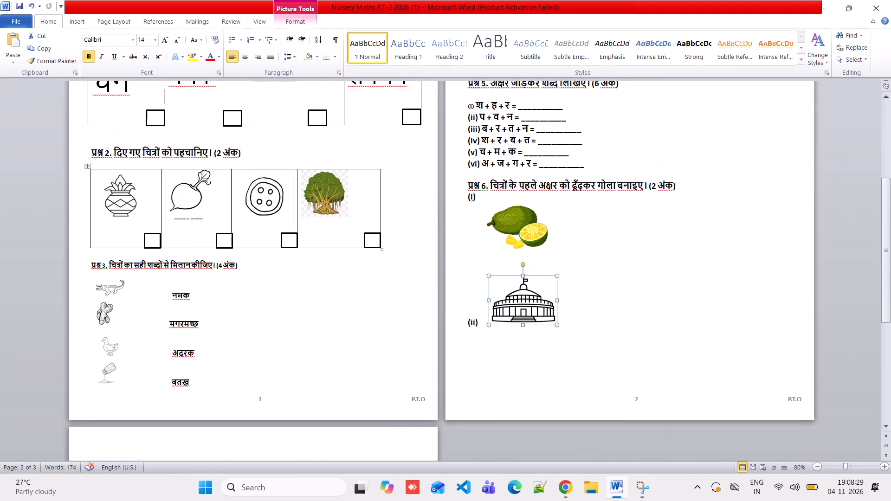
scroll(378, 202, right, 2)
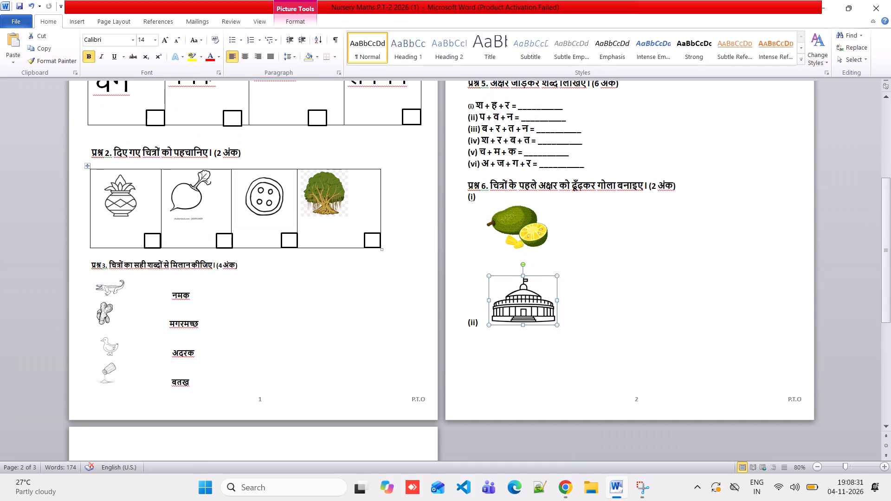
scroll(378, 202, right, 1)
scroll(378, 202, up, 3)
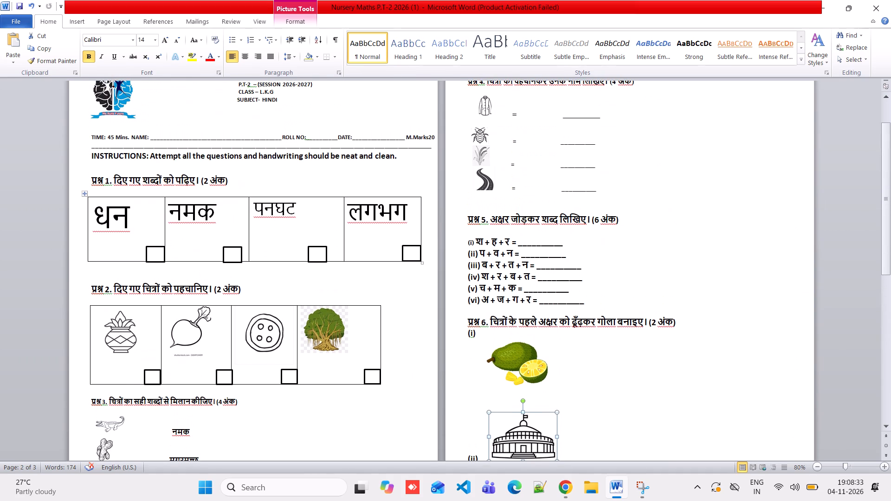
scroll(378, 202, up, 2)
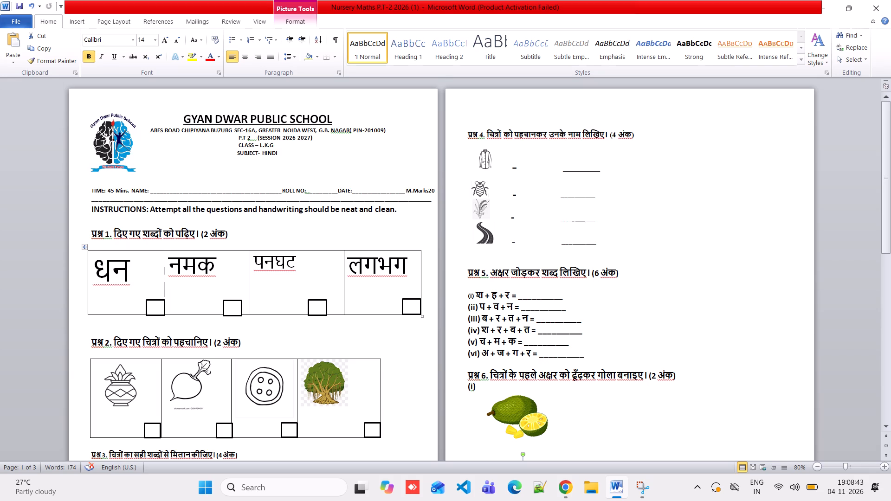
scroll(378, 202, down, 3)
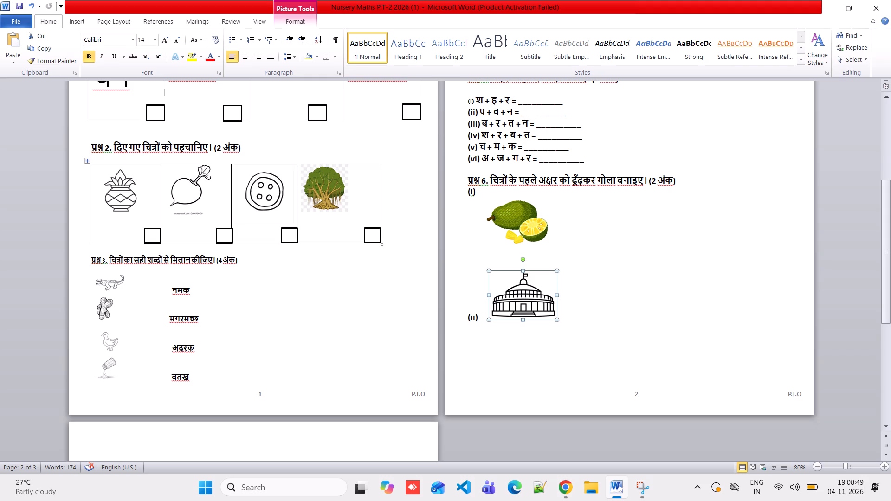
scroll(378, 202, up, 3)
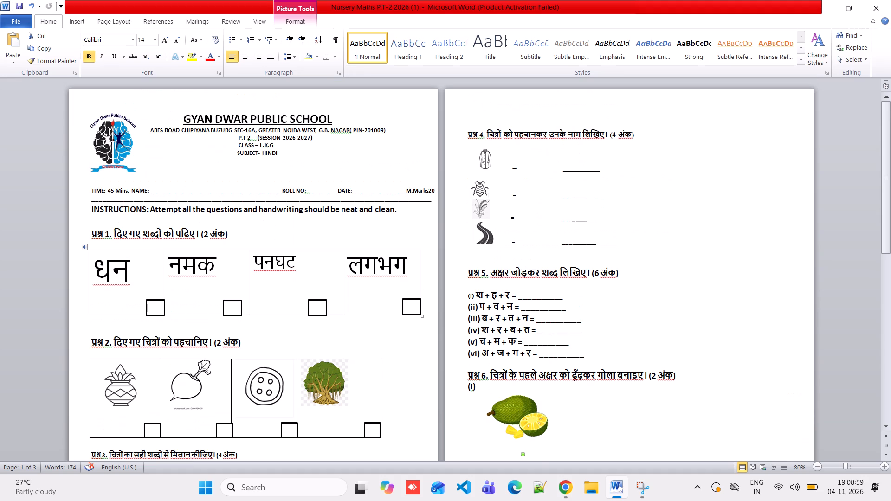
scroll(378, 202, right, 3)
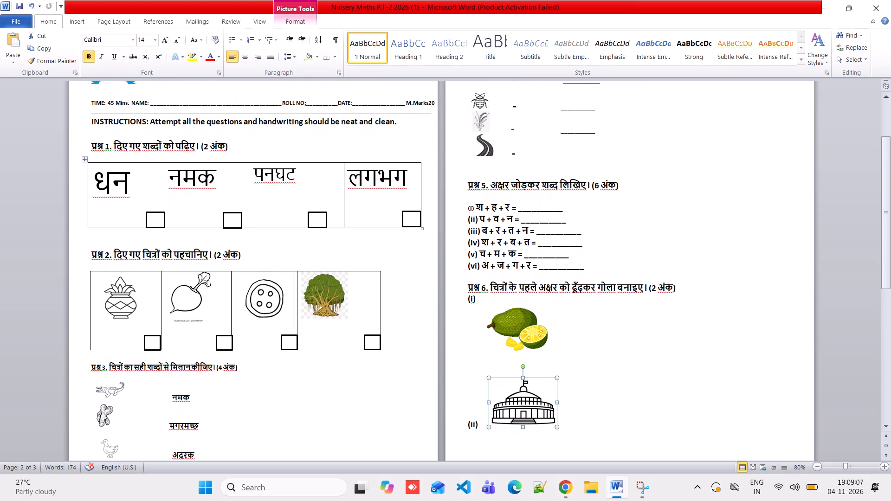
scroll(378, 202, up, 2)
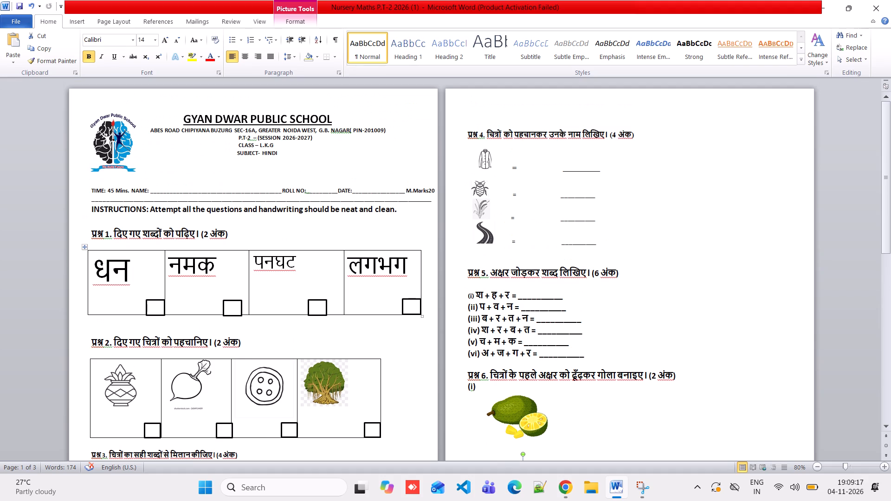
scroll(378, 202, down, 1)
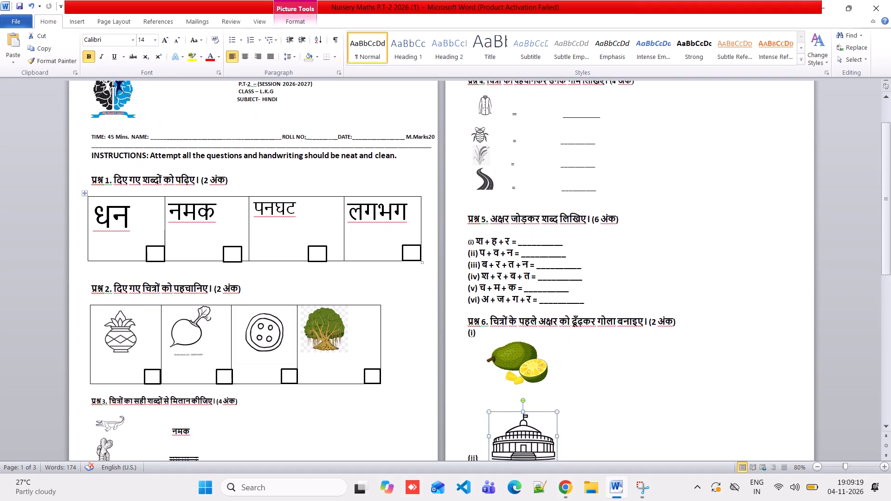
scroll(378, 202, down, 3)
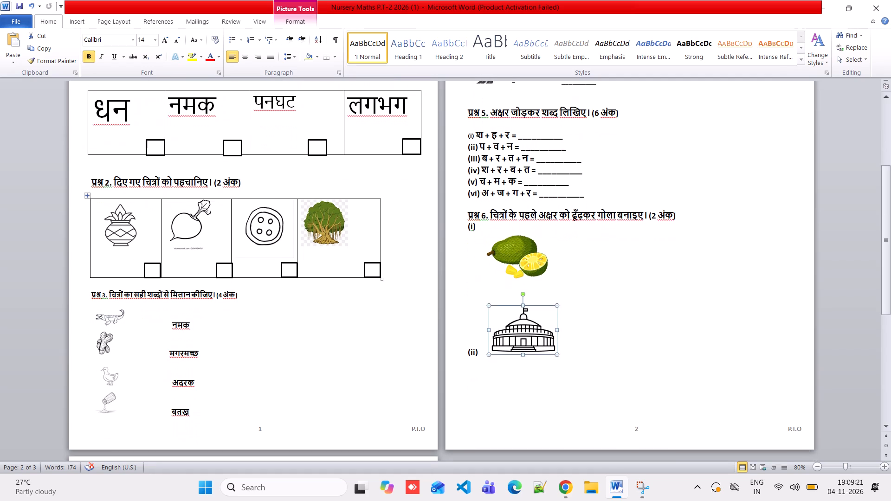
ctrl+scroll(378, 202, down, 5)
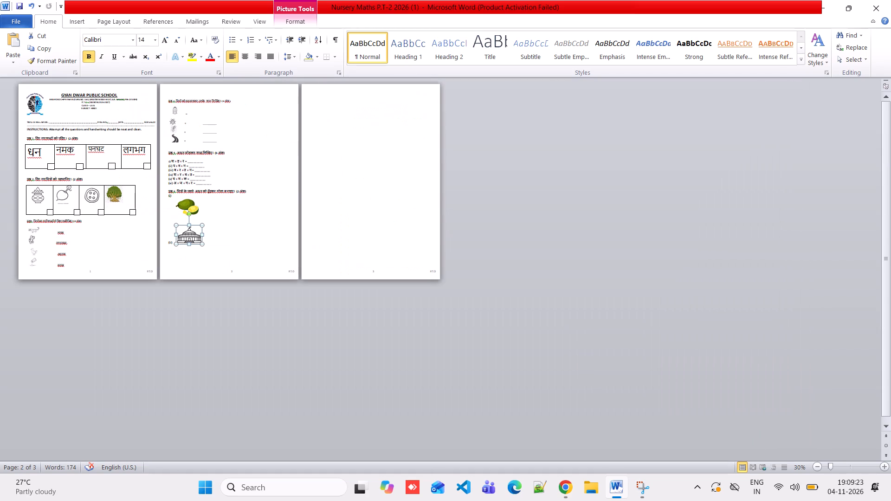
scroll(378, 202, right, 1)
ctrl+scroll(378, 202, up, 1)
ctrl+scroll(378, 202, right, 1)
ctrl+scroll(378, 202, up, 2)
ctrl+scroll(378, 202, right, 1)
ctrl+scroll(378, 202, up, 1)
ctrl+scroll(378, 202, right, 1)
ctrl+scroll(378, 202, up, 1)
ctrl+scroll(378, 202, right, 1)
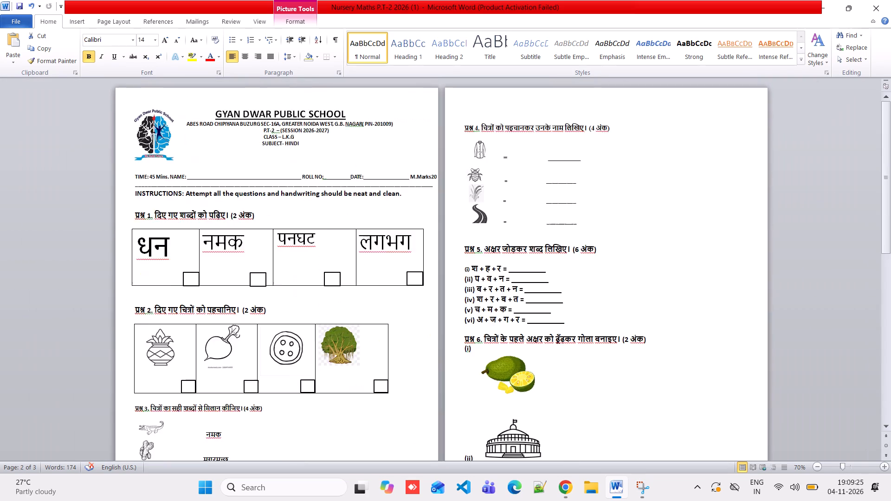
ctrl+scroll(378, 202, right, 1)
scroll(378, 202, up, 10)
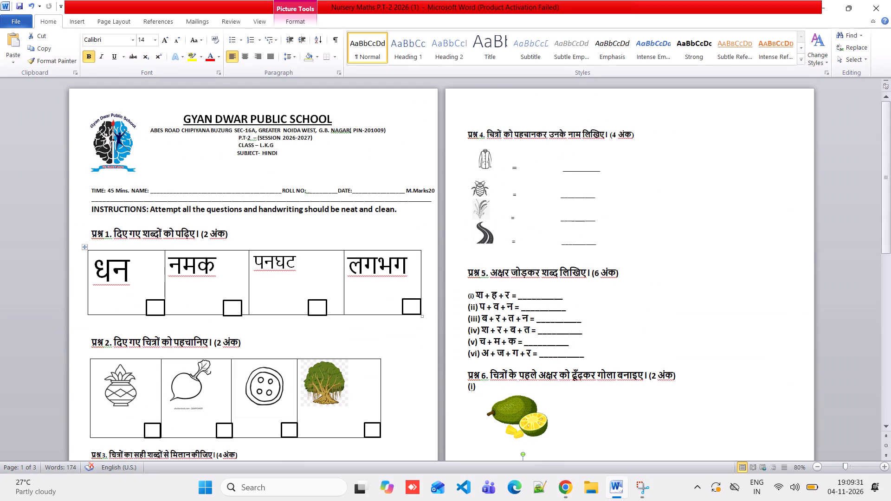
scroll(306, 150, right, 2)
ctrl+scroll(330, 140, down, 2)
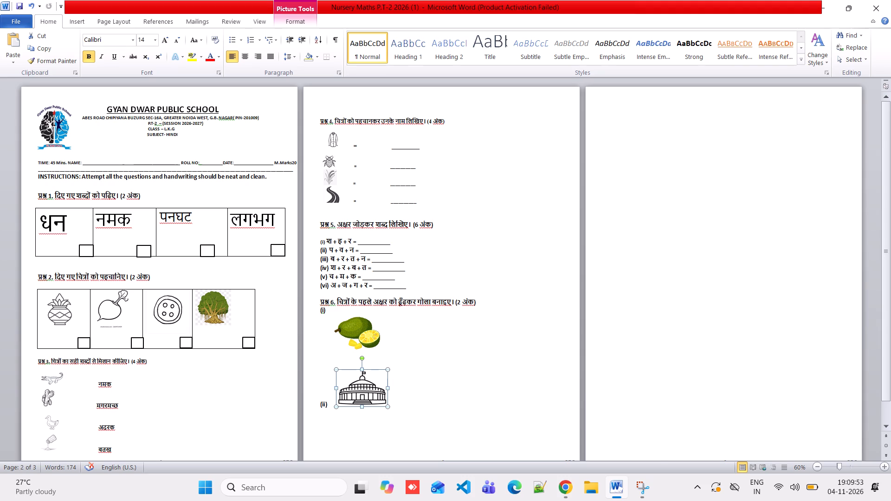
Save the Hindi question paper.
key(ctrl+s)
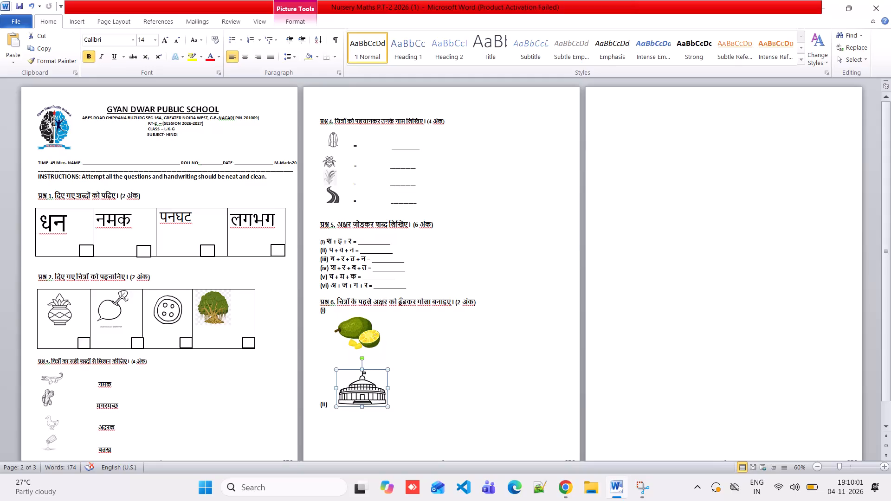
key(ctrl+s)
key(ctrl+s)
key(ctrl+s)
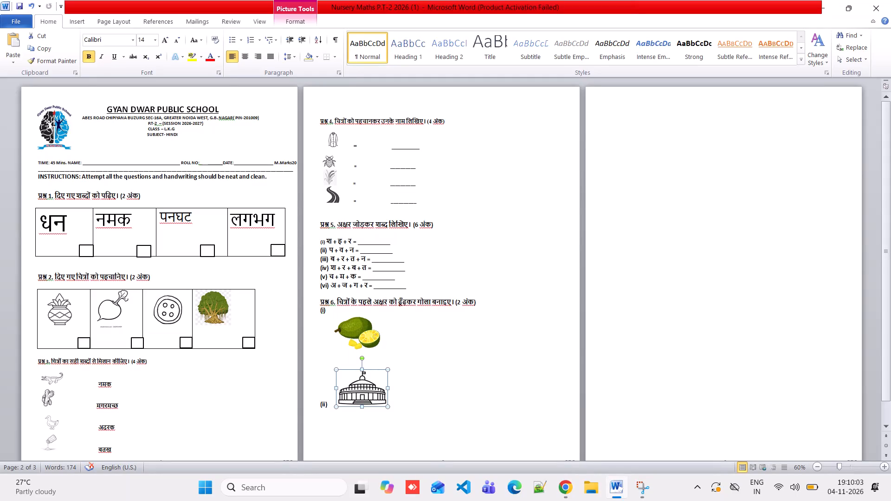
key(ctrl+s)
key(ctrl+s)
key(ctrl+s)
key(ctrl+s)
key(ctrl+s)
key(ctrl+s)
key(ctrl+s)
key(ctrl+s)
key(ctrl+s)
key(ctrl+s)
key(ctrl+s)
key(ctrl+s)
key(ctrl+s)
key(ctrl+s)
key(ctrl+s)
key(ctrl+s)
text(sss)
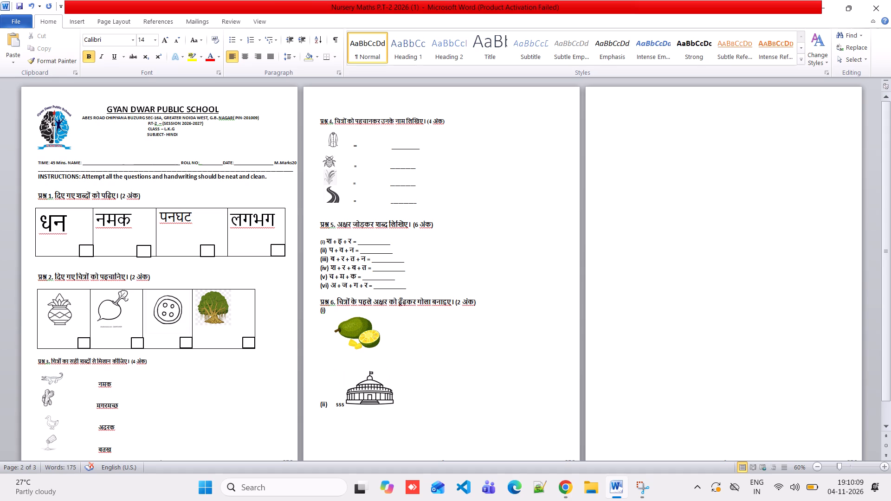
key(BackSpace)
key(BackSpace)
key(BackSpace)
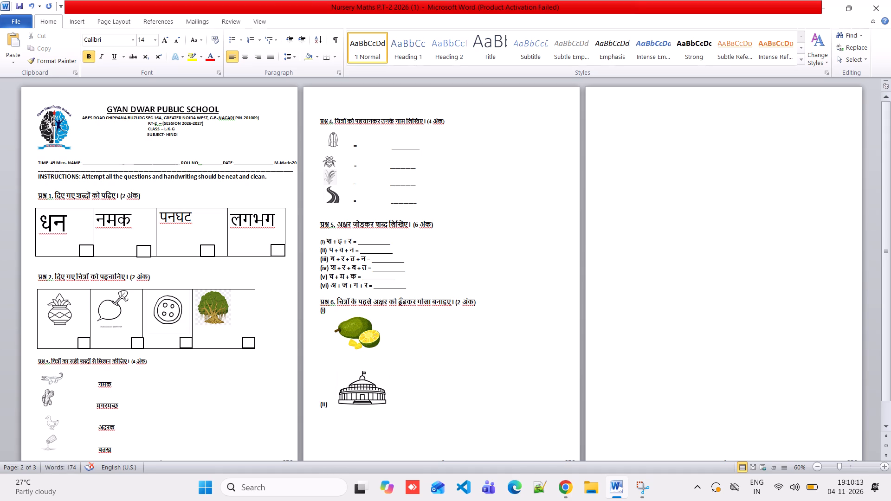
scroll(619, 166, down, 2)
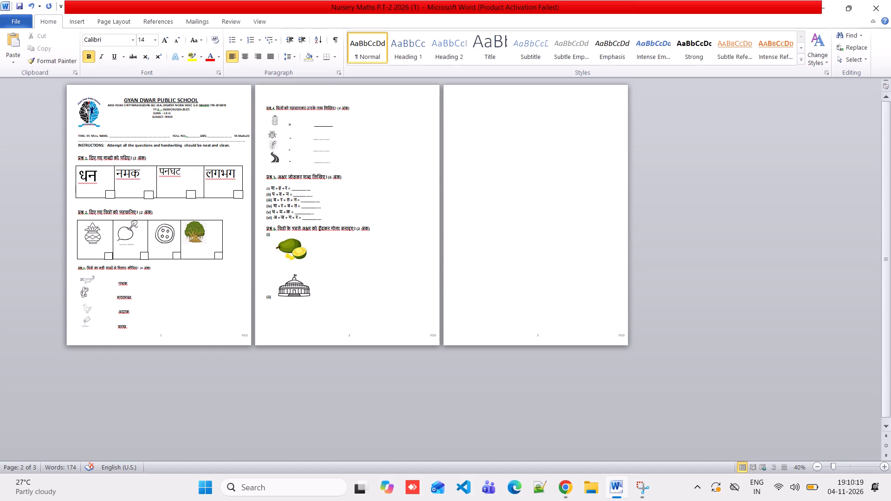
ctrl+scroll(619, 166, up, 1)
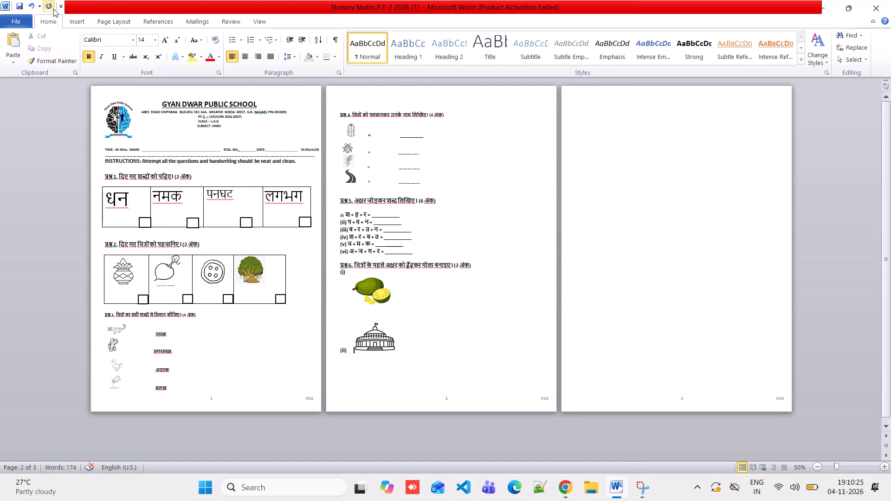
Save the Hindi question paper again under its existing file name.
click(20, 9)
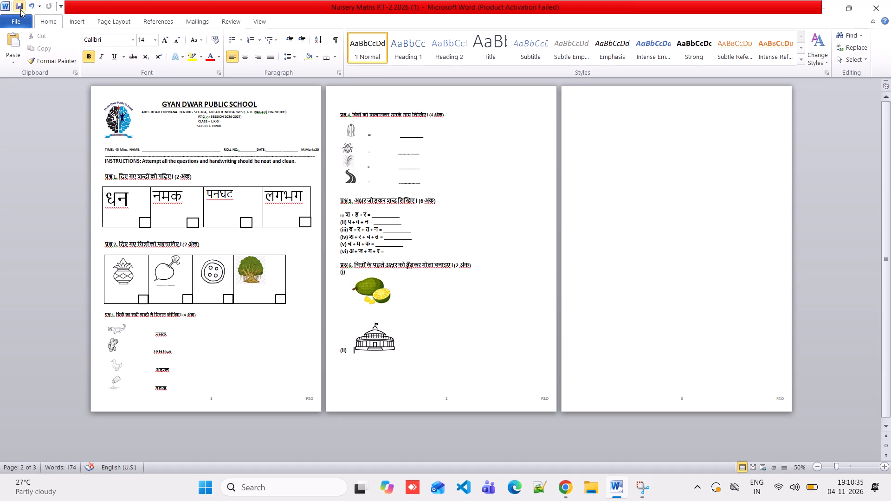
click(20, 9)
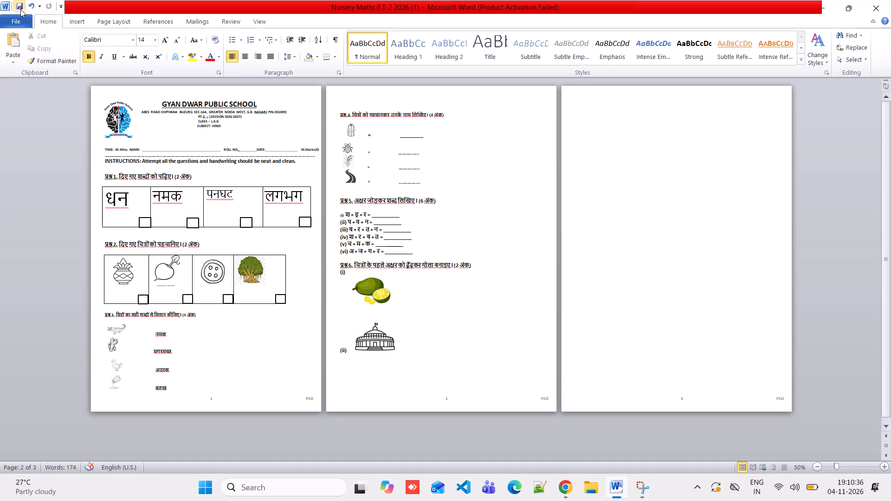
double_click(20, 9)
click(20, 9)
click(19, 13)
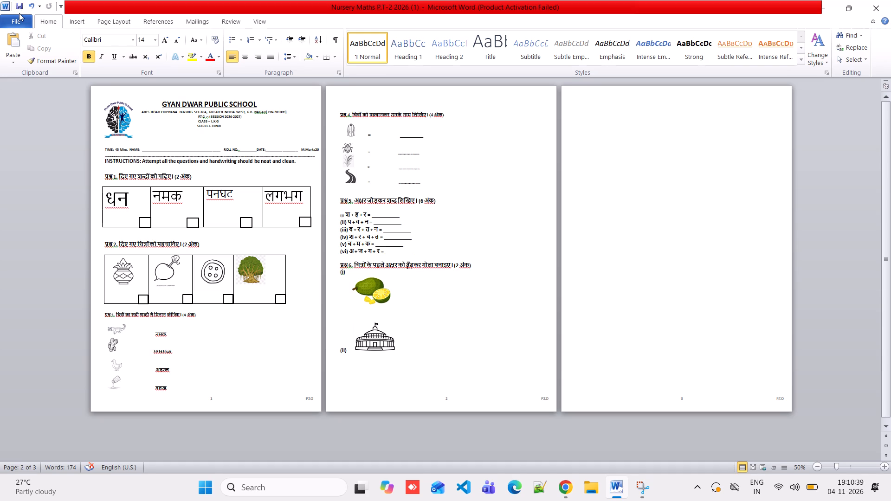
click(19, 5)
click(19, 5)
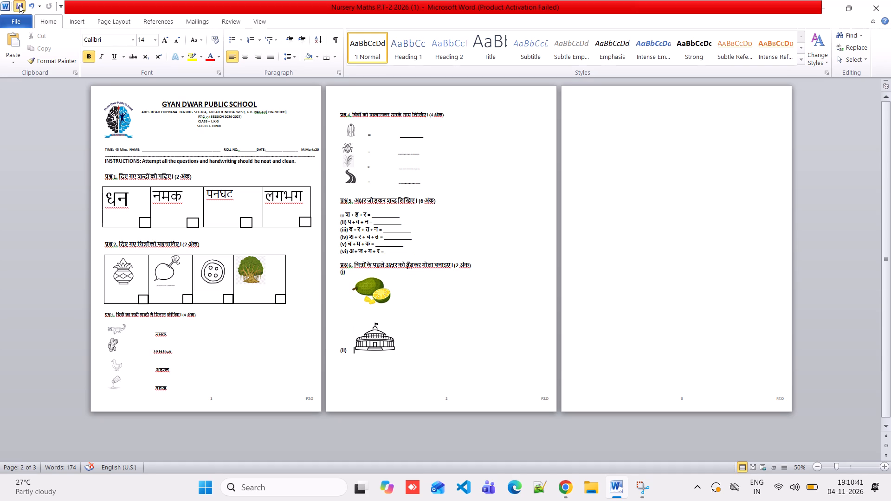
click(19, 5)
key(ctrl+s)
key(ctrl+s)
Switch to File Explorer and select the saved document Nursery Maths P.T-2 2026 (1) among the recent files.
click(589, 489)
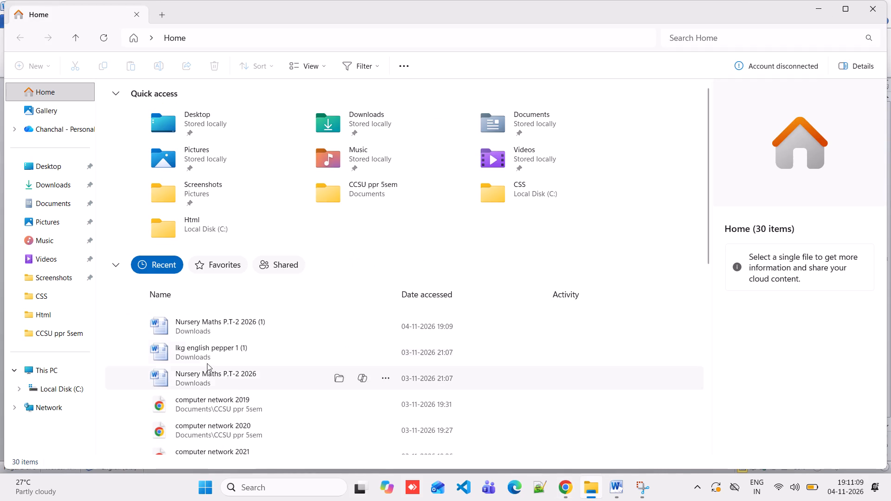
click(194, 323)
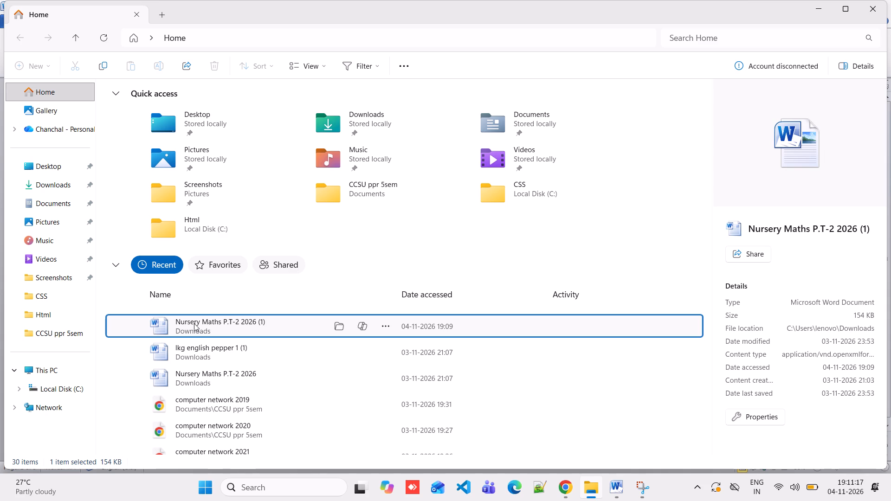
Open the folder location of the recent document Nursery Maths P.T-2 2026 (1).
click(194, 323)
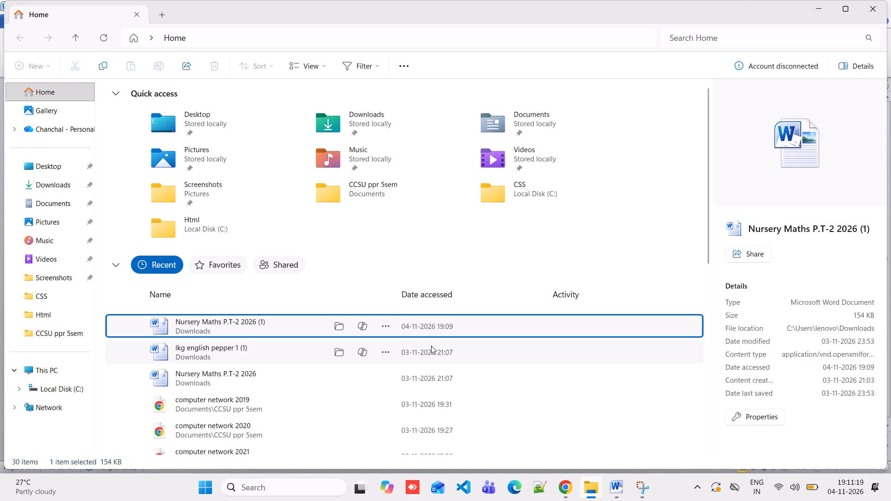
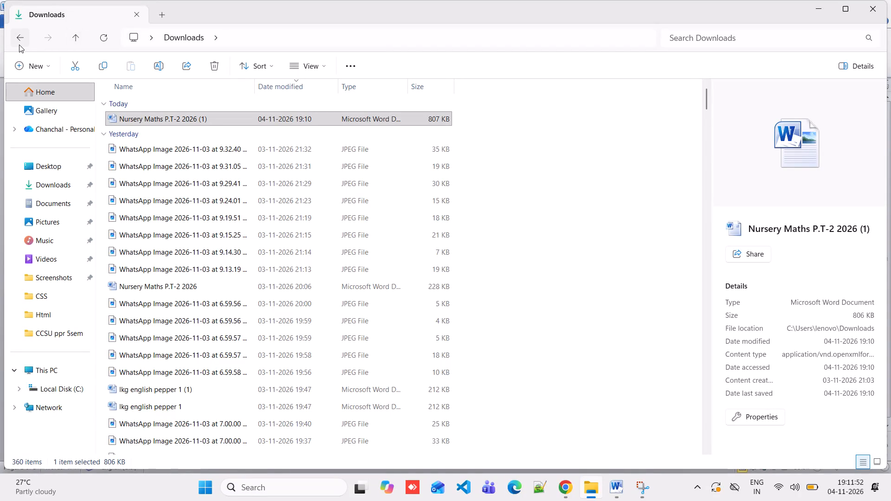
Return to File Explorer's Home view, view the available actions for the recent document Nursery Maths P.T-2 2026 (1), and close the window.
click(19, 45)
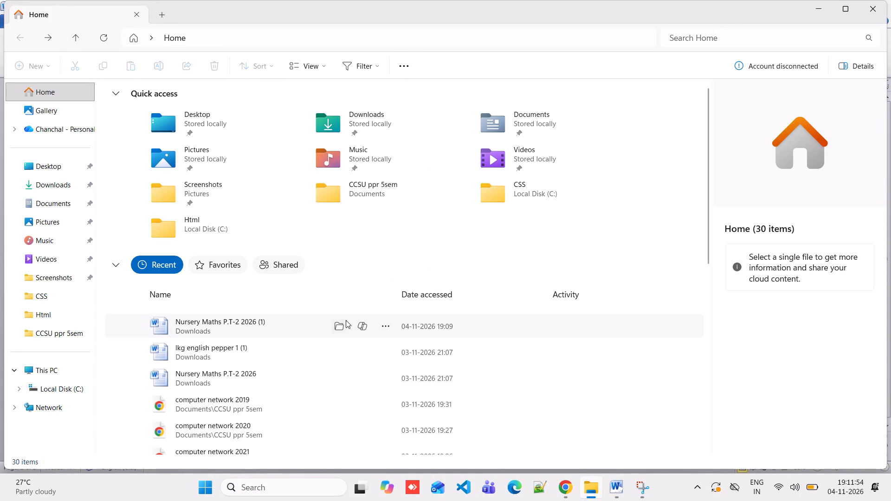
click(379, 330)
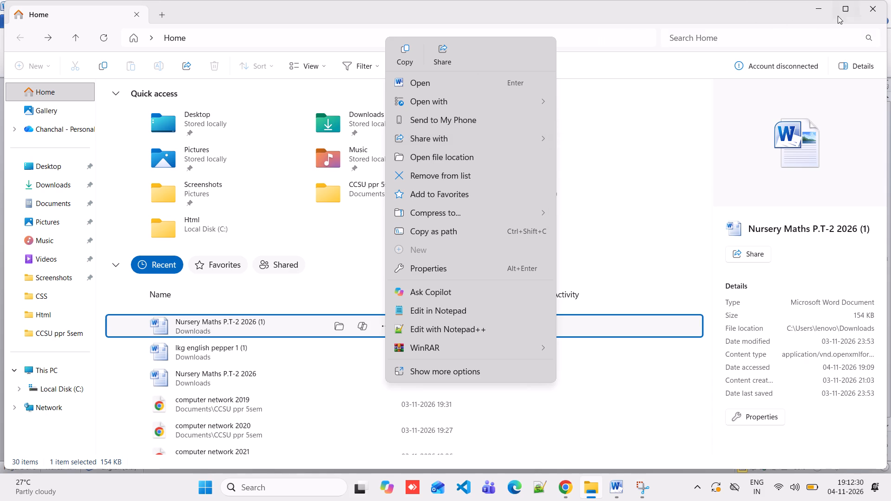
click(870, 12)
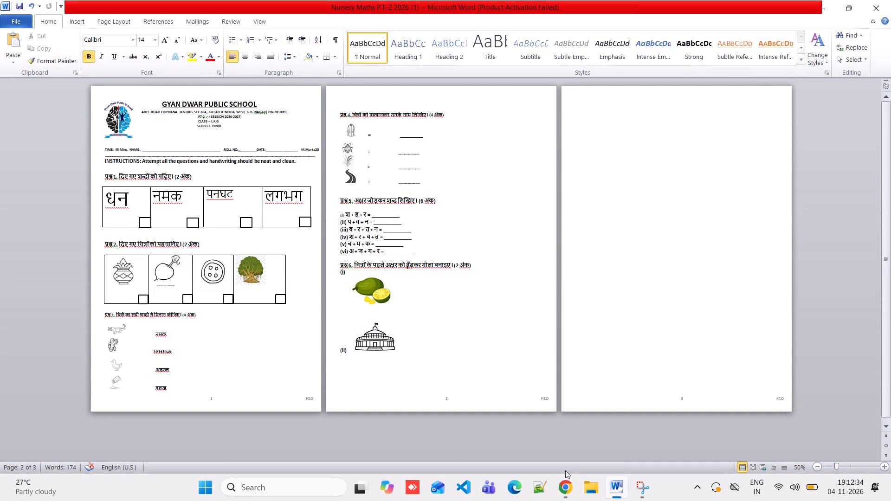
Bring up the open Chrome windows to switch from Word to the browser.
click(567, 488)
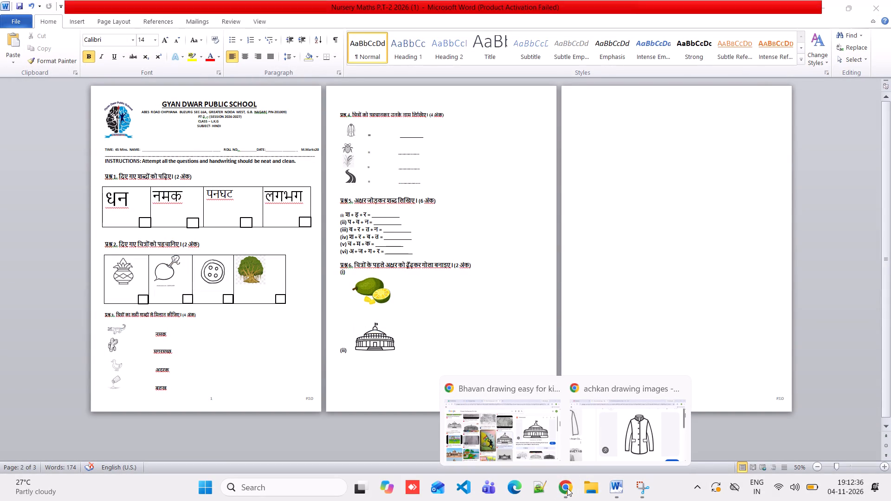
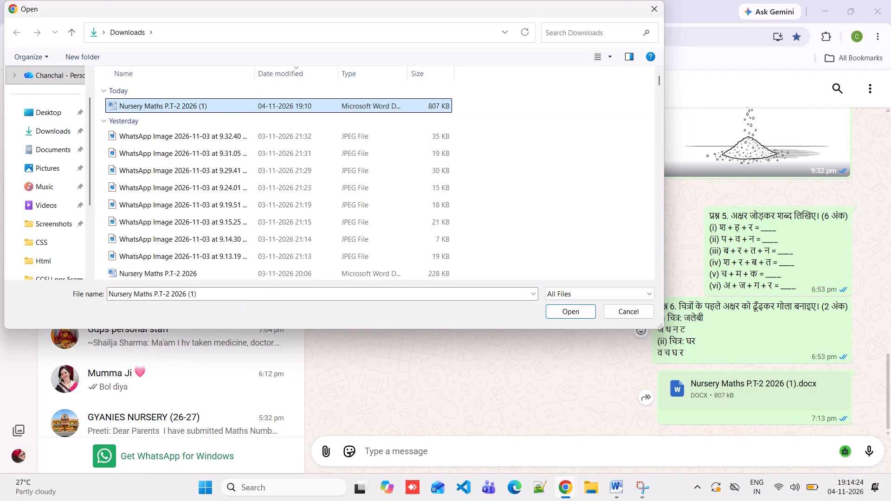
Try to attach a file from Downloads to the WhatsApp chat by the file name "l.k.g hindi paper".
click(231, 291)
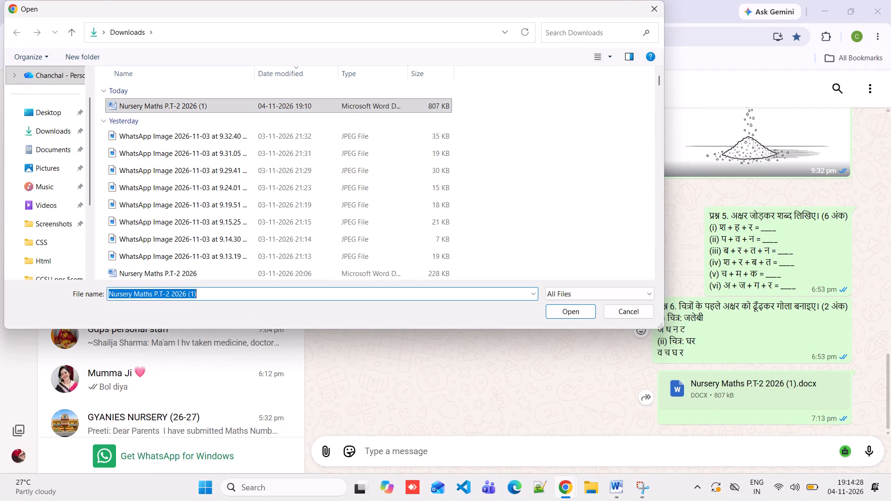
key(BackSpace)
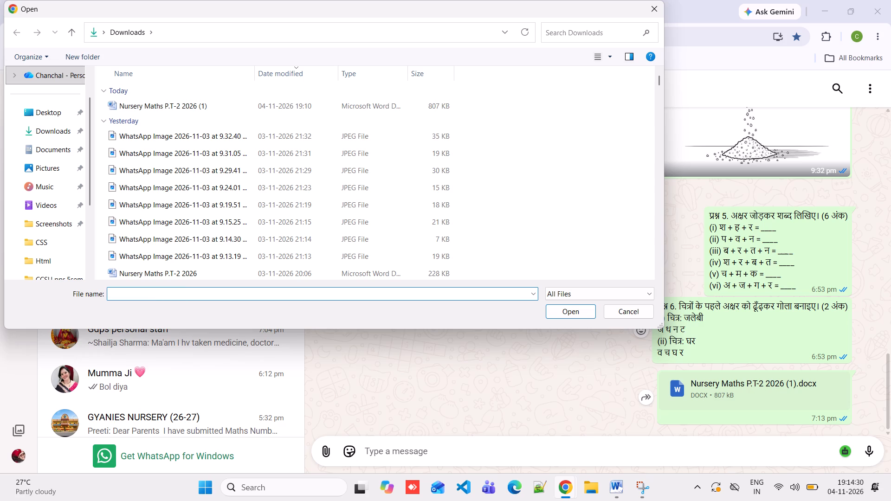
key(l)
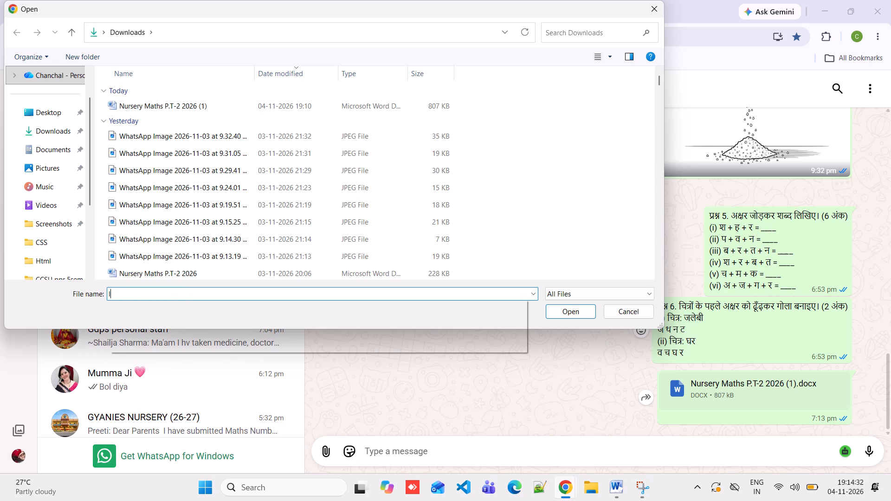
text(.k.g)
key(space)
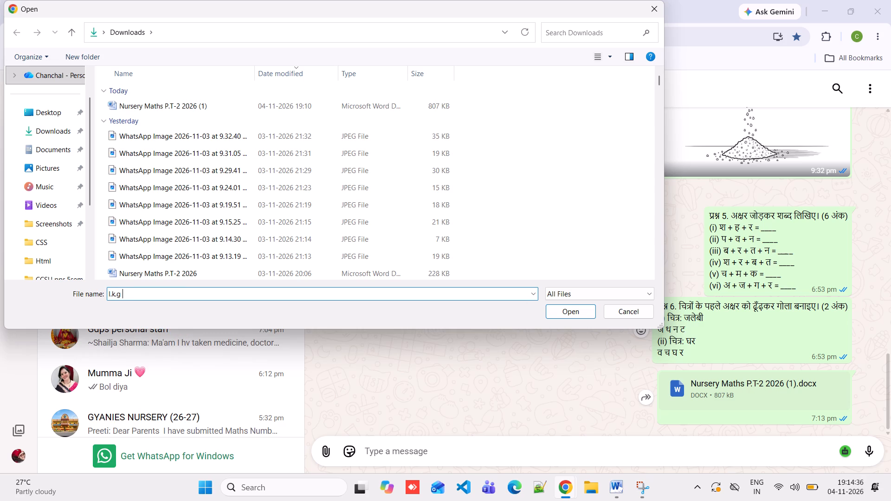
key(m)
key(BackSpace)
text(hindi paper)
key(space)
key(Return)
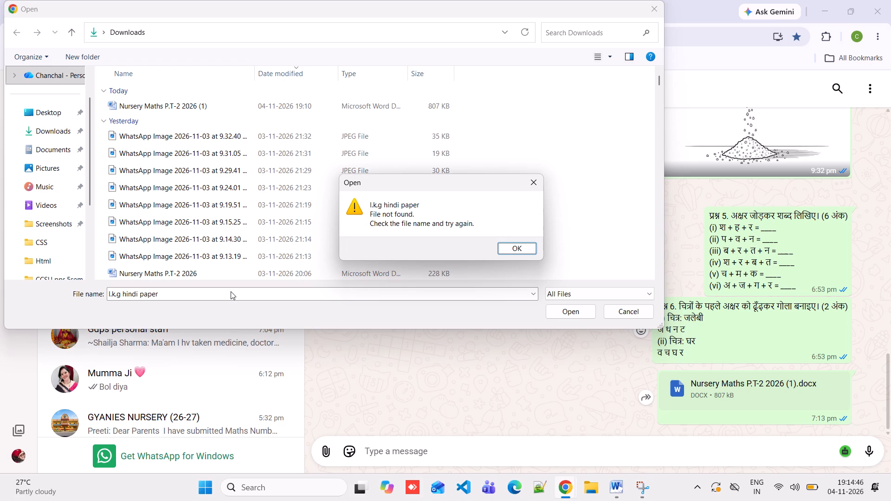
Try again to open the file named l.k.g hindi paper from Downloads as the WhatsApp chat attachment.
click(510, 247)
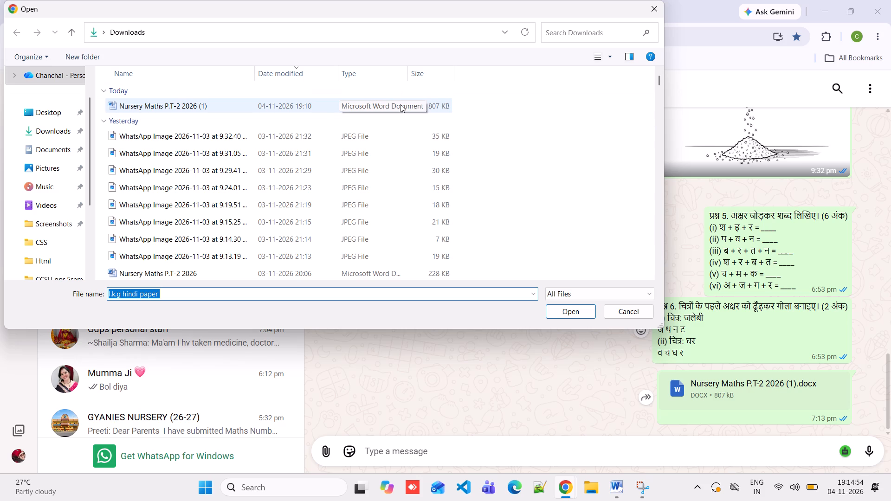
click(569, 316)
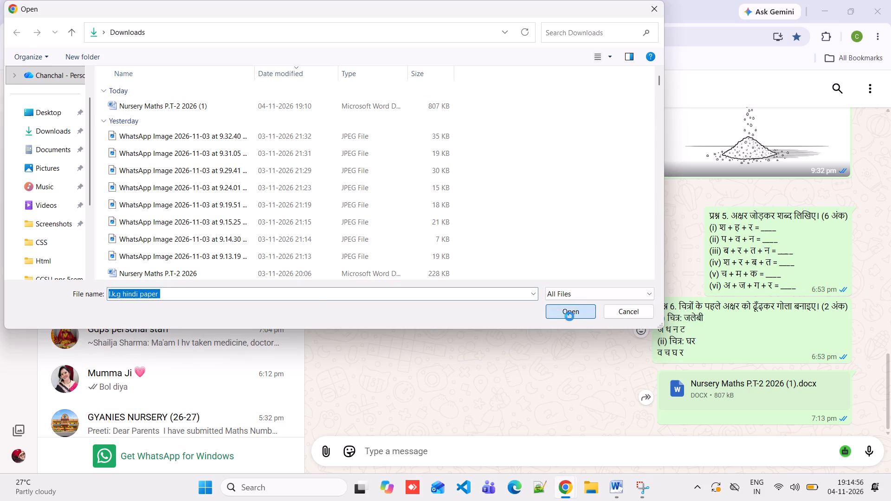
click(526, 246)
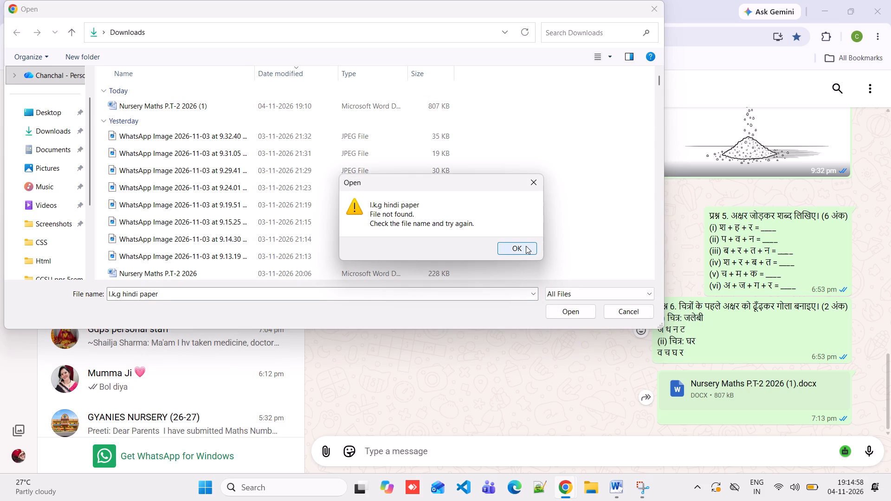
Choose the Word document Nursery Maths P.T-2 2026 (1) in Downloads as the file to attach to the chat.
click(575, 293)
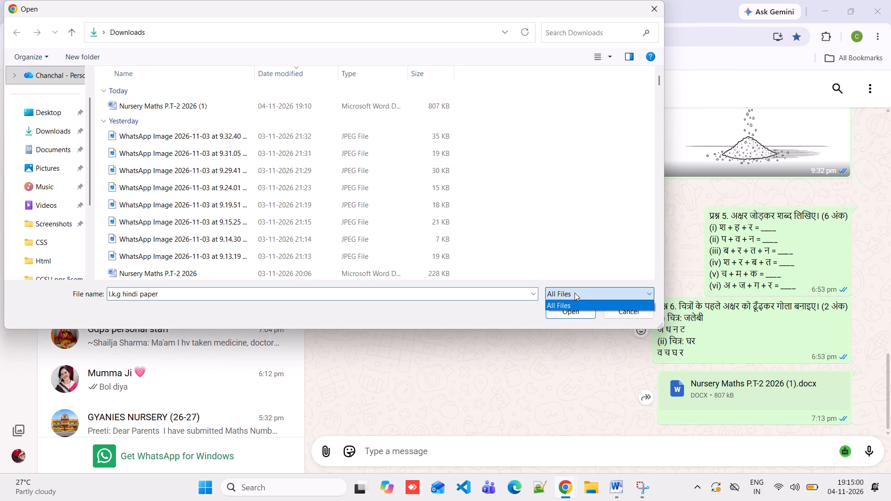
click(530, 290)
click(530, 290)
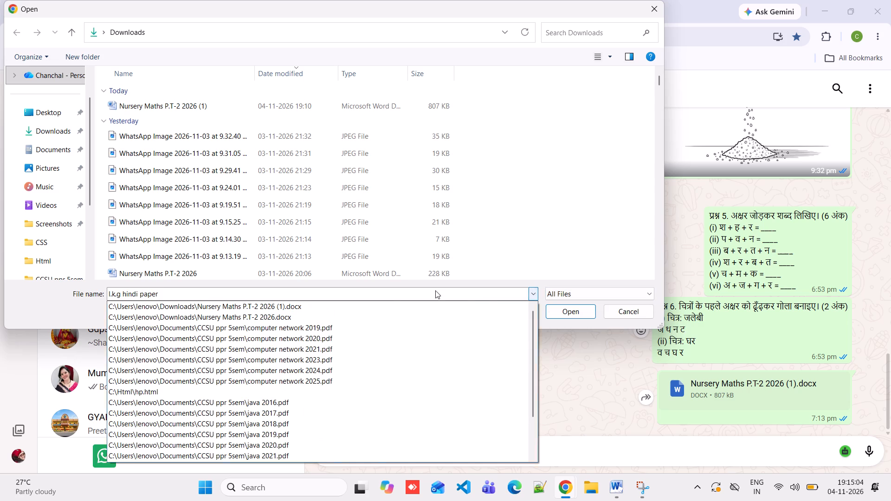
click(529, 289)
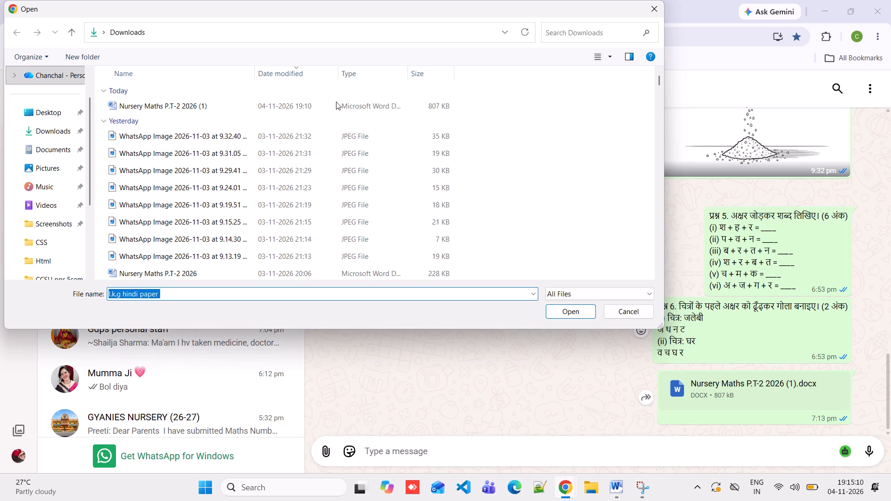
click(120, 100)
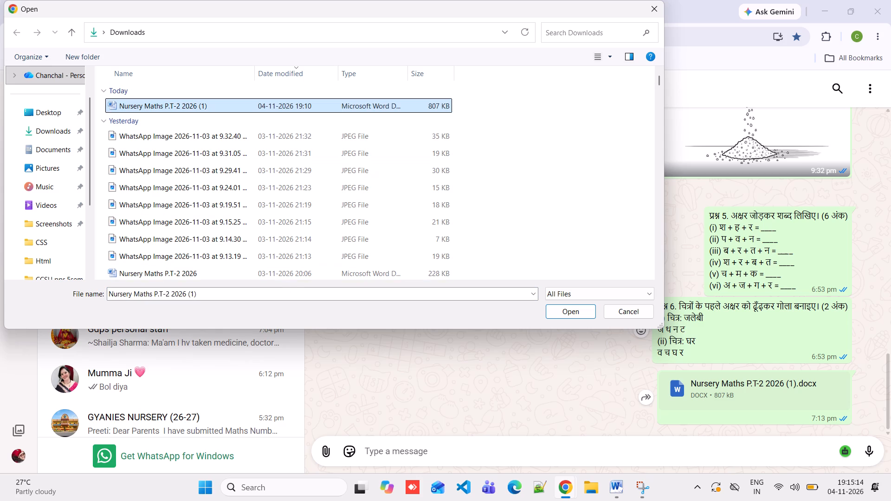
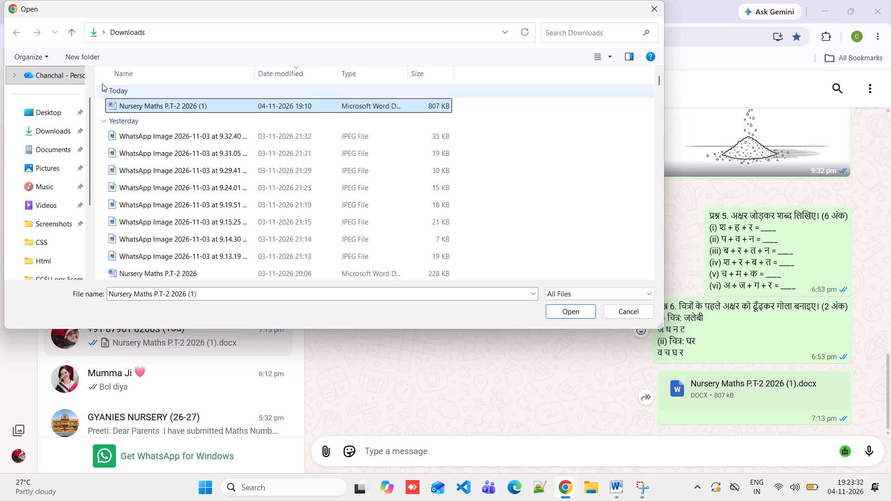
Replace the name of the file chosen as the chat attachment with l.k.g hindi pdf.
scroll(51, 206, right, 1)
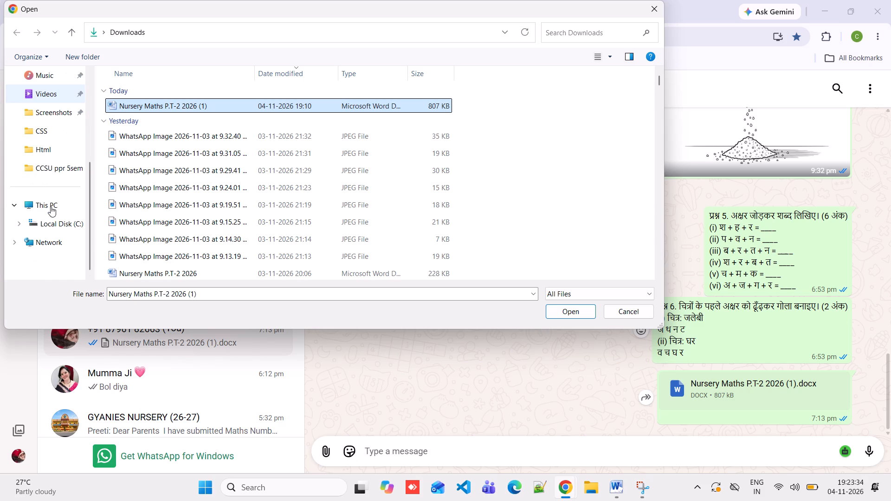
scroll(51, 206, right, 1)
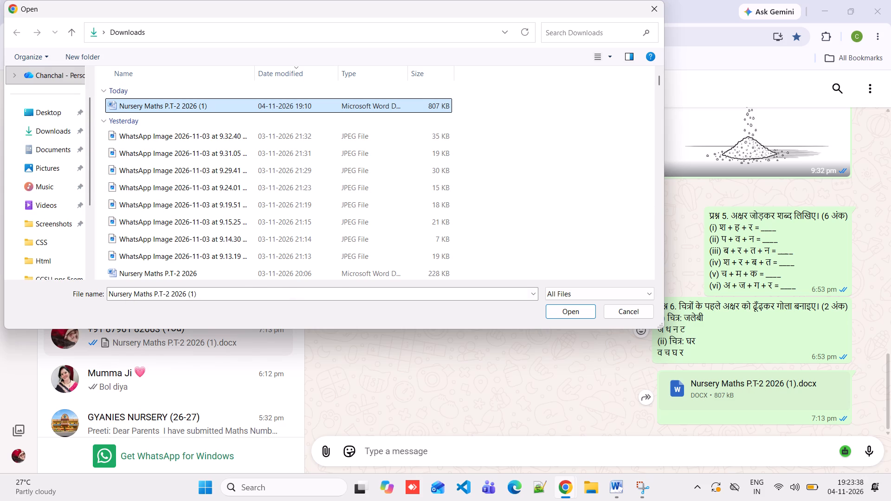
click(197, 291)
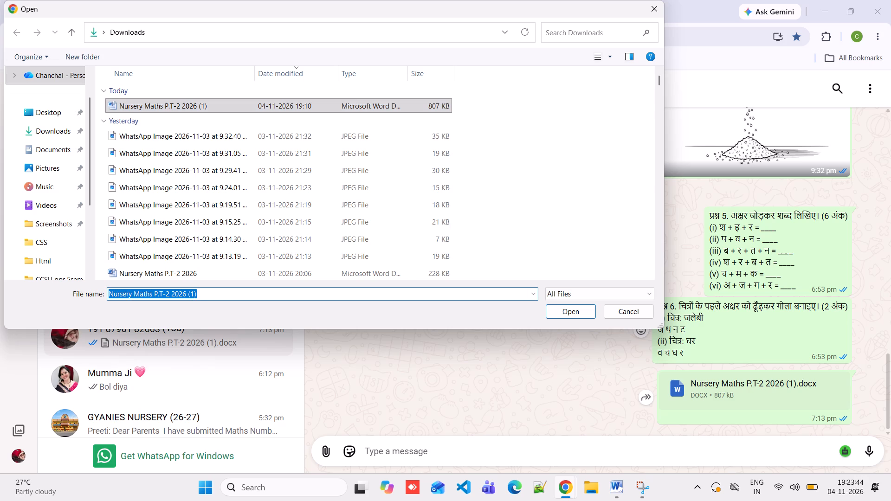
drag(197, 291, 71, 146)
drag(71, 146, 102, 289)
key(BackSpace)
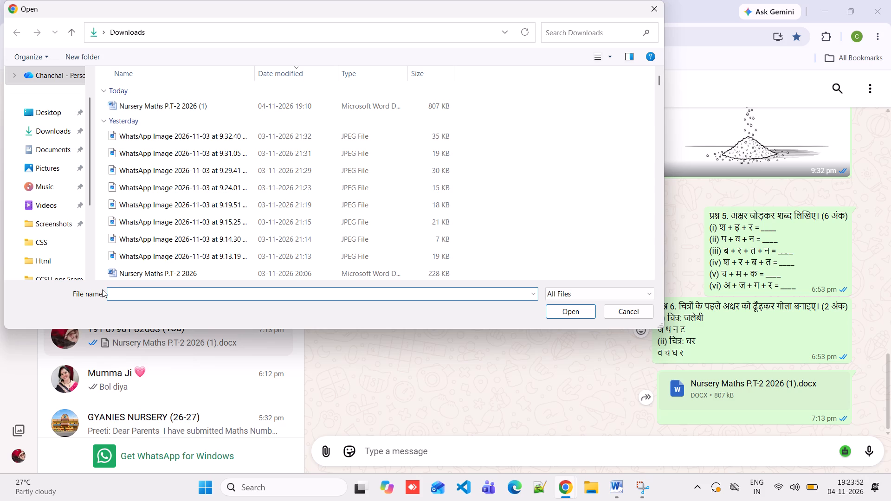
text(l.k.g)
key(space)
text(hindi)
key(space)
key(BackSpace)
key(p)
key(d)
key(f)
key(BackSpace)
key(BackSpace)
key(space)
key(BackSpace)
key(BackSpace)
key(space)
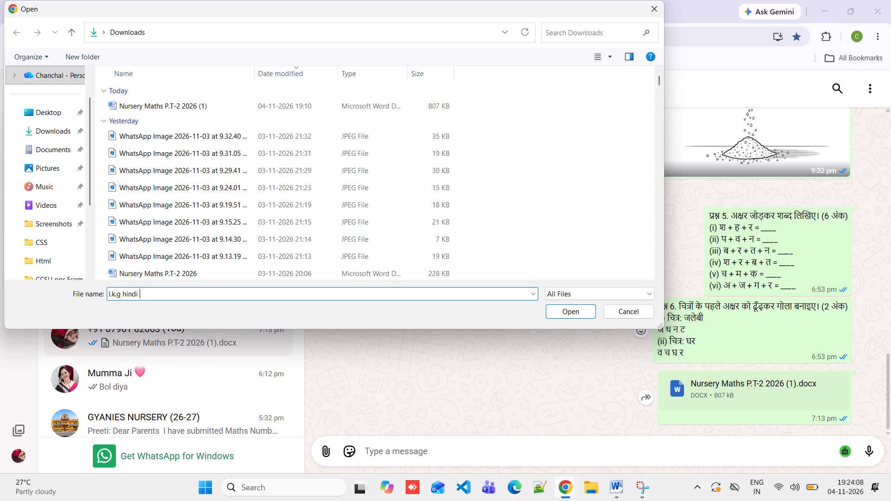
text(pdf)
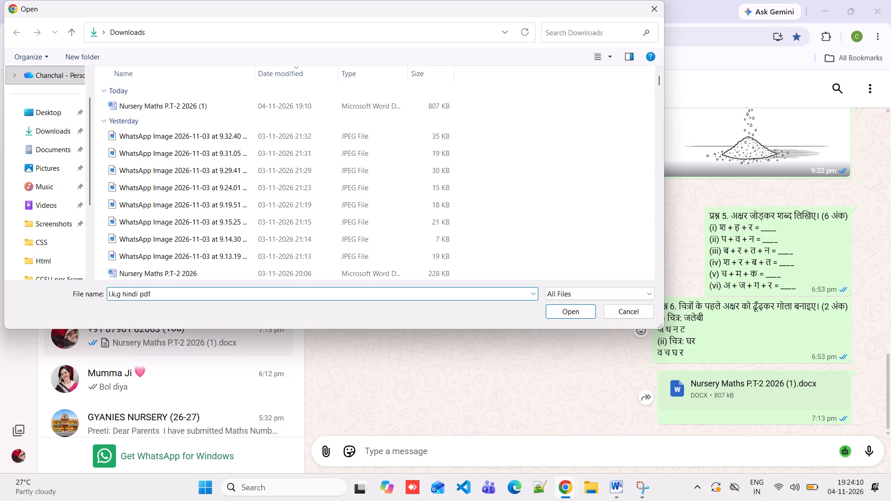
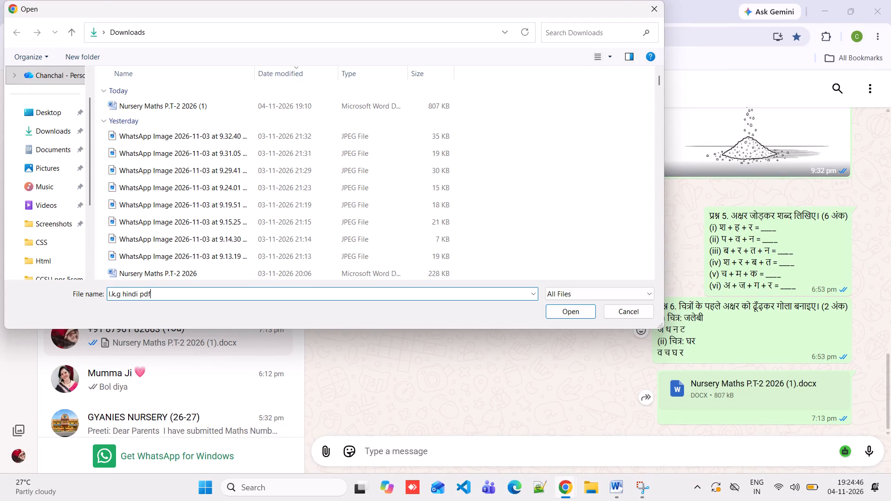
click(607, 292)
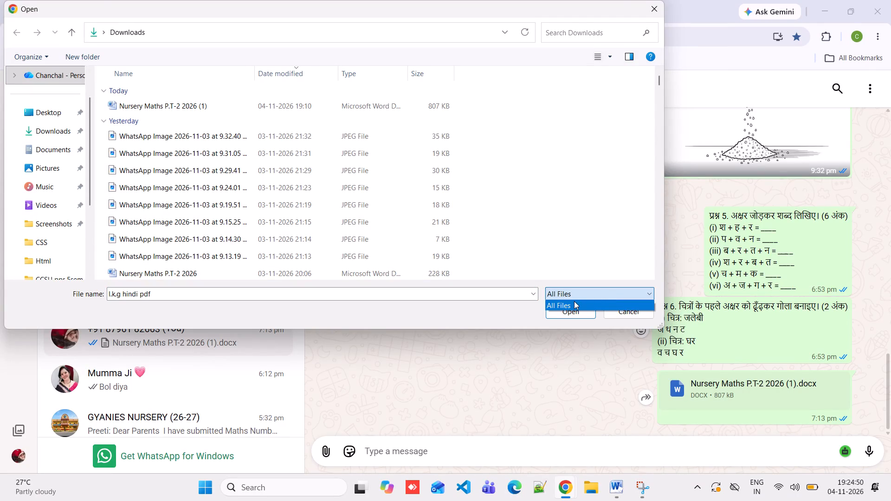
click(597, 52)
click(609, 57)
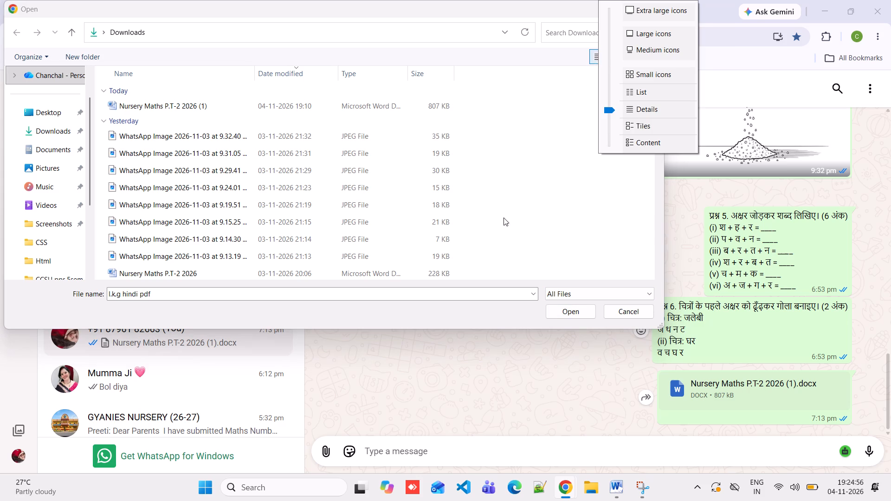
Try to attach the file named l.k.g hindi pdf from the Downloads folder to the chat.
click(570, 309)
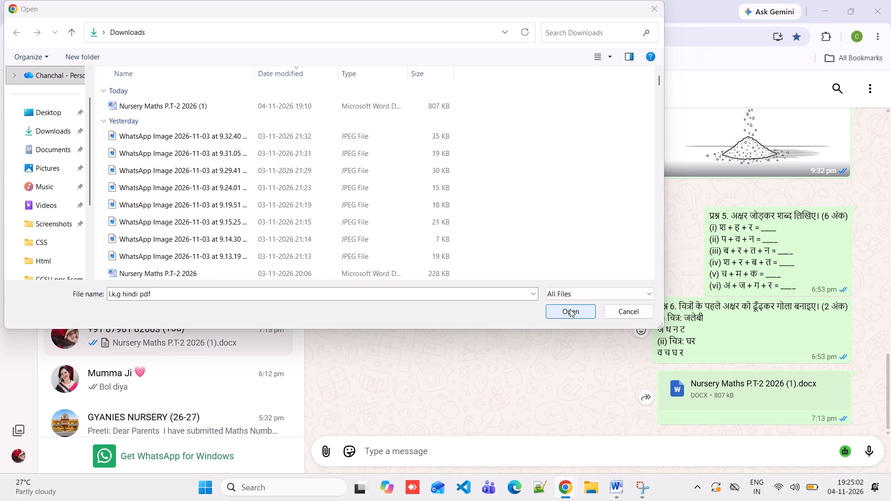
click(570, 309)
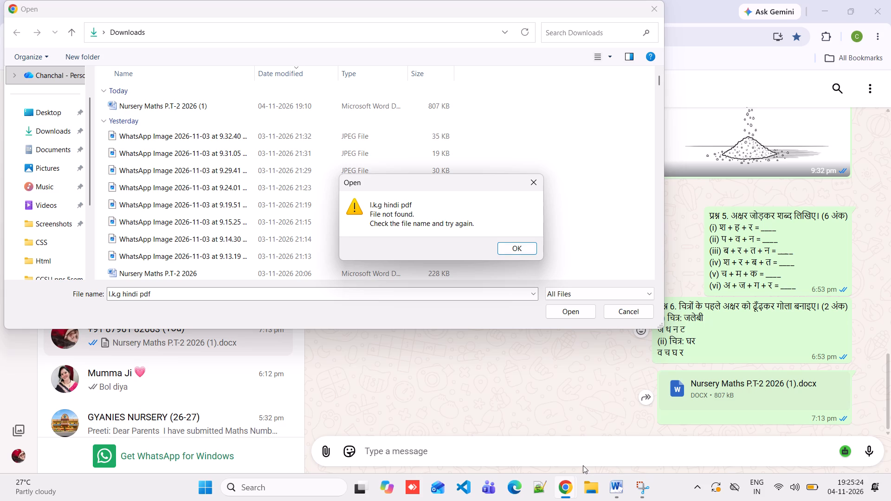
Switch to File Explorer.
click(589, 481)
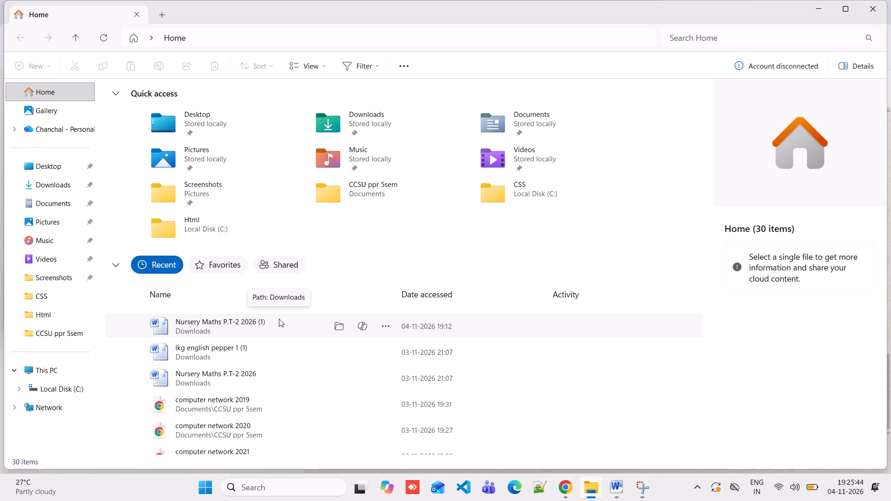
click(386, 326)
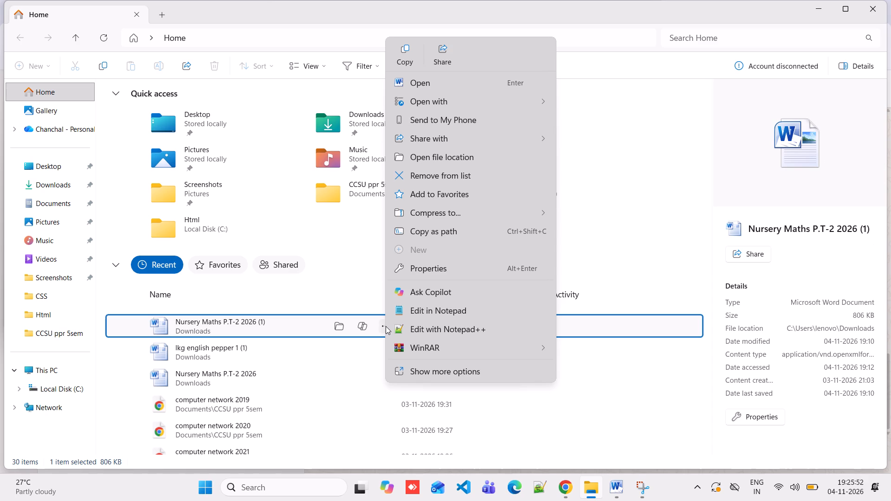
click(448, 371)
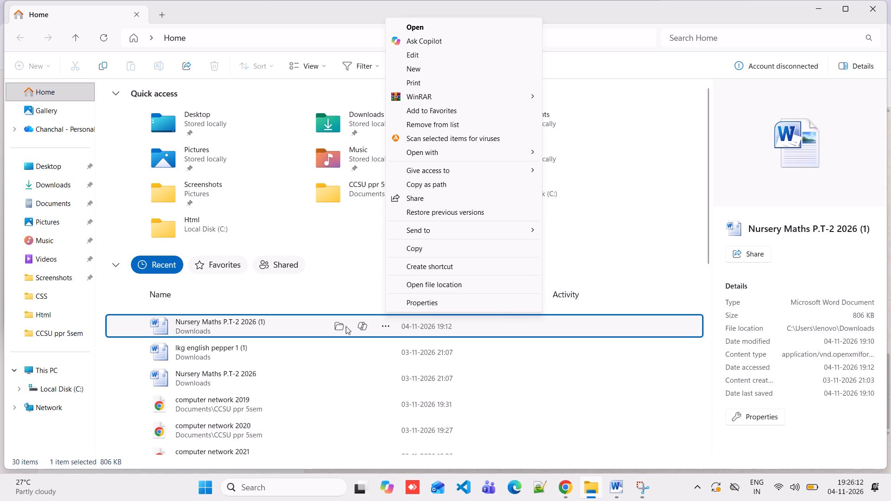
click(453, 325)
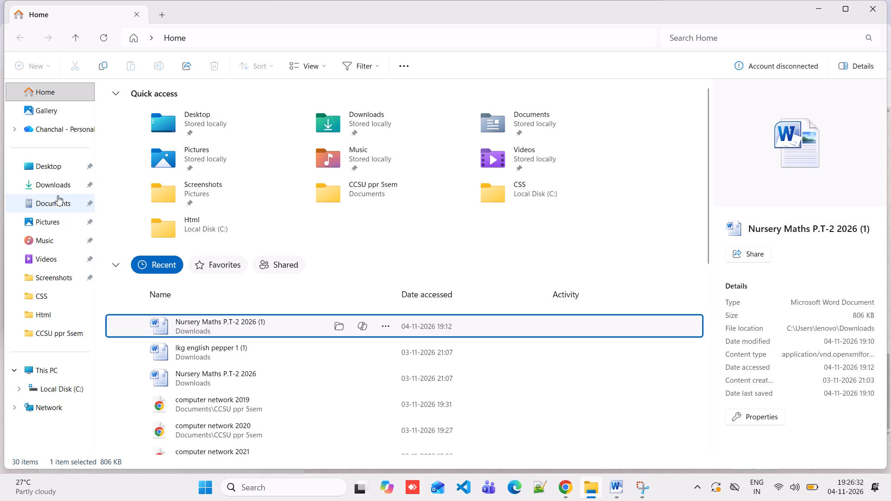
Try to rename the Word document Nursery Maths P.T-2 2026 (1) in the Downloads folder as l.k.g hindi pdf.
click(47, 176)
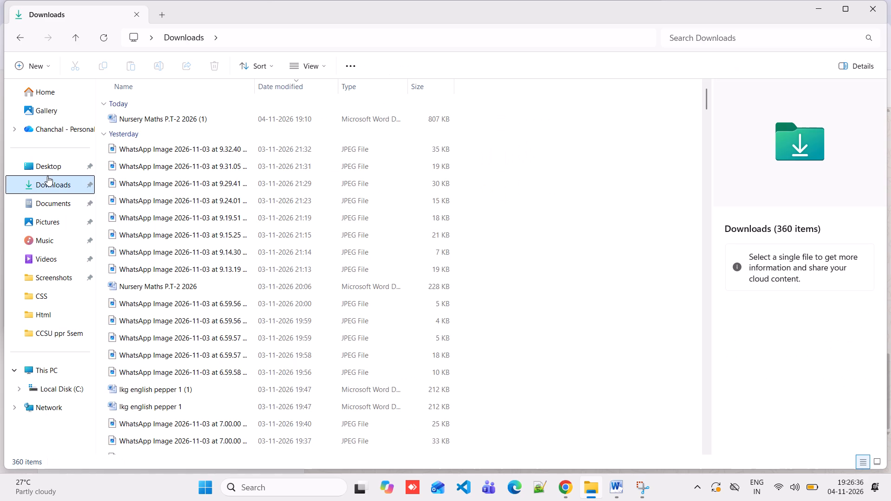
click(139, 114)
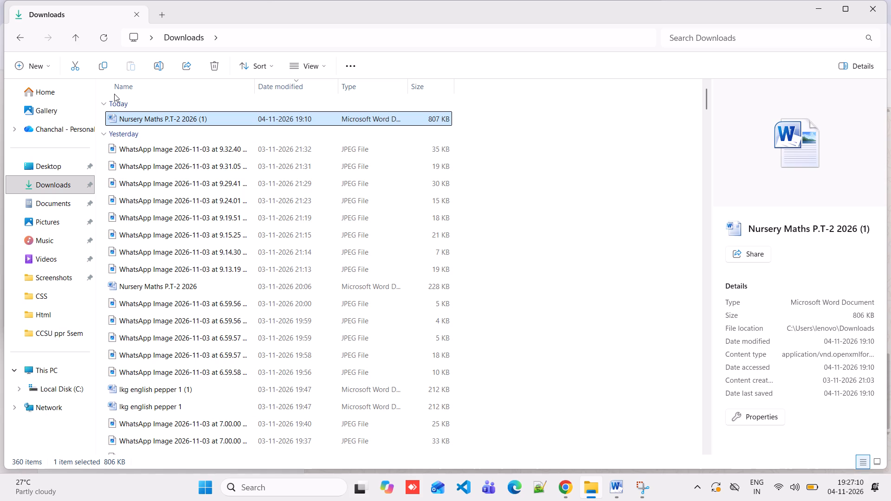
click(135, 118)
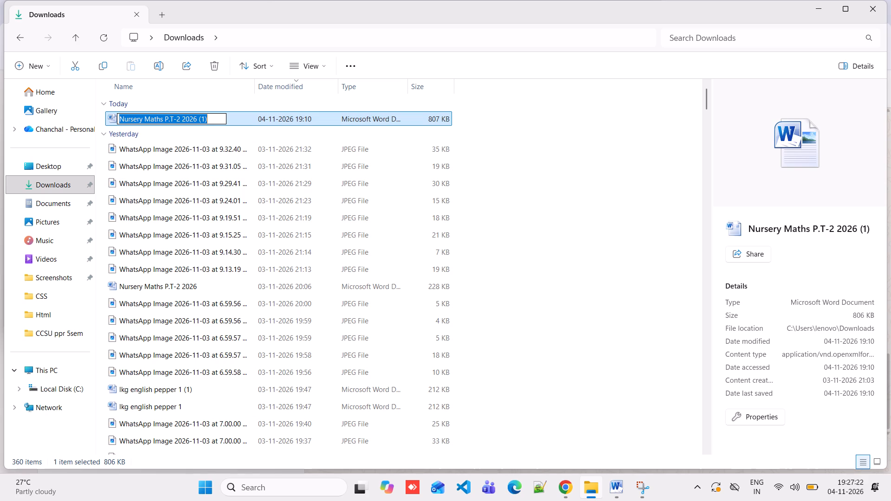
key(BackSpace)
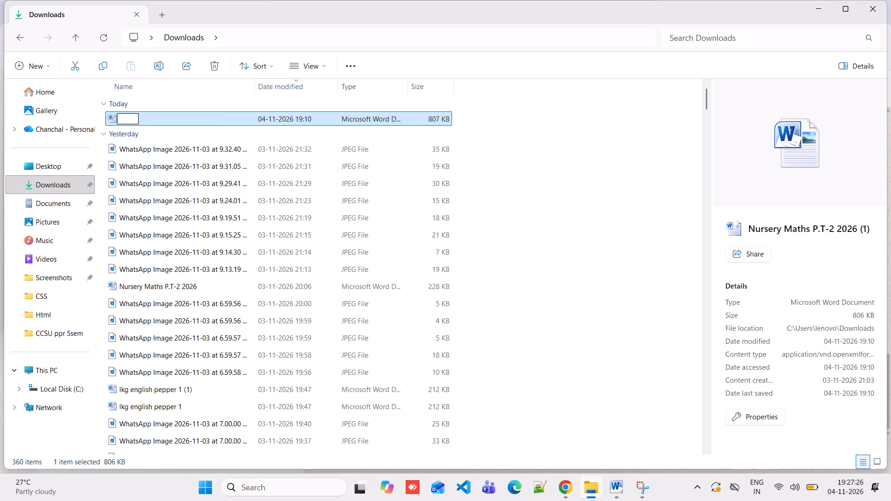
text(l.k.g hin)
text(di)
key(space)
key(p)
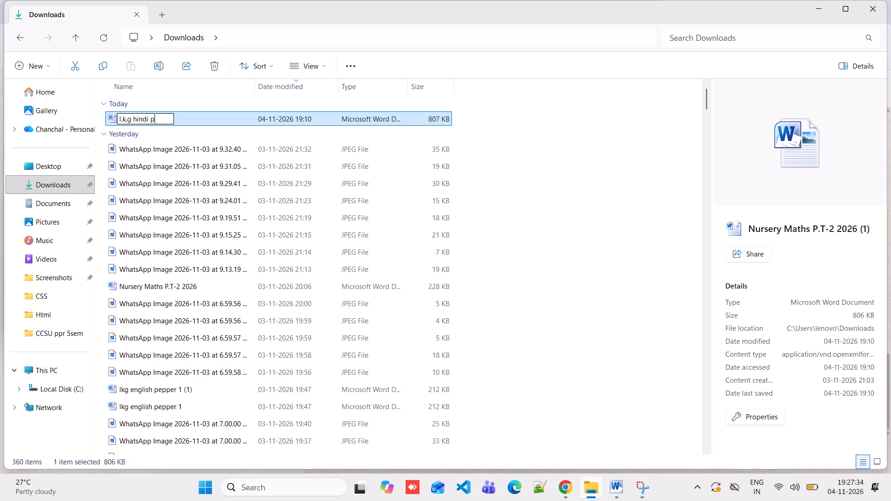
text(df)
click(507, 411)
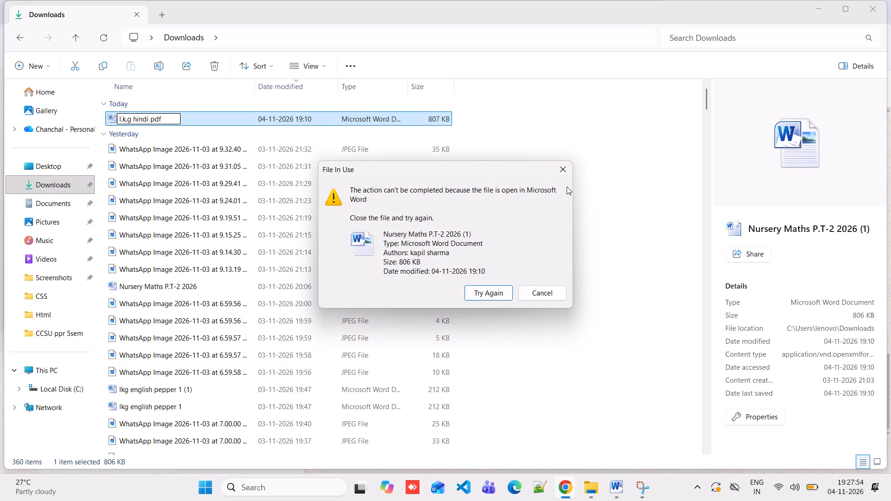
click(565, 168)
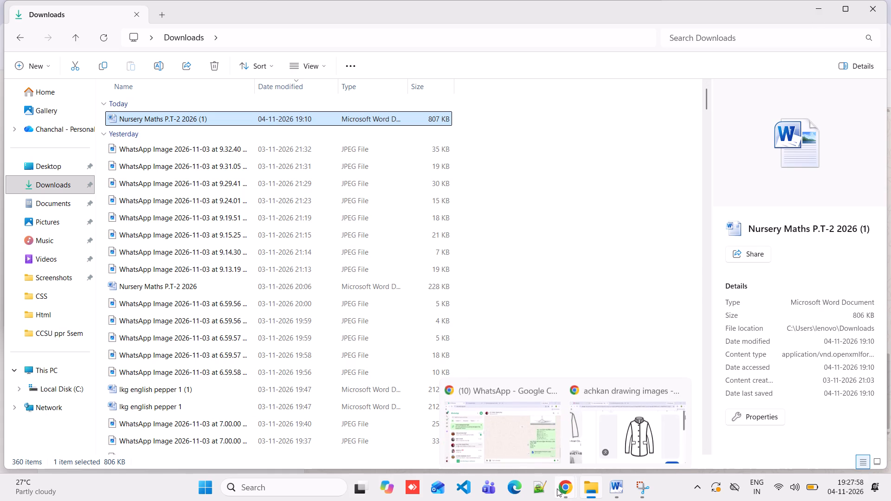
Switch to the WhatsApp chat in Chrome and try to close the file selection dialog without attaching a file.
click(491, 406)
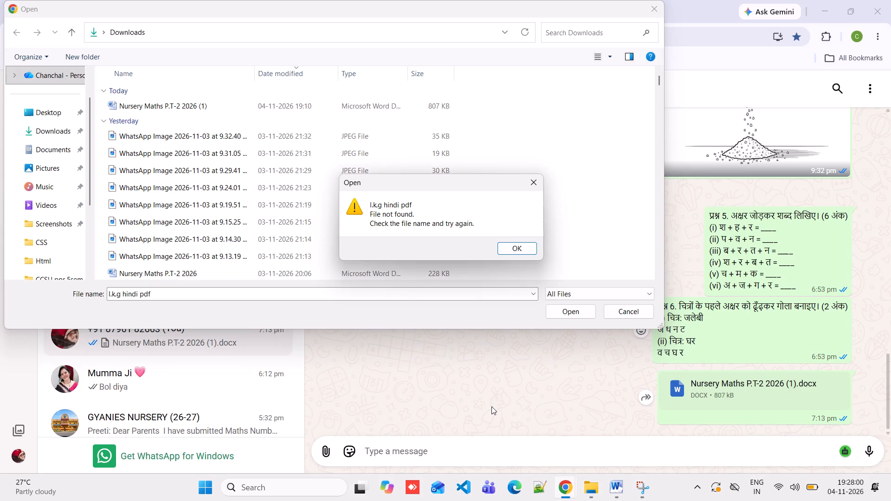
click(653, 9)
click(653, 9)
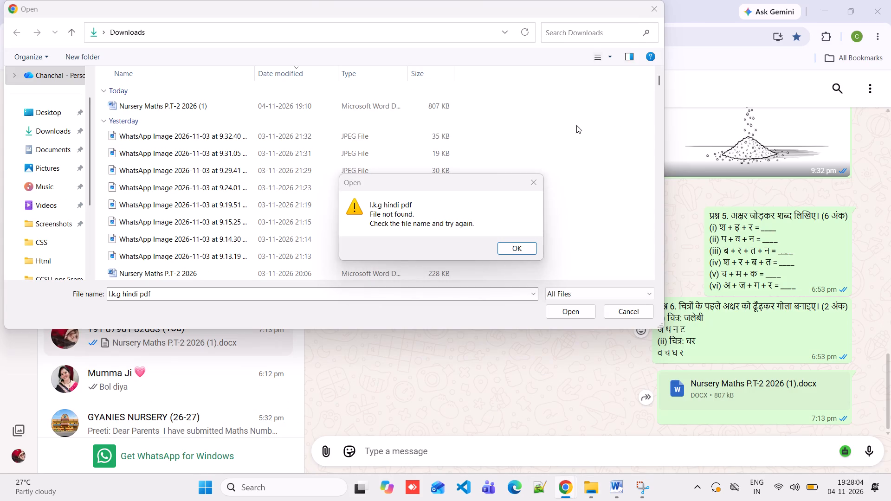
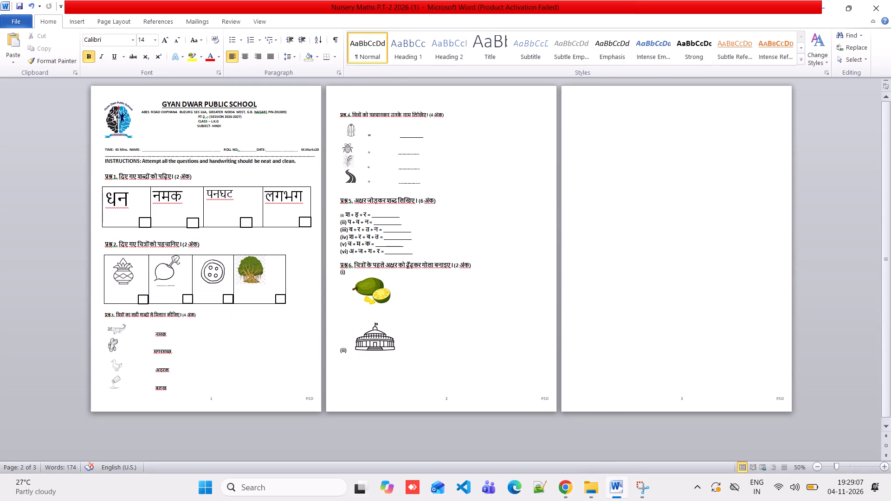
Close the Word document Nursery Maths P.T-2 2026 (1).
click(880, 10)
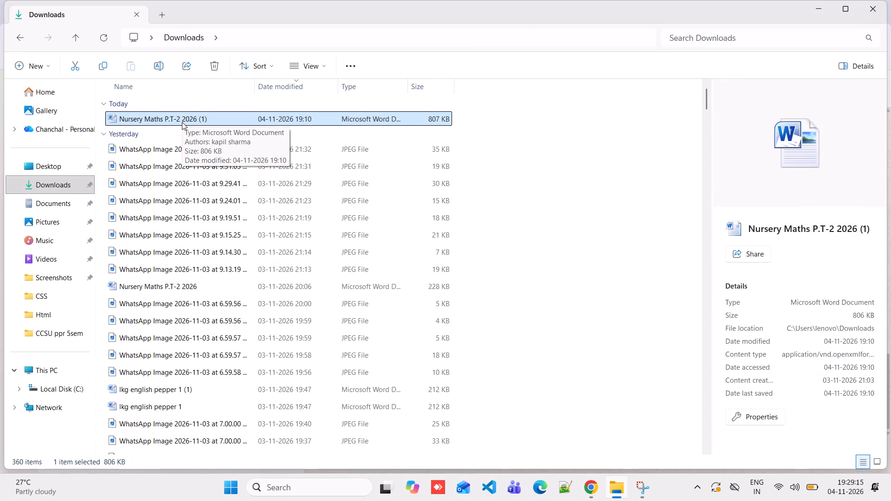
Attach the Word document Nursery Maths P.T-2 2026 (1) from the Downloads folder to the chat in the WhatsApp browser window.
click(182, 123)
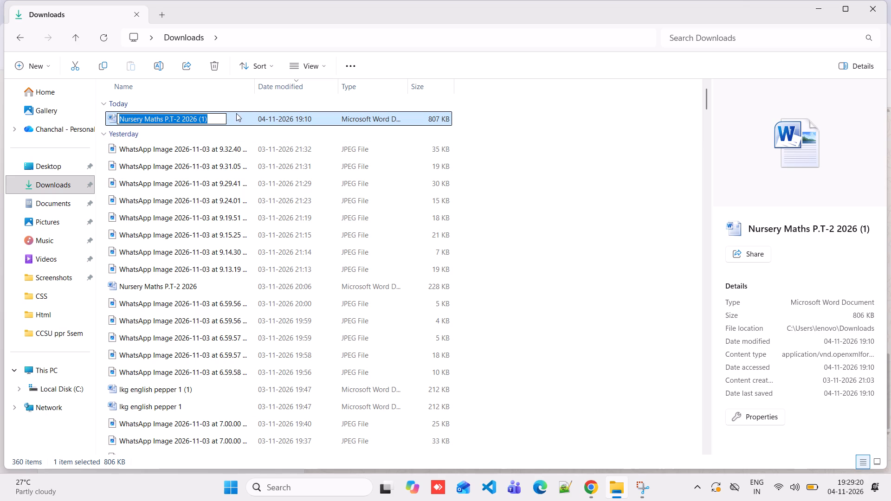
drag(236, 113, 373, 282)
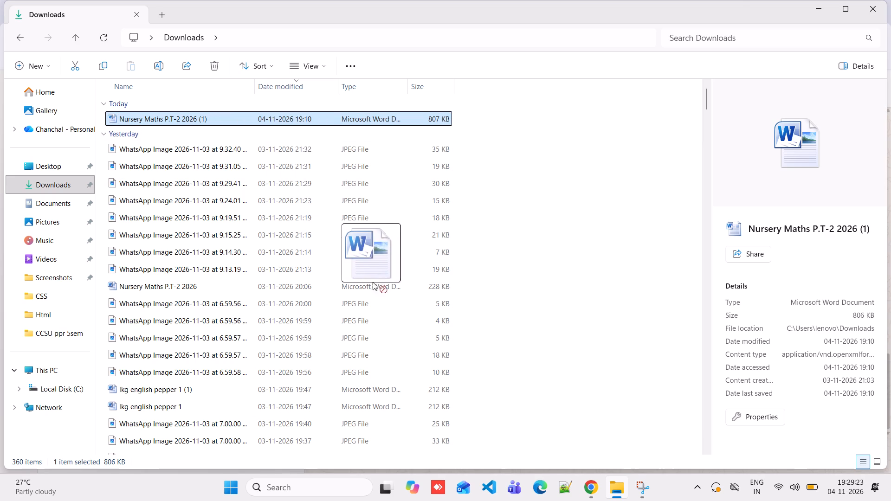
drag(373, 282, 428, 419)
scroll(381, 406, right, 1)
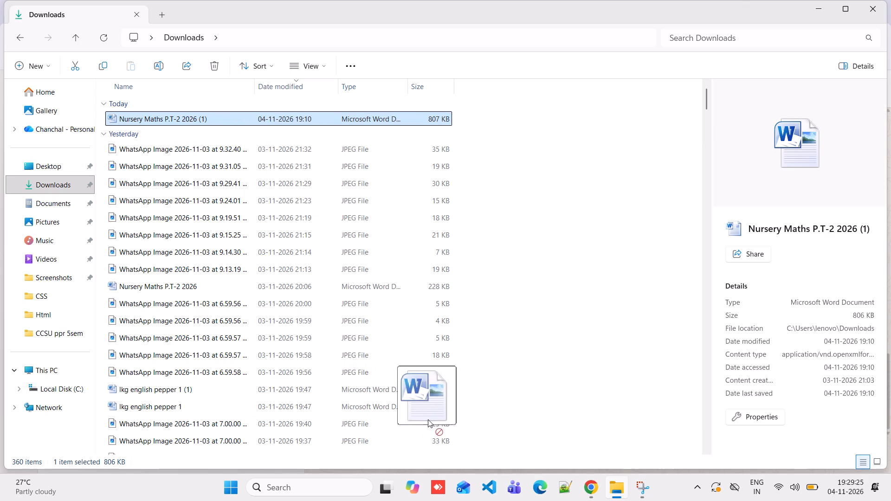
scroll(428, 419, right, 1)
drag(428, 419, 587, 488)
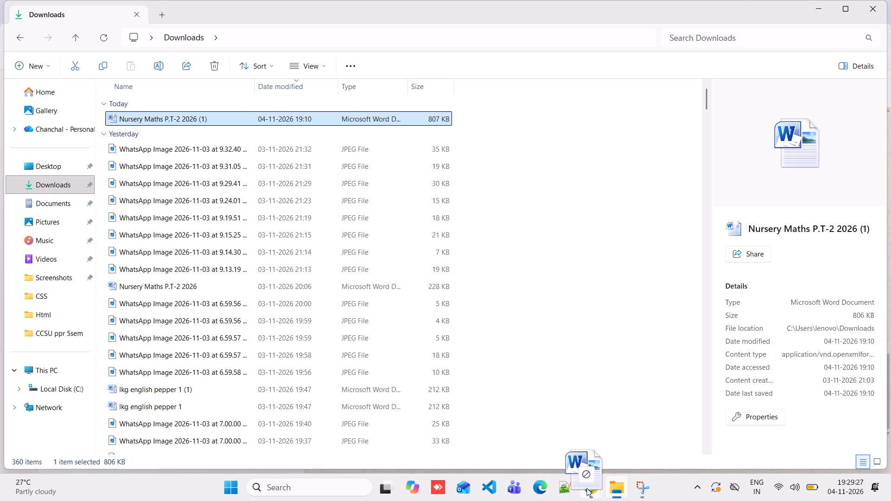
drag(587, 488, 562, 456)
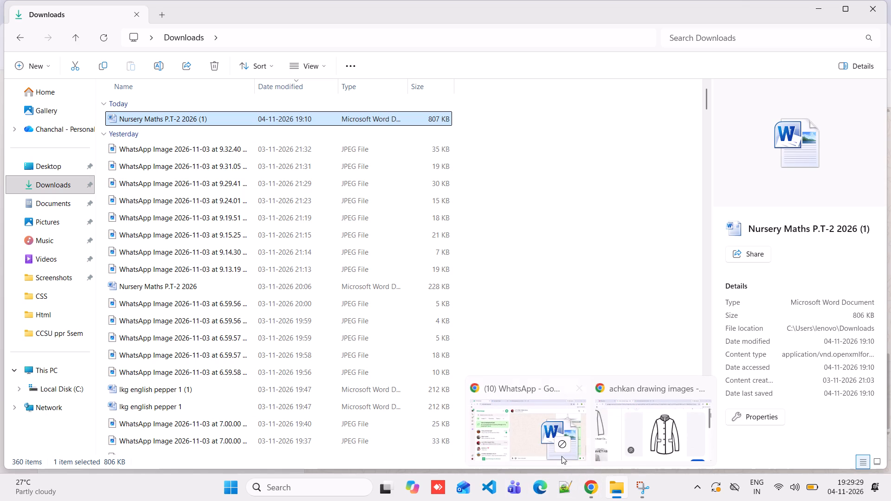